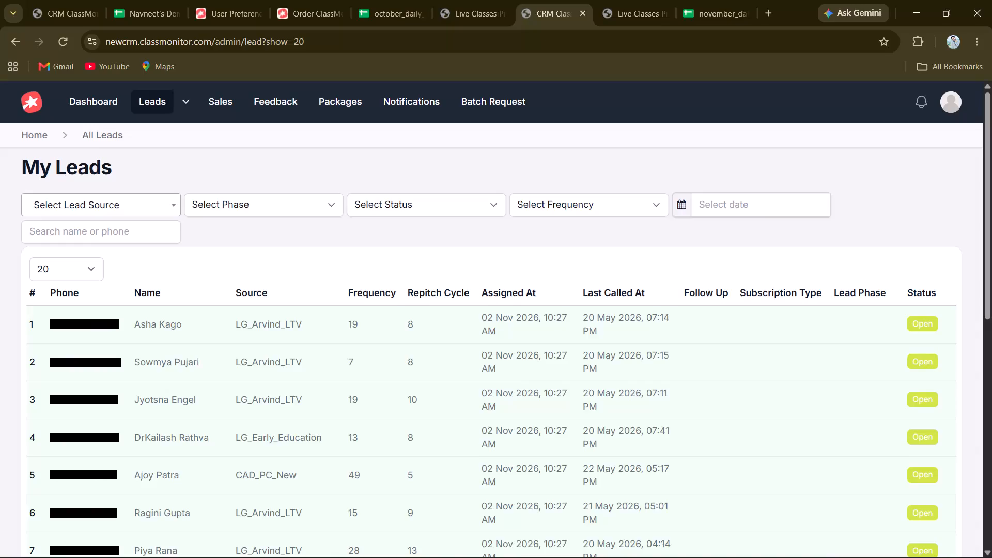
Review the My Leads list down to its last entry, checking lead sources, call dates, phases and statuses.
{"action": "scroll", "coordinate": [467, 404], "scroll_direction": "down", "scroll_amount": 7}
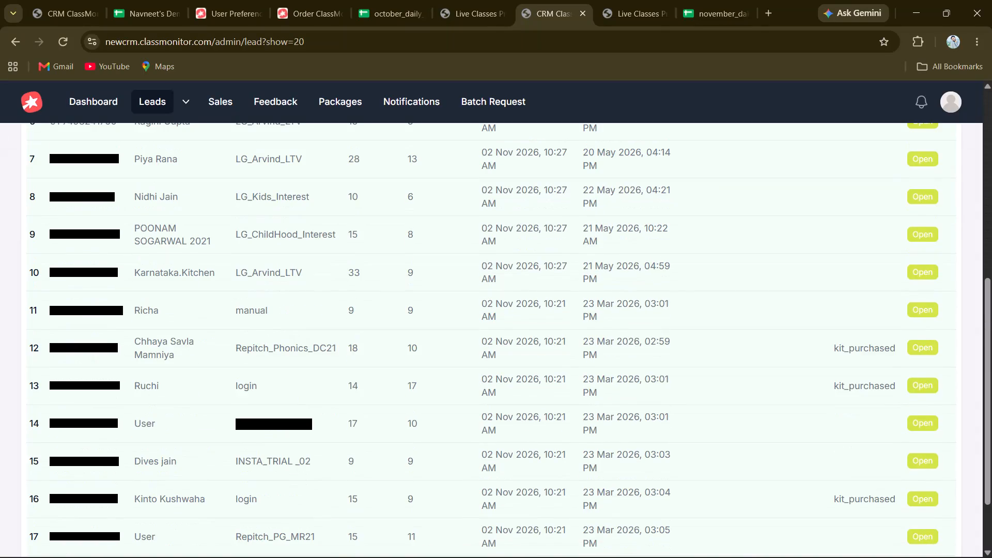
{"action": "scroll", "coordinate": [467, 404], "scroll_direction": "up", "scroll_amount": 8}
{"action": "scroll", "coordinate": [386, 405], "scroll_direction": "down", "scroll_amount": 7}
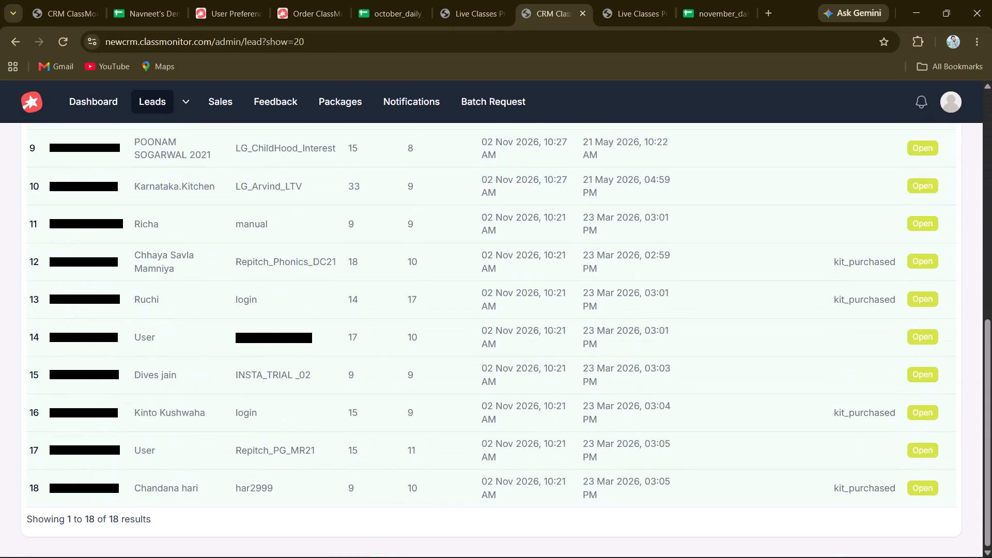
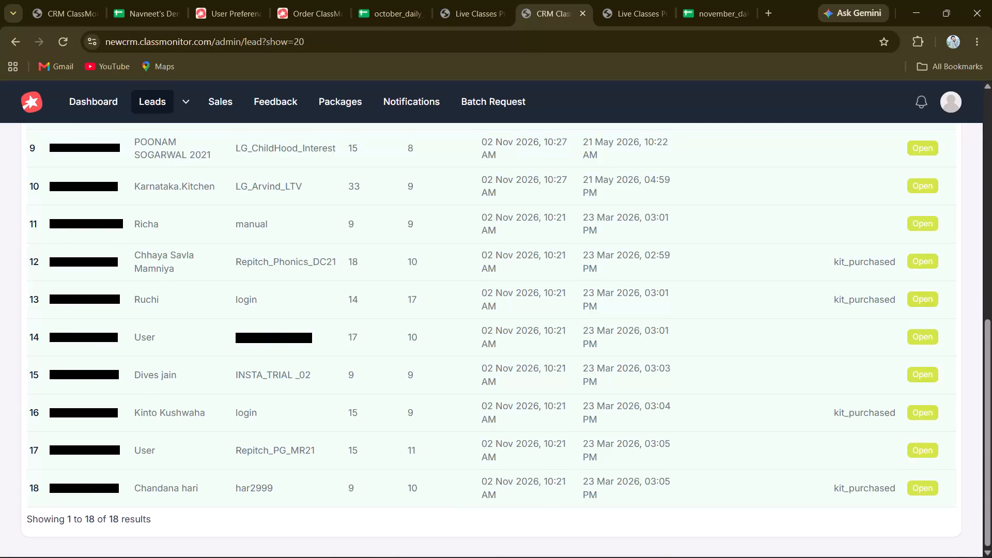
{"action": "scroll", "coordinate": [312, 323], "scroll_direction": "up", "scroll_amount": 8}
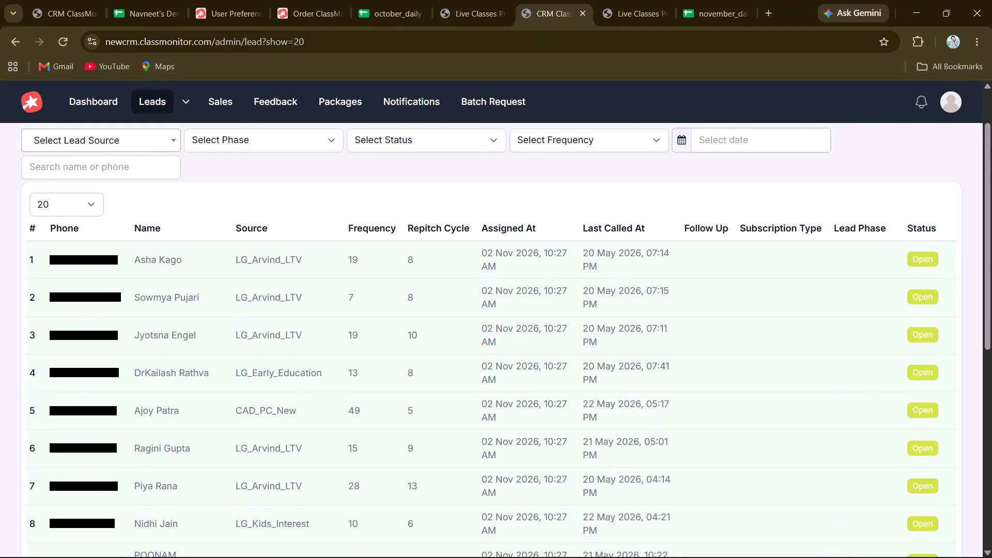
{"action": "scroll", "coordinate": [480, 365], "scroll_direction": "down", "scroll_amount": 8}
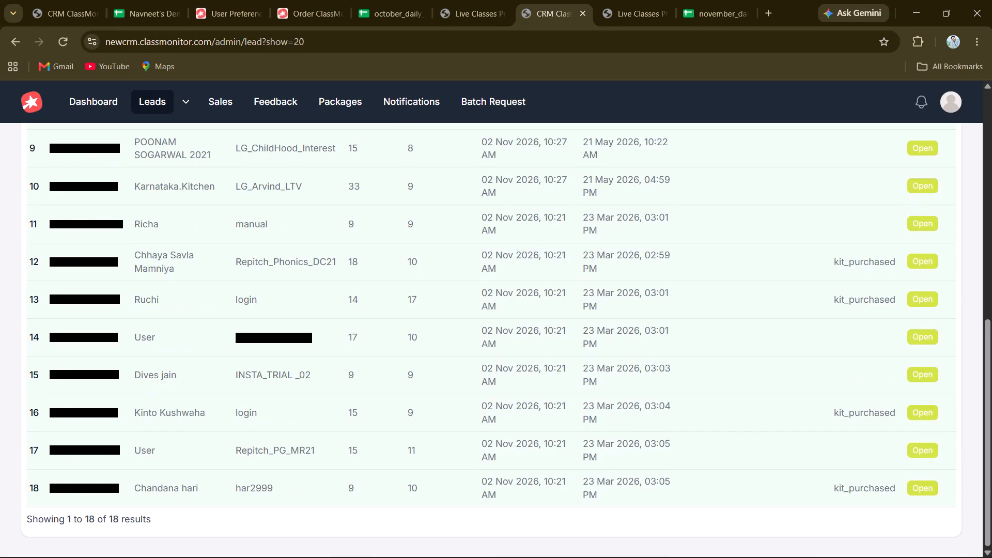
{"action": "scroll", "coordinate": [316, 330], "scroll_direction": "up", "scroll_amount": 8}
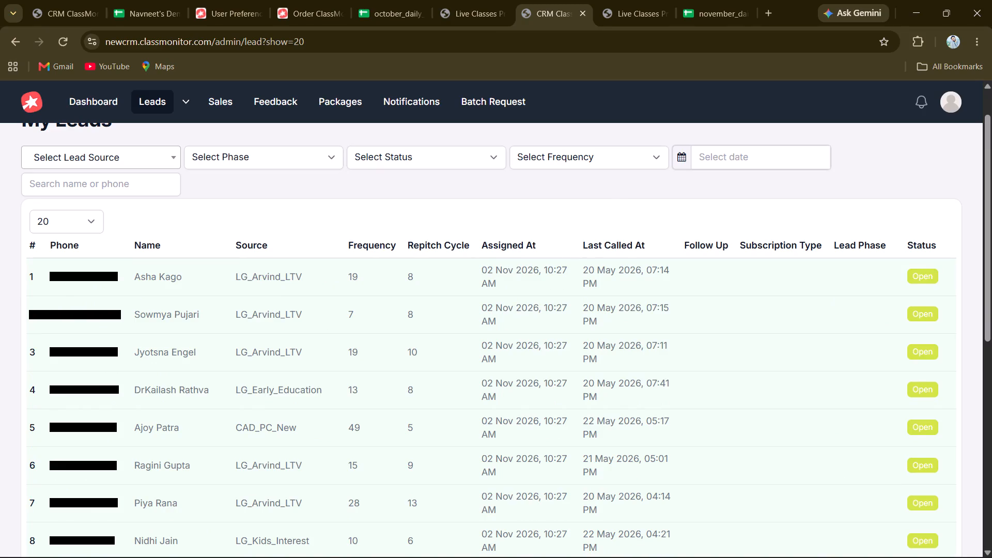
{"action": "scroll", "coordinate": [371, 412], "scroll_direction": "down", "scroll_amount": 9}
Open the first lead in the My Leads list and examine its lead details and full call history, including older entries.
{"action": "scroll", "coordinate": [371, 412], "scroll_direction": "up", "scroll_amount": 9}
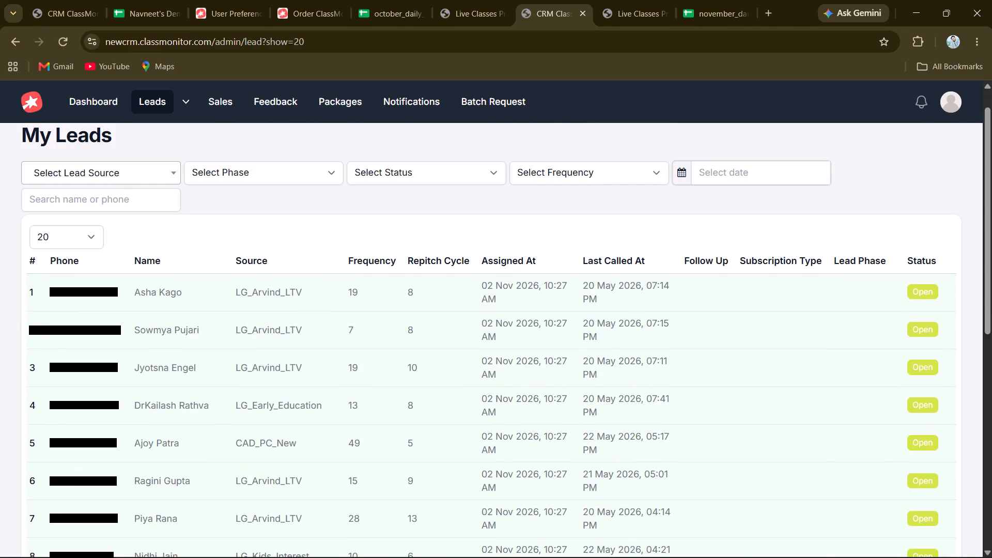
{"action": "left_click", "coordinate": [263, 319]}
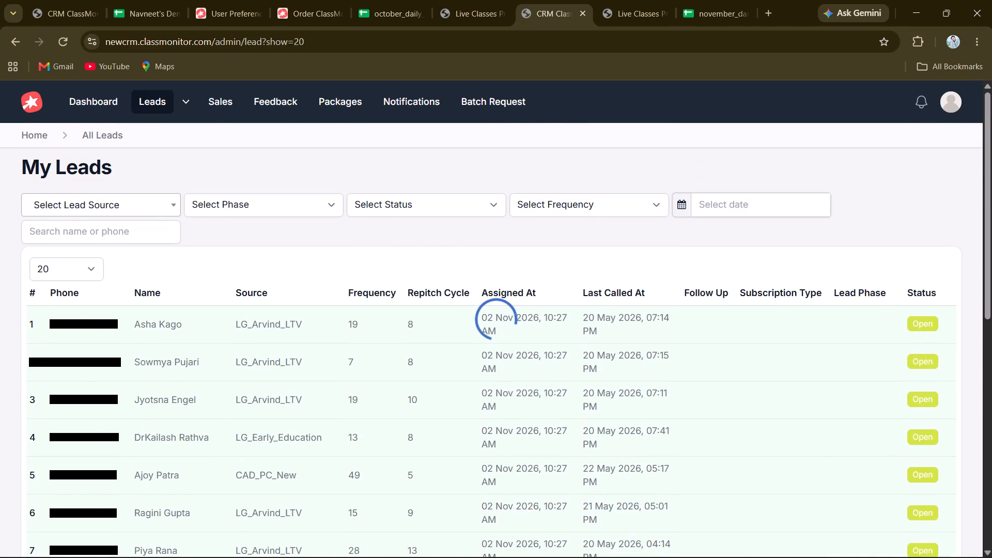
{"action": "scroll", "coordinate": [554, 385], "scroll_direction": "down", "scroll_amount": 7}
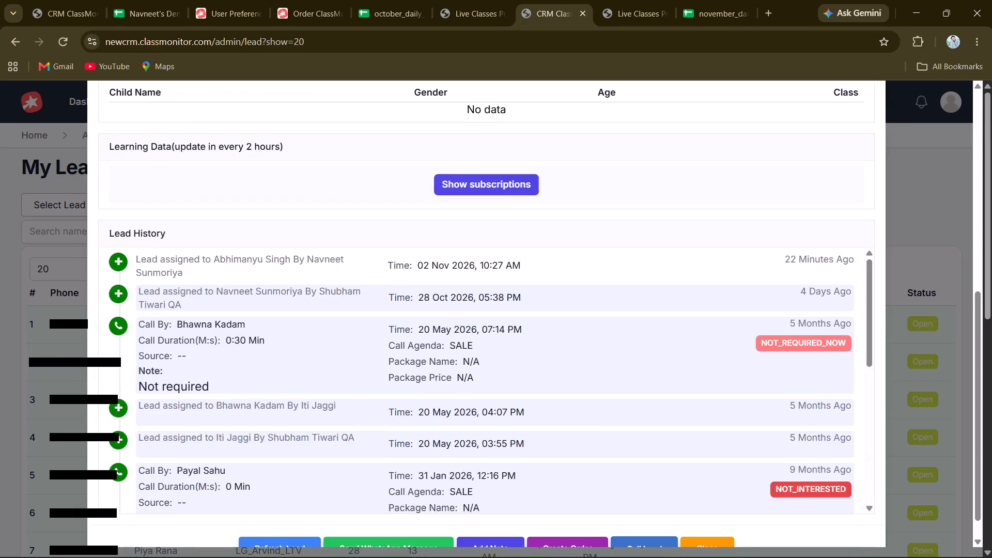
{"action": "scroll", "coordinate": [554, 385], "scroll_direction": "down", "scroll_amount": 8}
{"action": "scroll", "coordinate": [554, 385], "scroll_direction": "up", "scroll_amount": 6}
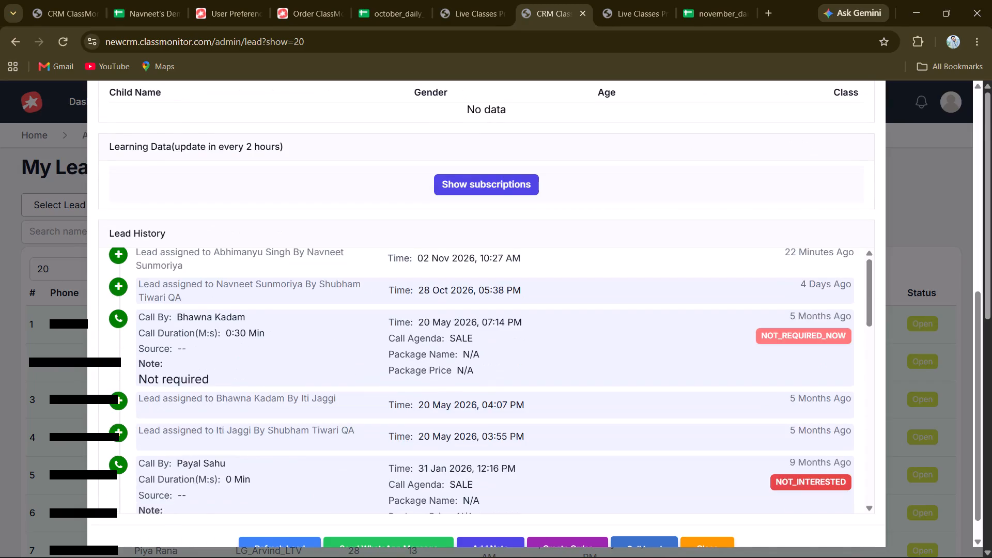
{"action": "scroll", "coordinate": [554, 385], "scroll_direction": "up", "scroll_amount": 5}
{"action": "scroll", "coordinate": [554, 385], "scroll_direction": "down", "scroll_amount": 13}
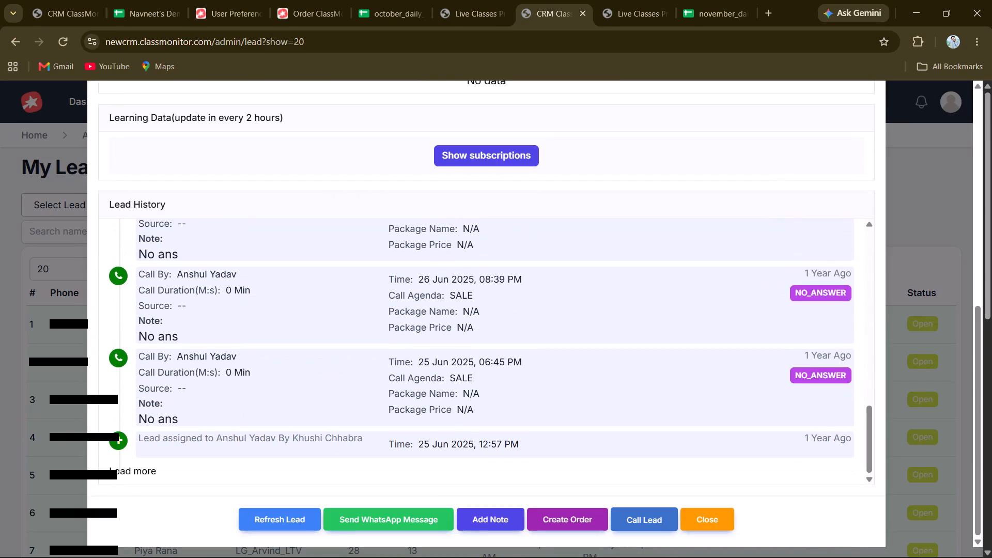
{"action": "scroll", "coordinate": [554, 385], "scroll_direction": "down", "scroll_amount": 4}
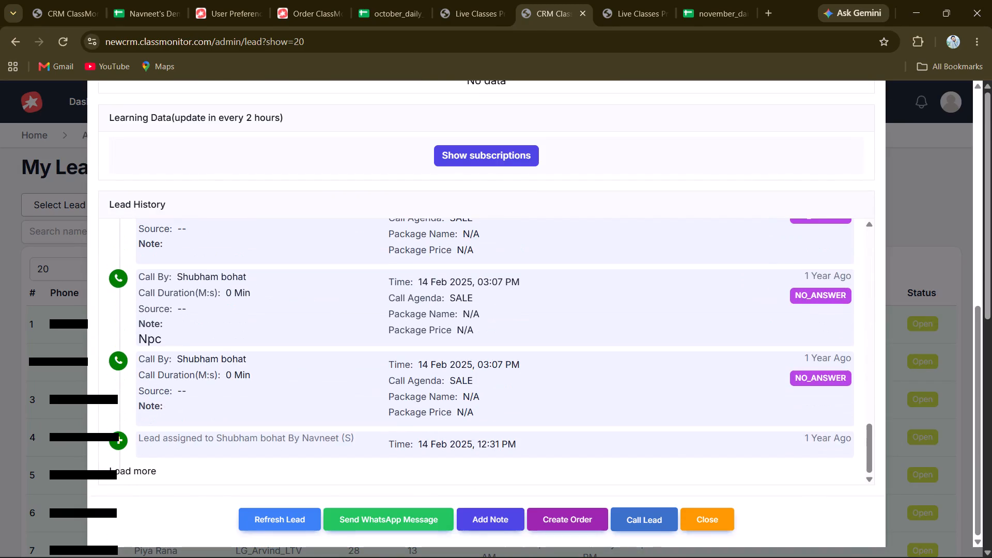
{"action": "scroll", "coordinate": [554, 385], "scroll_direction": "up", "scroll_amount": 12}
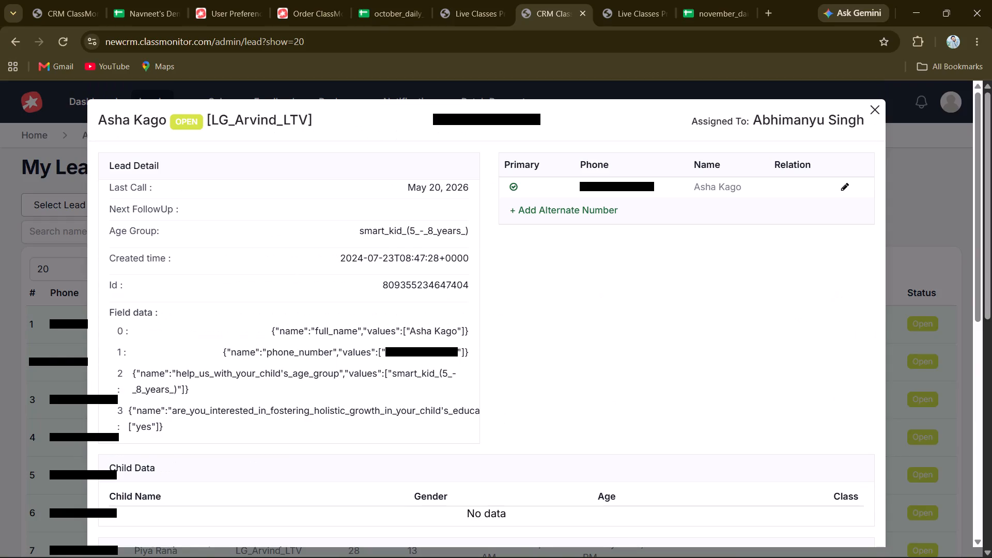
{"action": "scroll", "coordinate": [554, 385], "scroll_direction": "down", "scroll_amount": 6}
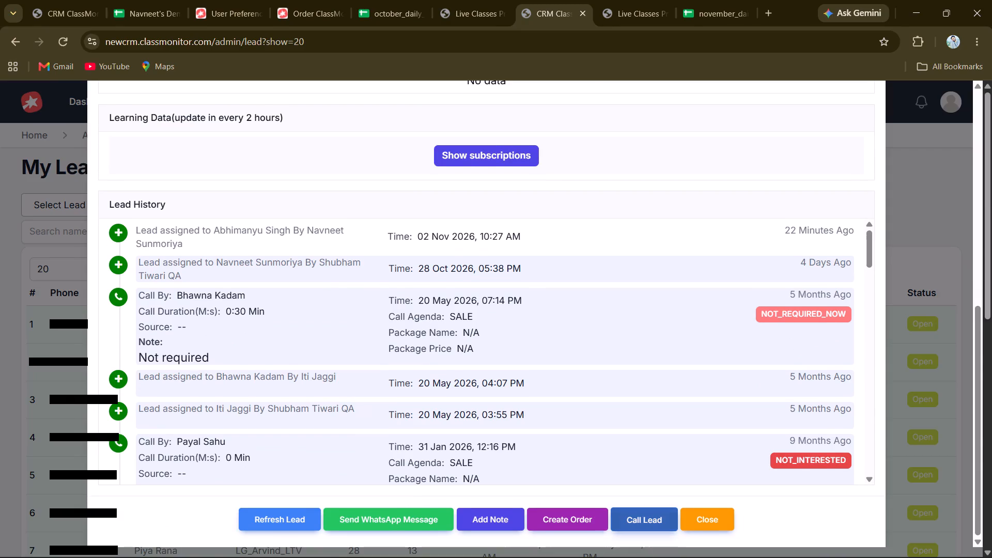
Call the first lead and bring up the call form with its duration, lead status and notes fields.
{"action": "left_click", "coordinate": [632, 522]}
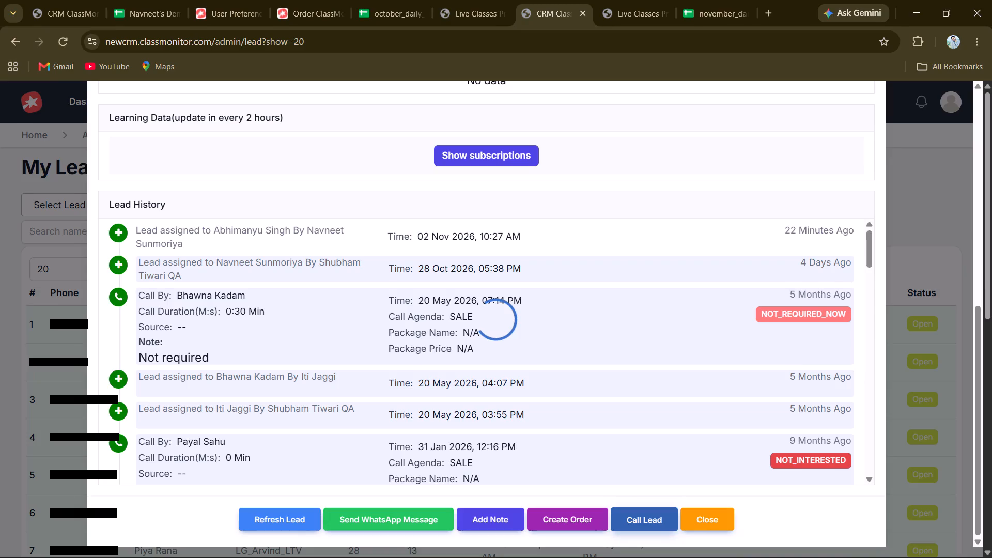
{"action": "scroll", "coordinate": [632, 522], "scroll_direction": "down", "scroll_amount": 7}
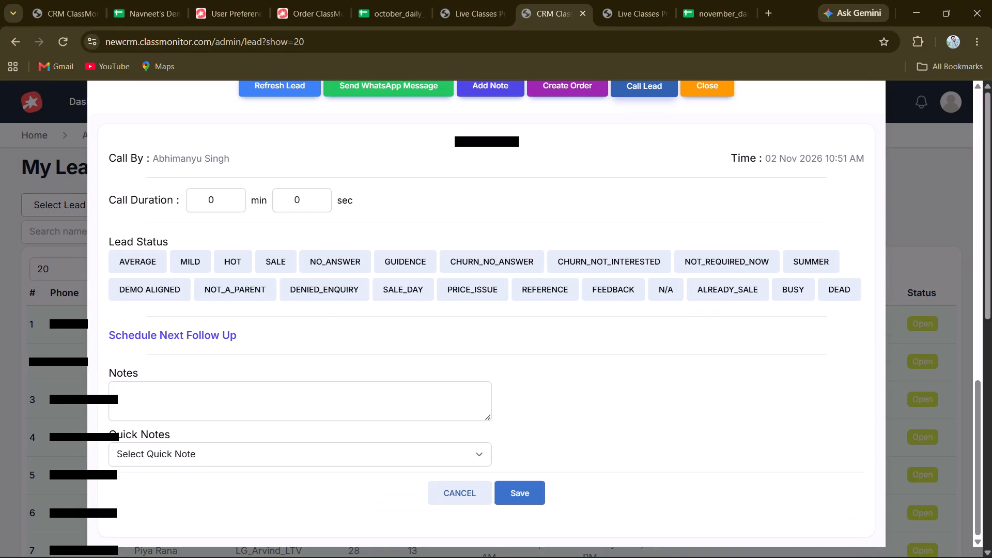
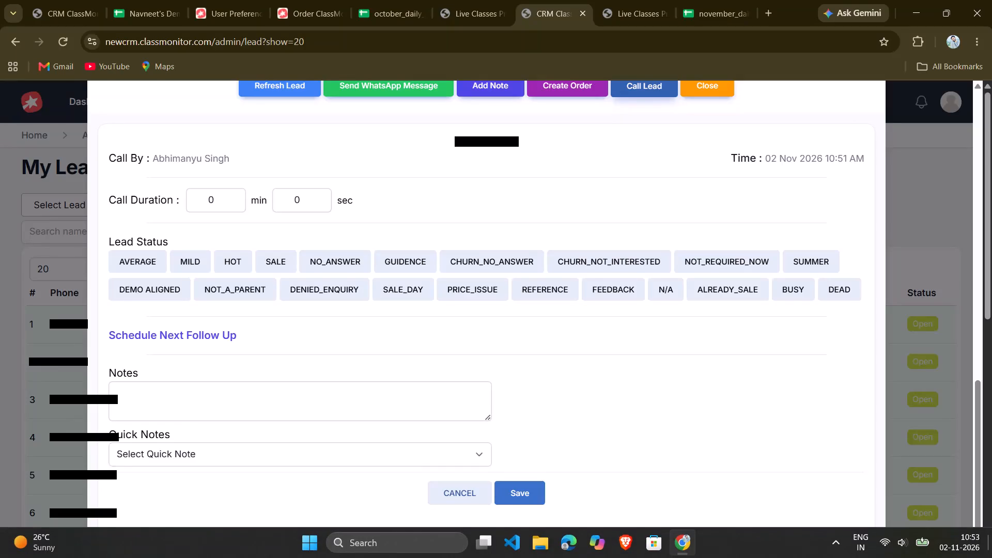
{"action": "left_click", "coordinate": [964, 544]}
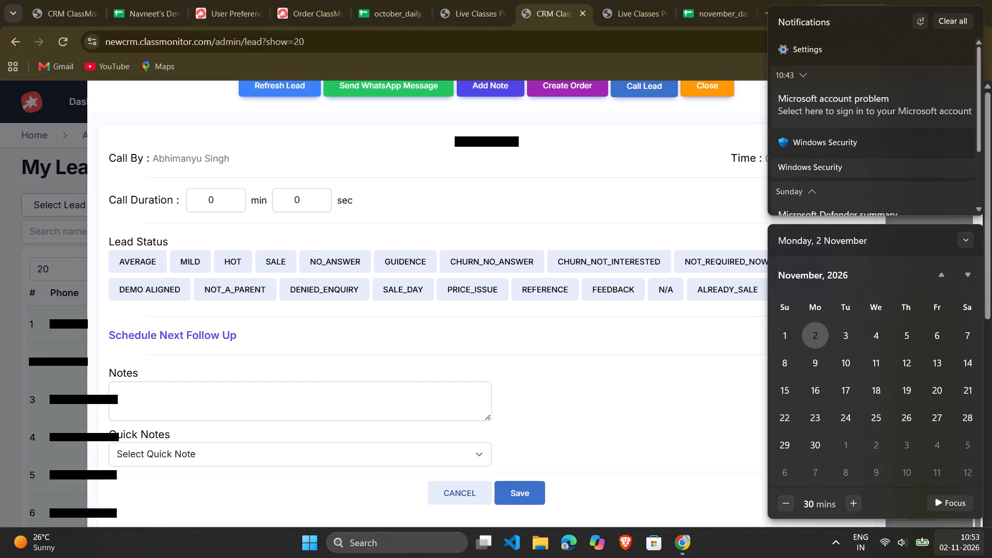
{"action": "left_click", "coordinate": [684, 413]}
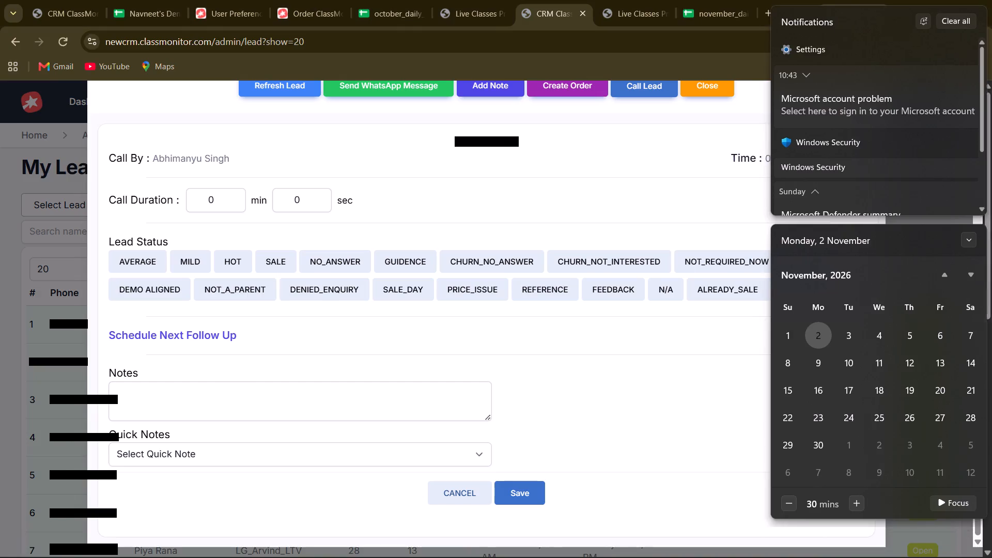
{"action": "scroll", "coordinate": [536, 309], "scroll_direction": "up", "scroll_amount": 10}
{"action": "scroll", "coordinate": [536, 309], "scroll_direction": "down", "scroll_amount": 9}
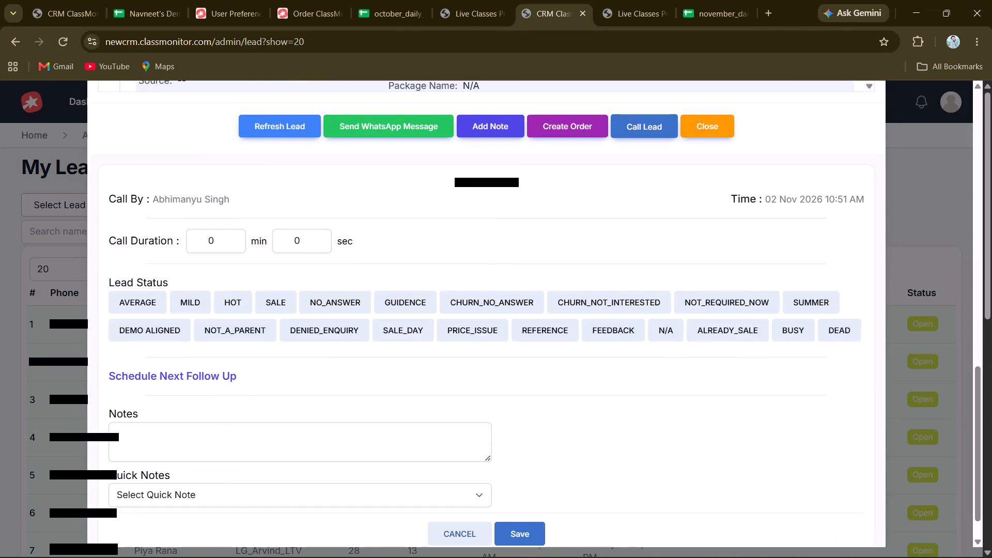
Set the lead status to CHURN_NO_ANSWER and enter the note "npc" in the call form.
{"action": "left_click", "coordinate": [507, 263]}
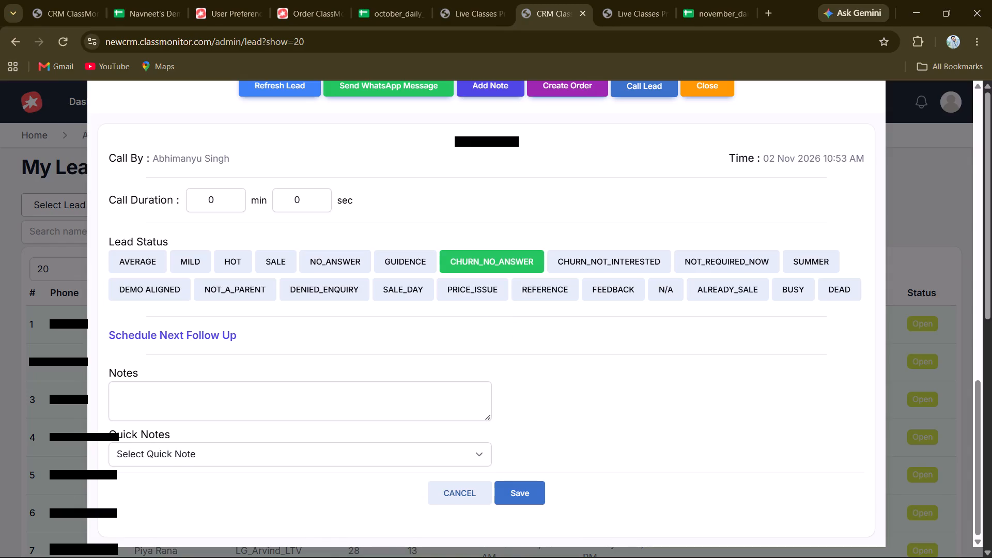
{"action": "left_click", "coordinate": [266, 400]}
{"action": "type", "text": "npv"}
{"action": "key", "text": "BackSpace"}
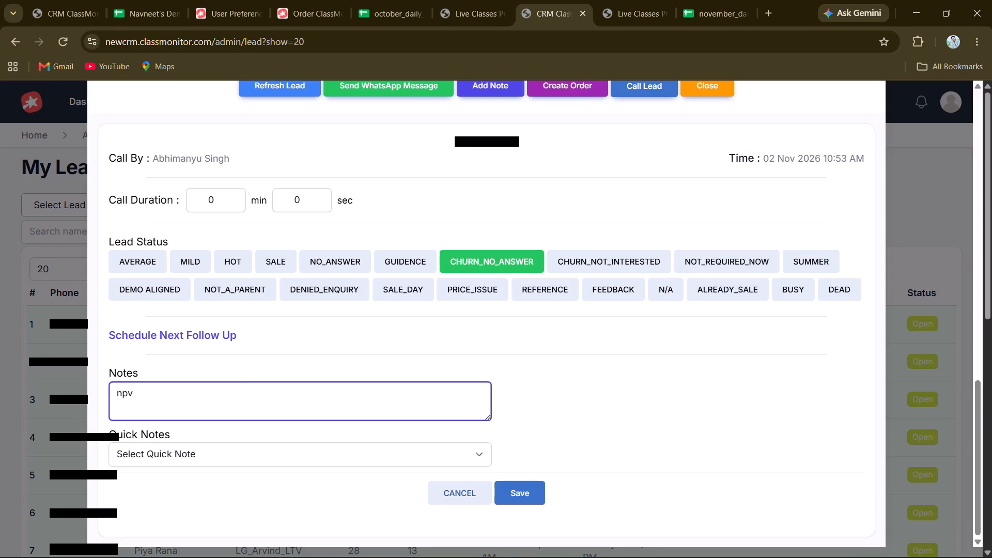
{"action": "key", "text": "c"}
Schedule the lead's next follow-up as "In 4 Hour" and save the call log.
{"action": "scroll", "coordinate": [375, 346], "scroll_direction": "up", "scroll_amount": 2}
{"action": "scroll", "coordinate": [375, 346], "scroll_direction": "down", "scroll_amount": 7}
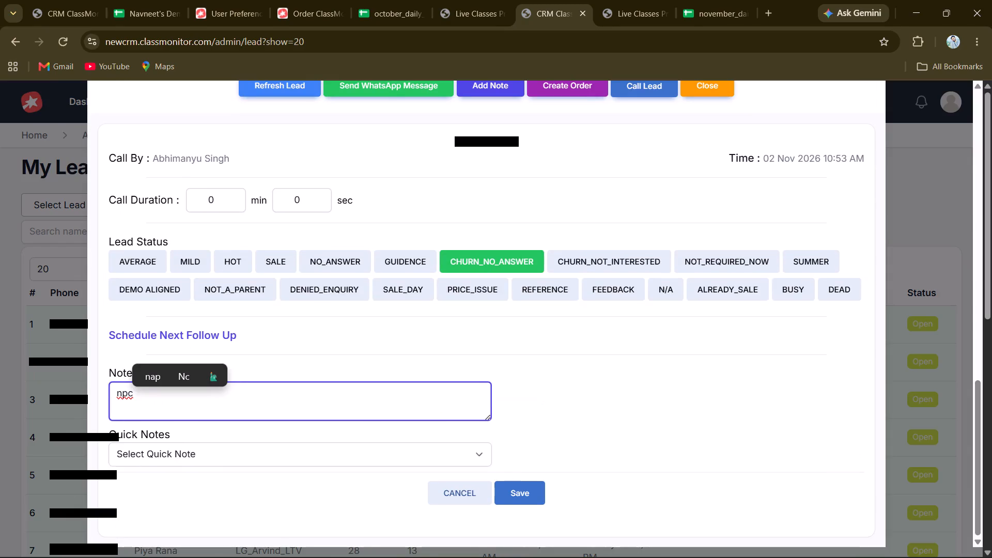
{"action": "left_click", "coordinate": [157, 337]}
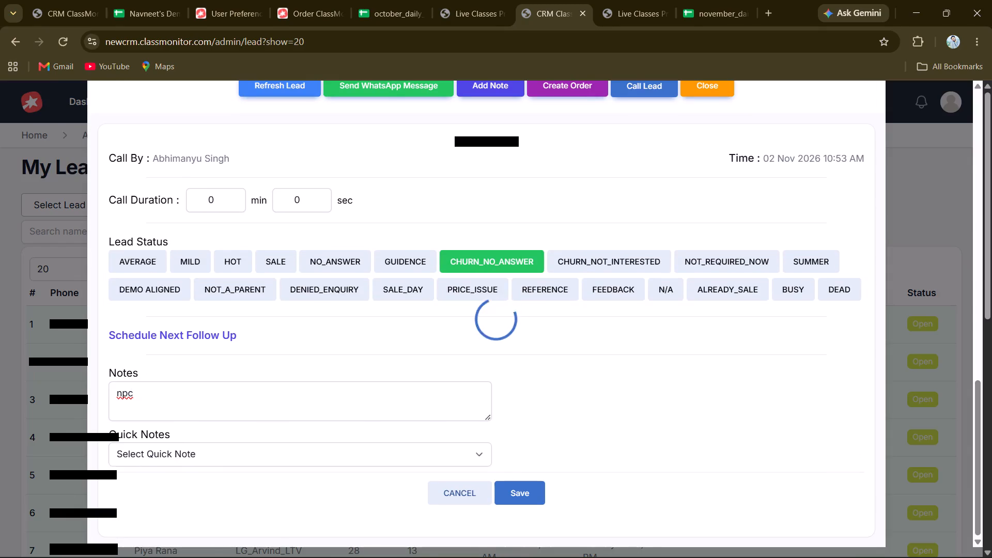
{"action": "left_click", "coordinate": [300, 388]}
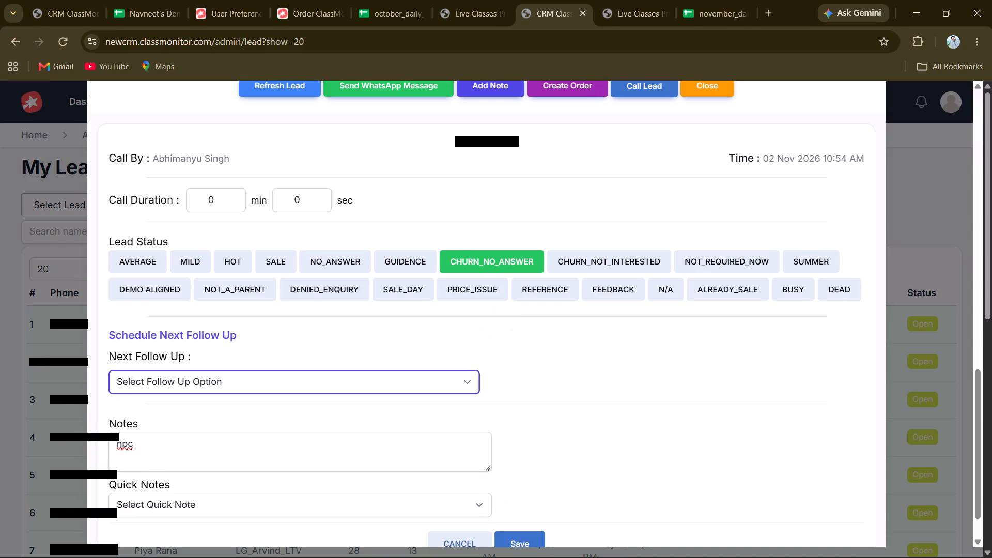
{"action": "left_click", "coordinate": [194, 454]}
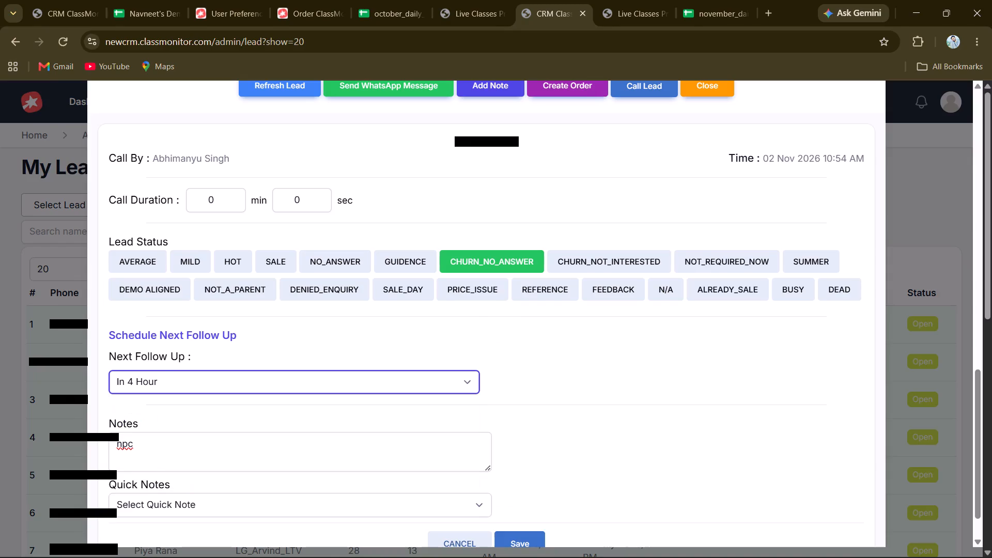
{"action": "scroll", "coordinate": [343, 454], "scroll_direction": "down", "scroll_amount": 4}
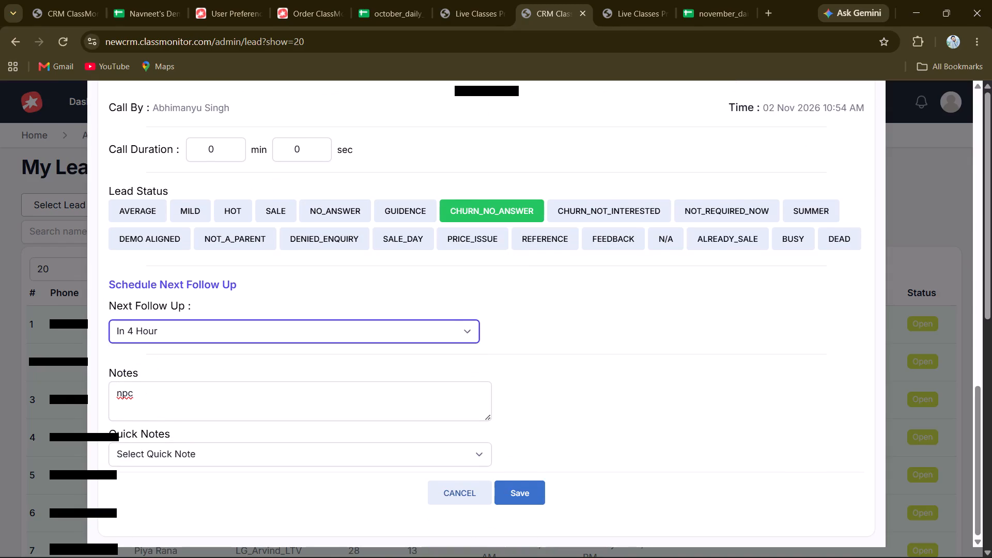
{"action": "left_click", "coordinate": [531, 487]}
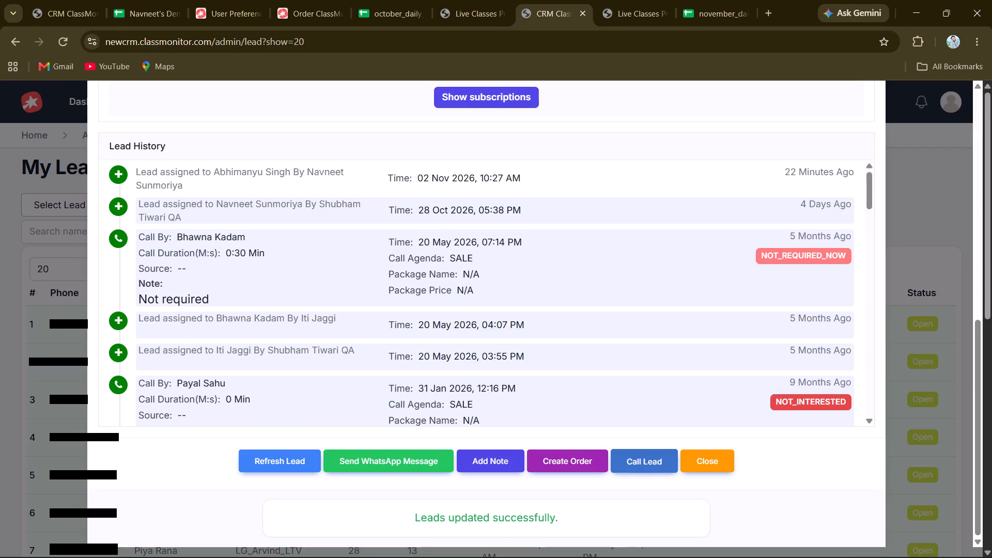
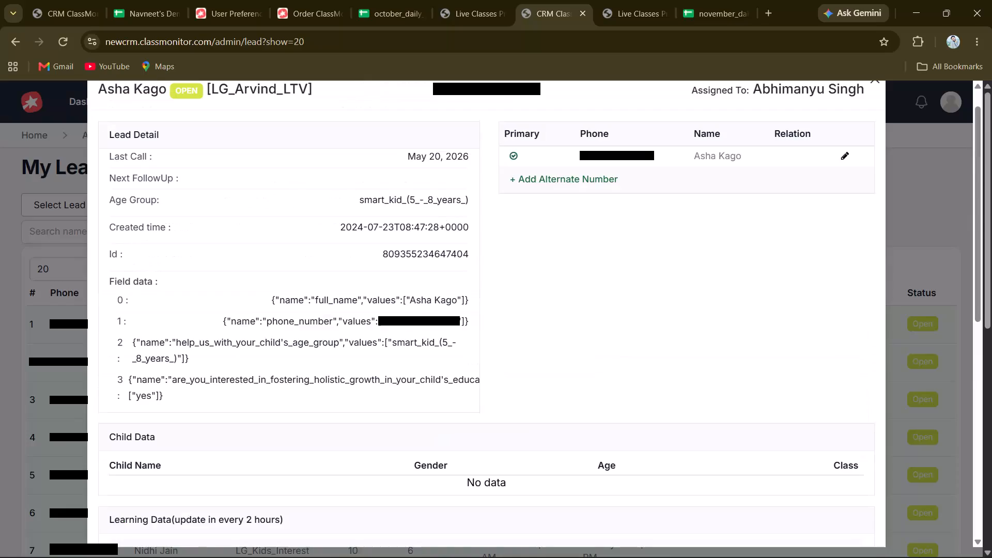
Place another call to the same lead from its open record, below the lead history, repeating the call request.
{"action": "scroll", "coordinate": [531, 487], "scroll_direction": "down", "scroll_amount": 7}
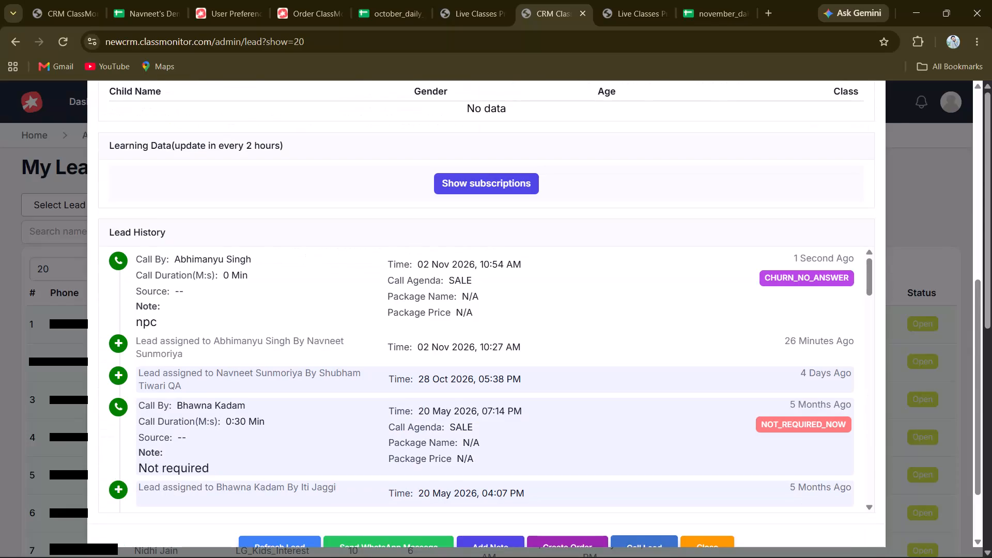
{"action": "left_click", "coordinate": [698, 465]}
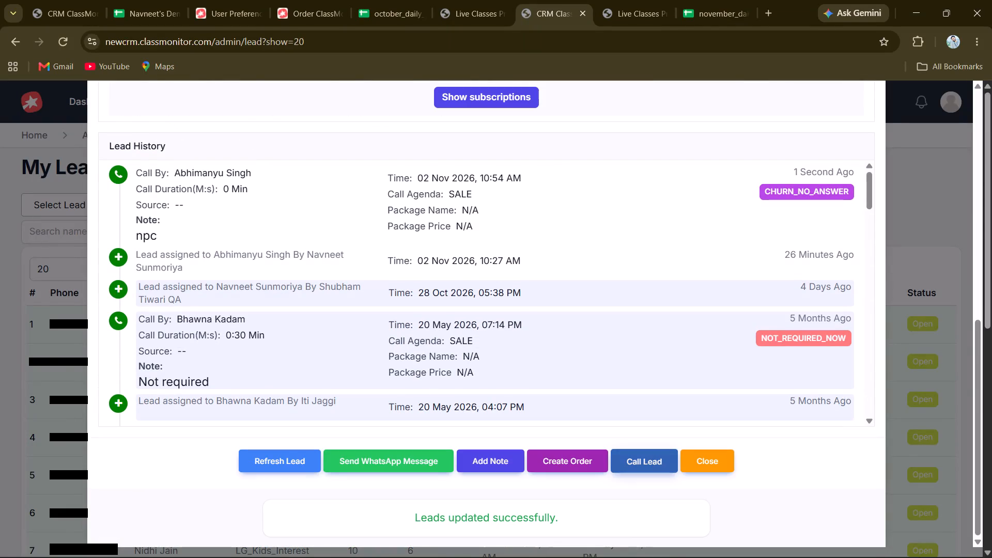
{"action": "left_click", "coordinate": [652, 456]}
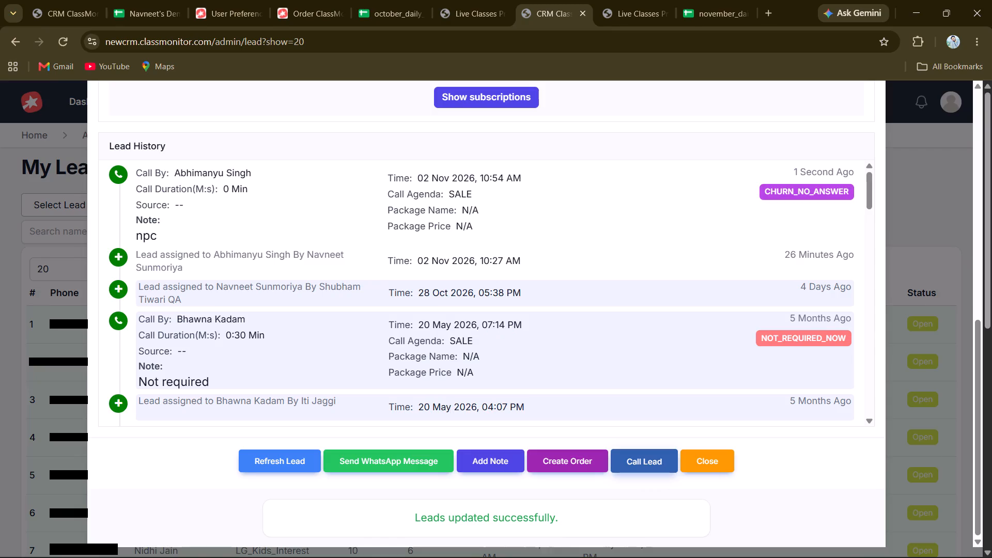
{"action": "scroll", "coordinate": [640, 465], "scroll_direction": "down", "scroll_amount": 4}
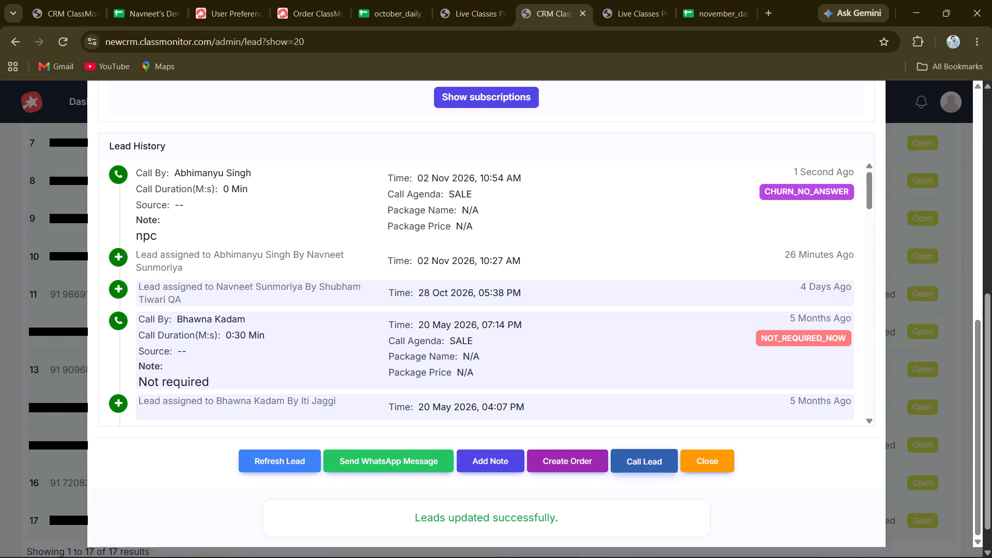
{"action": "scroll", "coordinate": [546, 315], "scroll_direction": "up", "scroll_amount": 8}
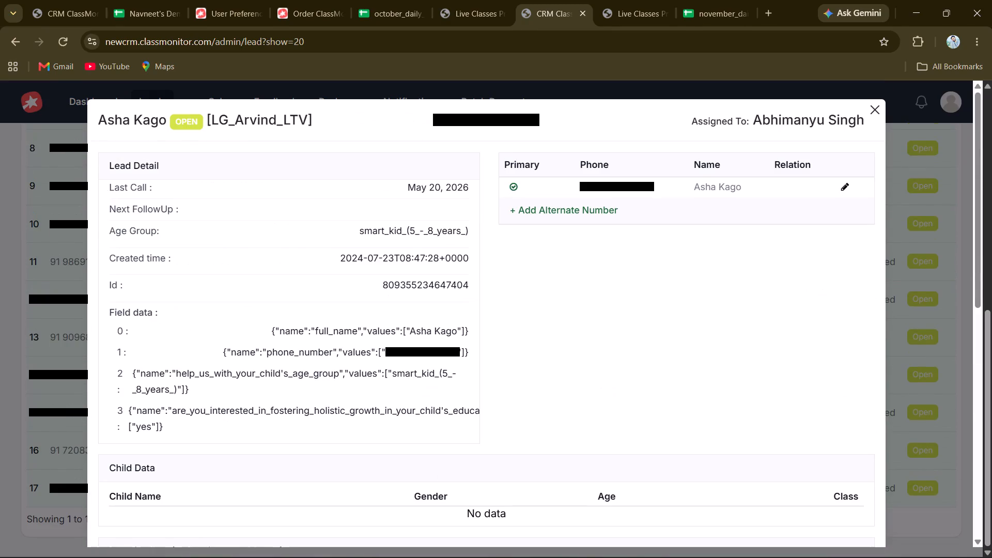
{"action": "scroll", "coordinate": [546, 315], "scroll_direction": "down", "scroll_amount": 7}
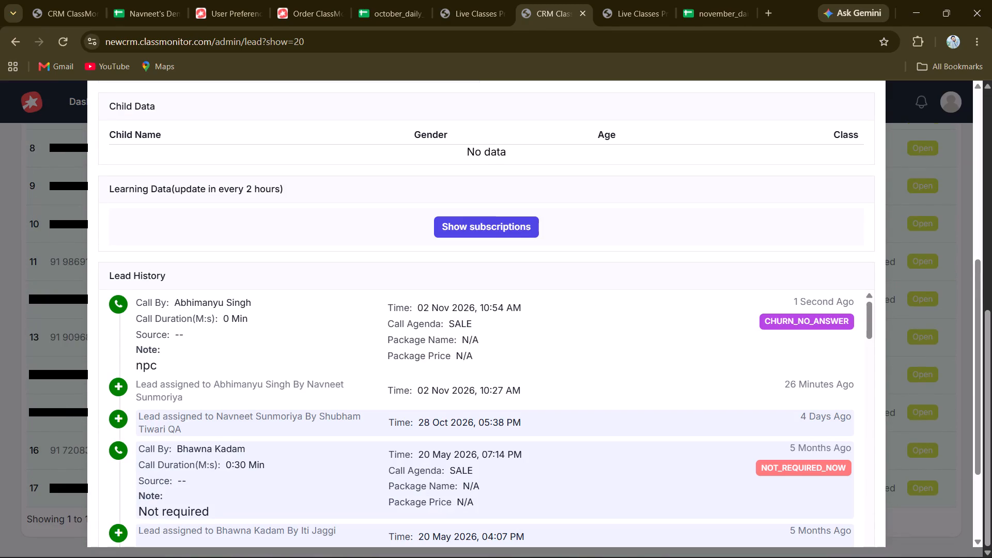
{"action": "left_click", "coordinate": [642, 472]}
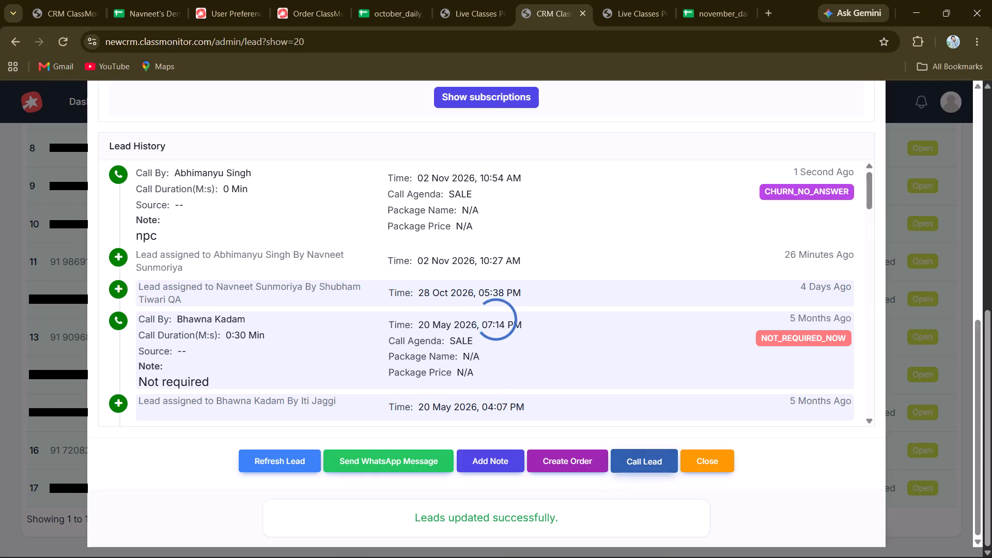
{"action": "scroll", "coordinate": [642, 472], "scroll_direction": "down", "scroll_amount": 20}
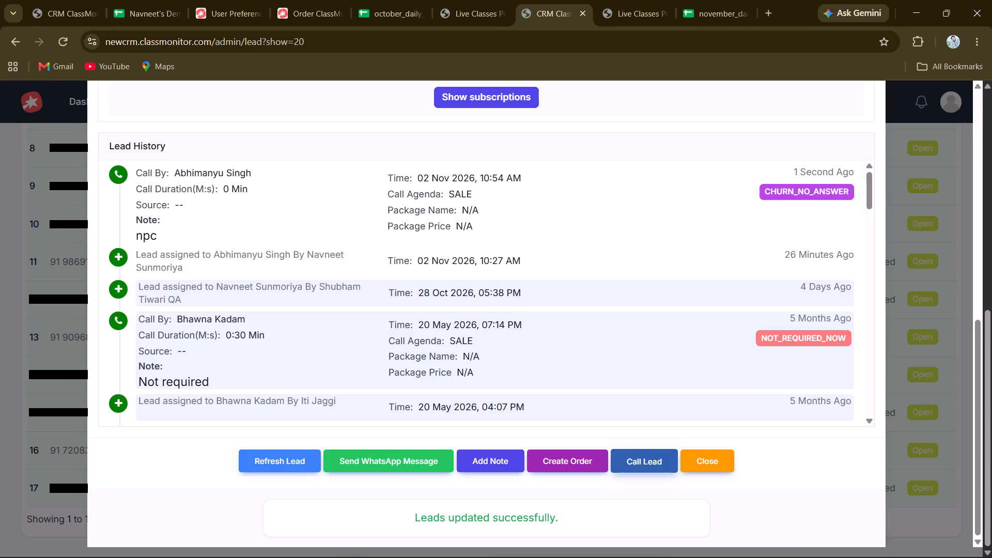
{"action": "left_click", "coordinate": [628, 460]}
{"action": "left_click", "coordinate": [628, 460]}
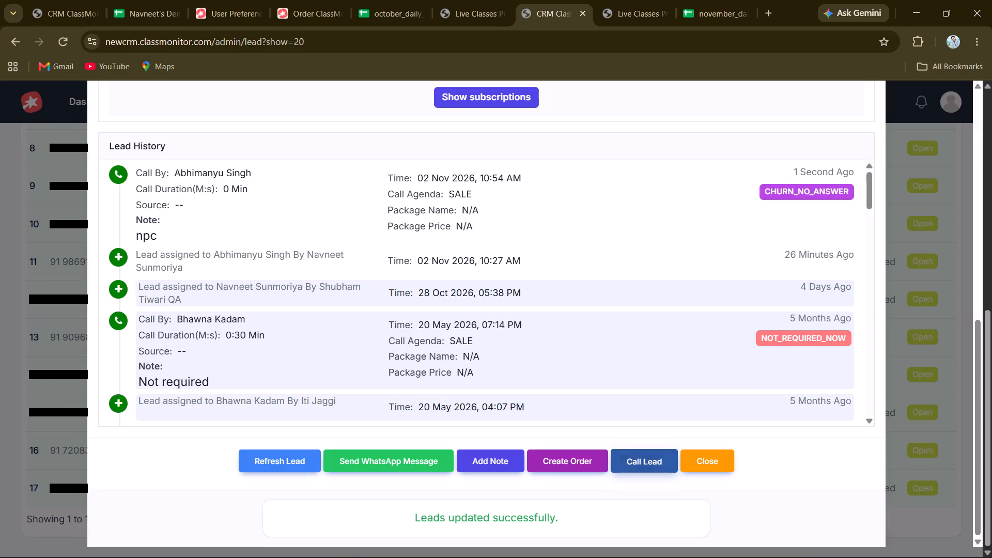
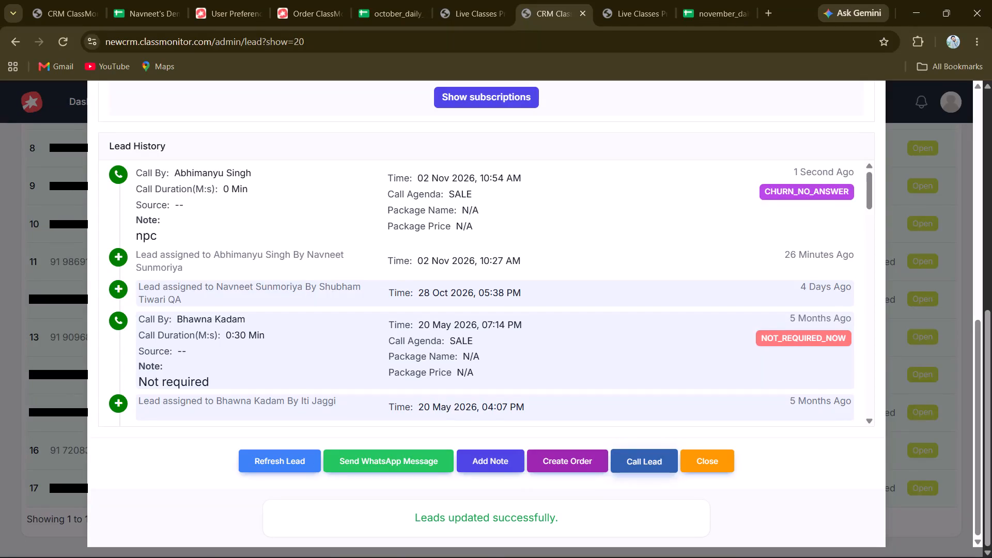
Close the current lead's record and open the first lead in the My Leads list, sourced from LG_Arvind_LTV.
{"action": "left_click", "coordinate": [718, 465]}
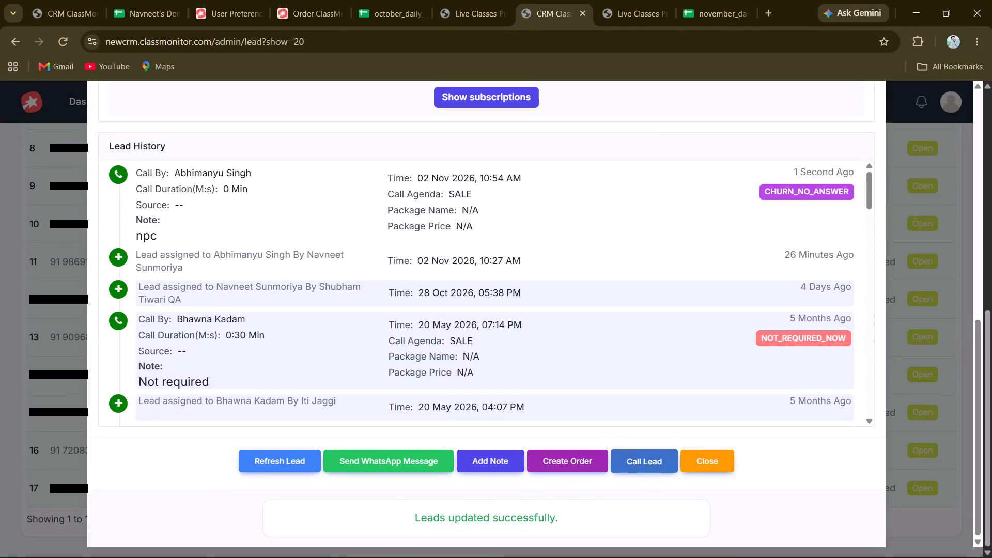
{"action": "scroll", "coordinate": [371, 366], "scroll_direction": "up", "scroll_amount": 7}
{"action": "scroll", "coordinate": [371, 348], "scroll_direction": "down", "scroll_amount": 3}
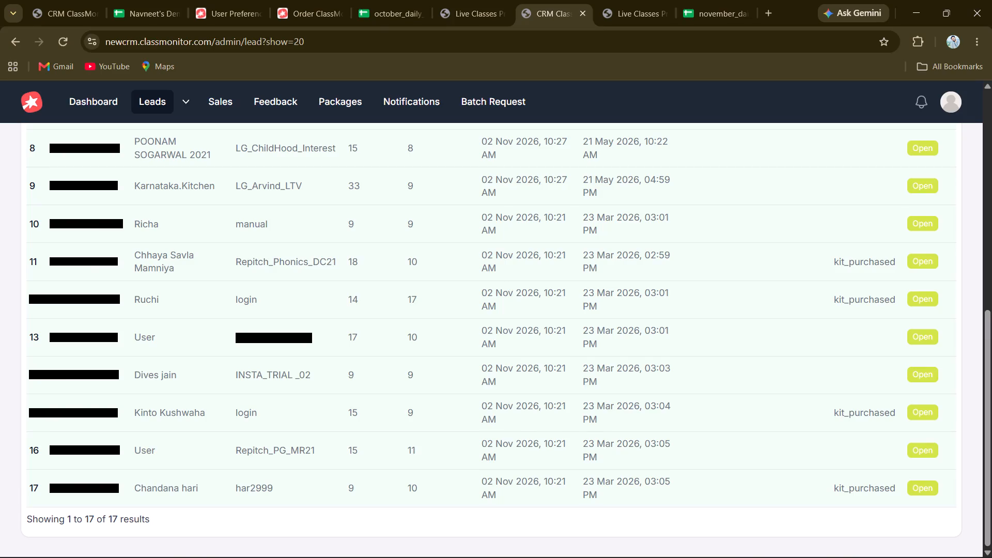
{"action": "scroll", "coordinate": [251, 331], "scroll_direction": "up", "scroll_amount": 6}
{"action": "scroll", "coordinate": [251, 331], "scroll_direction": "down", "scroll_amount": 7}
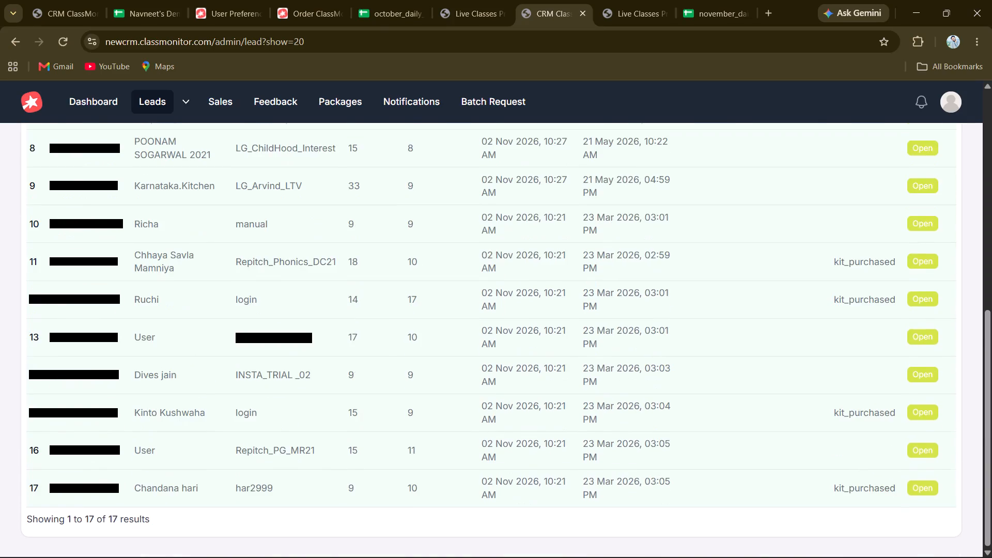
{"action": "scroll", "coordinate": [251, 331], "scroll_direction": "up", "scroll_amount": 7}
{"action": "left_click", "coordinate": [187, 318]}
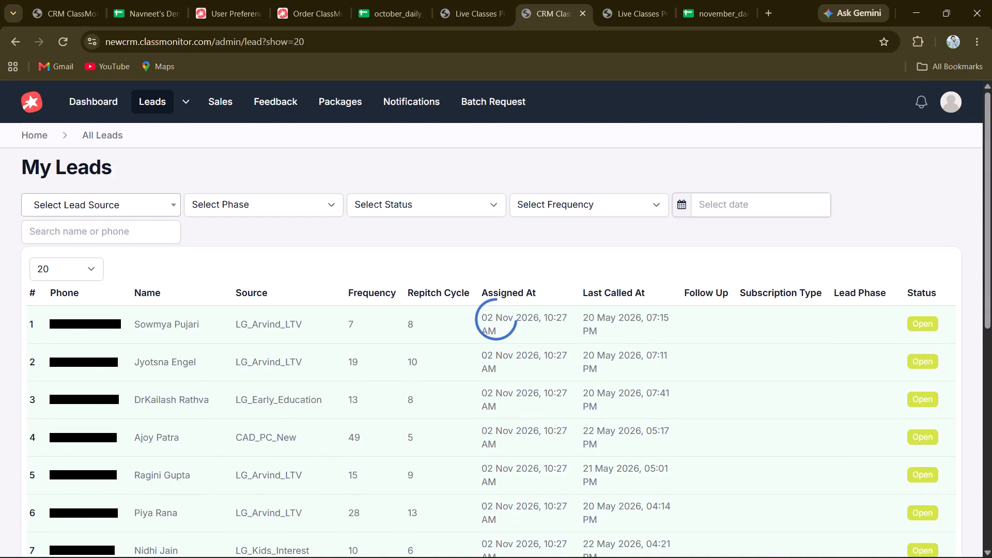
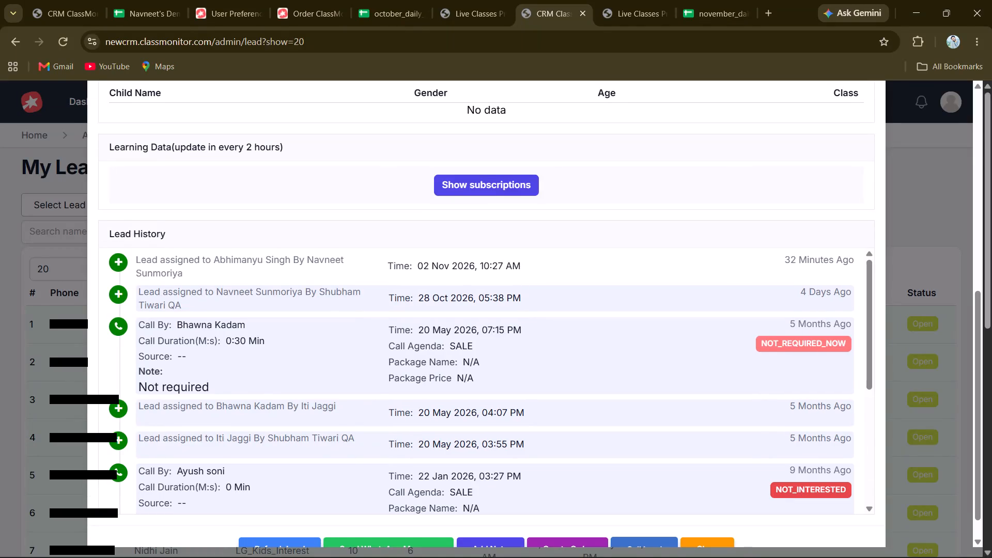
Review the rest of the lead's history and call the lead, bringing up its call log form.
{"action": "scroll", "coordinate": [561, 397], "scroll_direction": "down", "scroll_amount": 10}
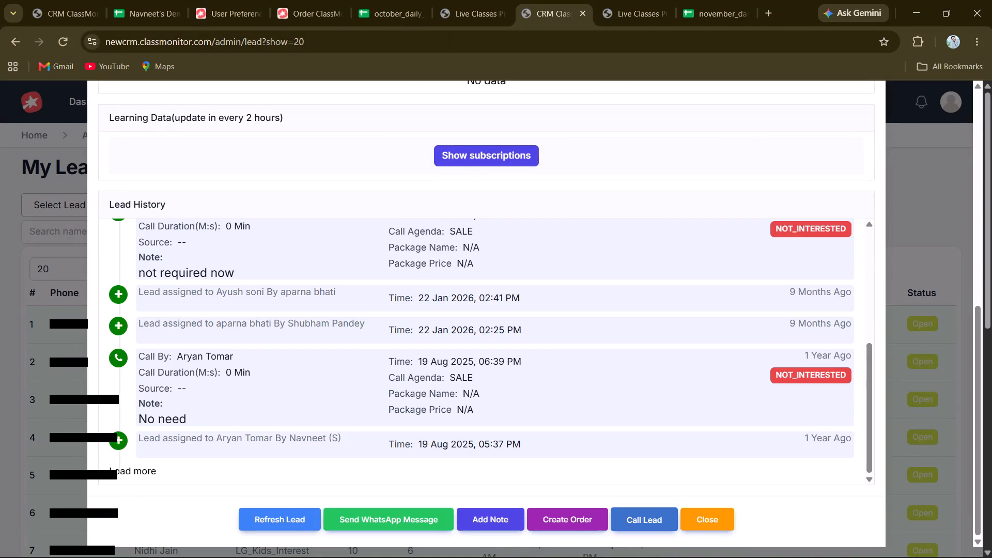
{"action": "left_click", "coordinate": [634, 517]}
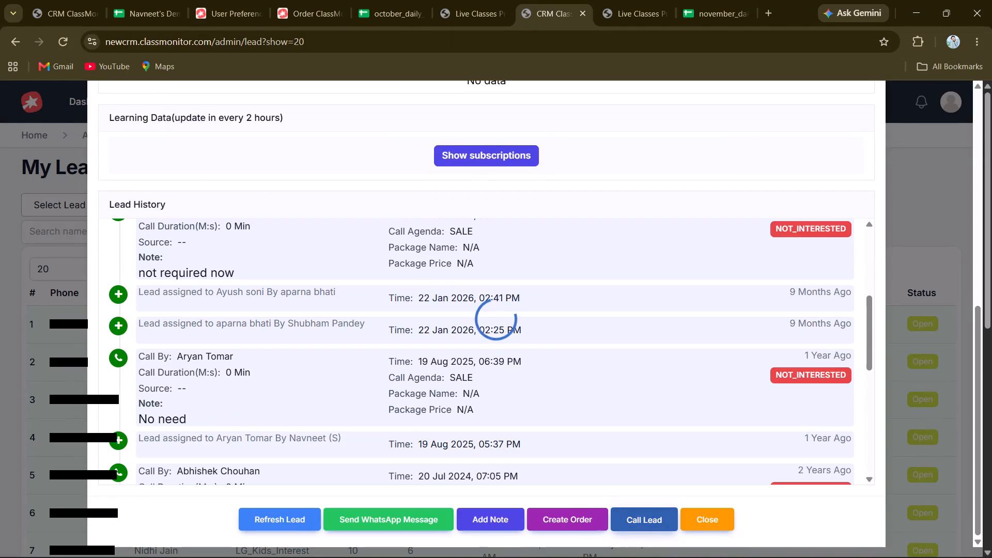
{"action": "scroll", "coordinate": [634, 517], "scroll_direction": "down", "scroll_amount": 3}
{"action": "scroll", "coordinate": [457, 272], "scroll_direction": "up", "scroll_amount": 12}
{"action": "scroll", "coordinate": [457, 272], "scroll_direction": "down", "scroll_amount": 9}
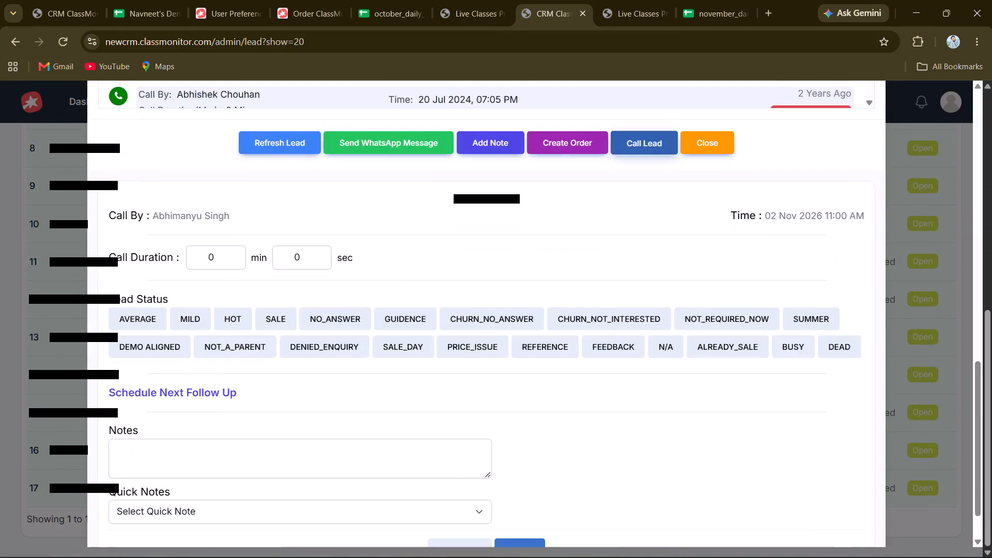
Log the call as CHURN_NOT_INTERESTED with a 52-second duration and the note "not looking now", save it and close the lead's record.
{"action": "left_click", "coordinate": [570, 265]}
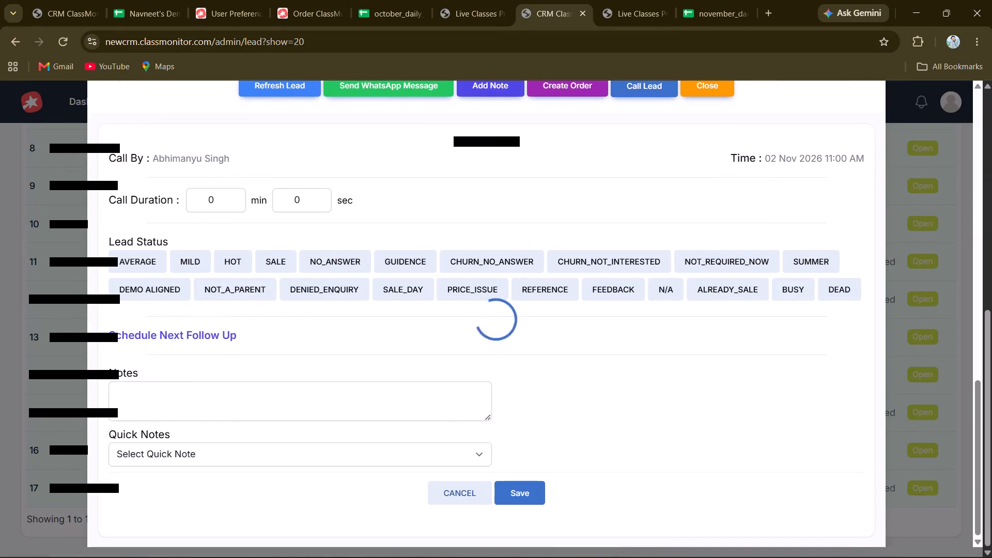
{"action": "left_click", "coordinate": [305, 202]}
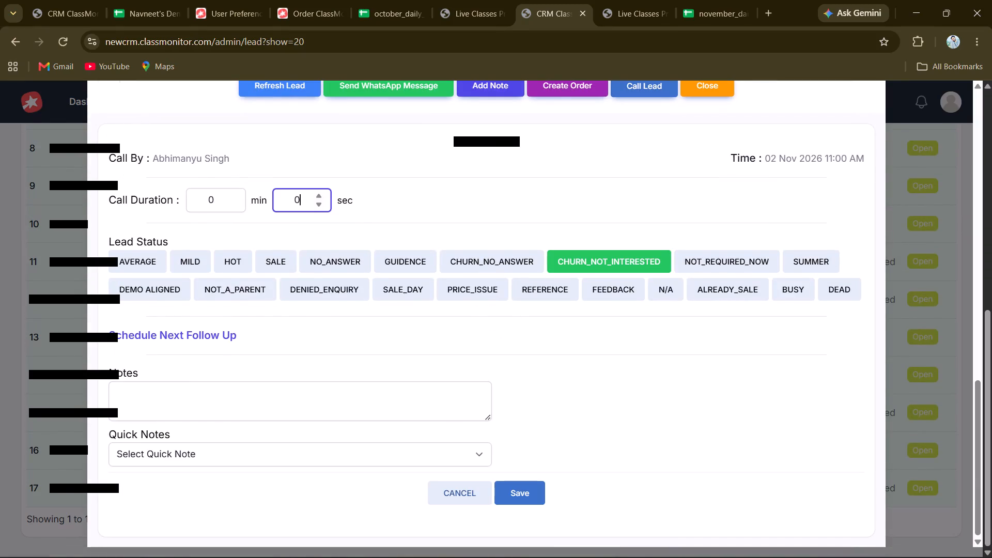
{"action": "key", "text": "BackSpace"}
{"action": "key", "text": "Clear"}
{"action": "key", "text": "Down"}
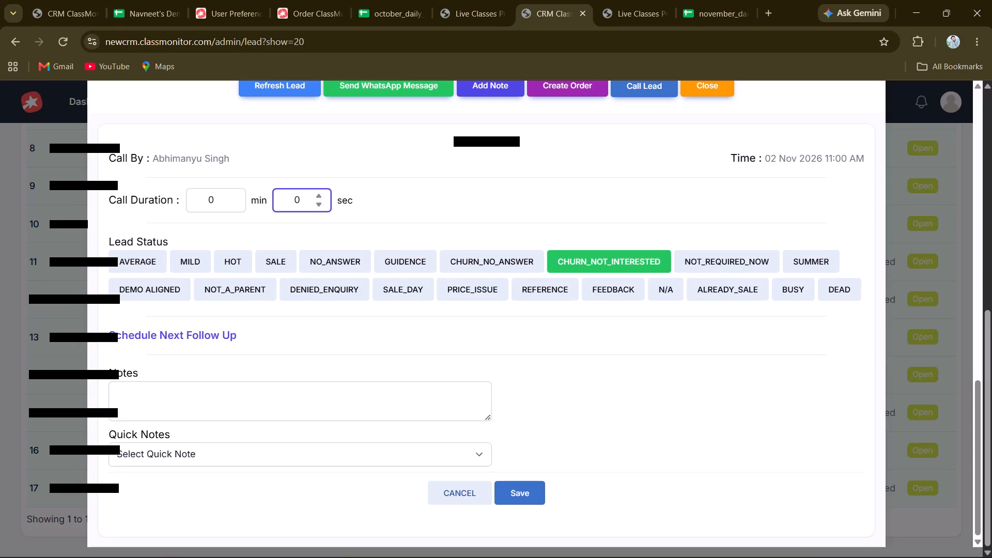
{"action": "type", "text": "52"}
{"action": "left_click", "coordinate": [155, 390]}
{"action": "type", "text": "not looking now"}
{"action": "key", "text": "space"}
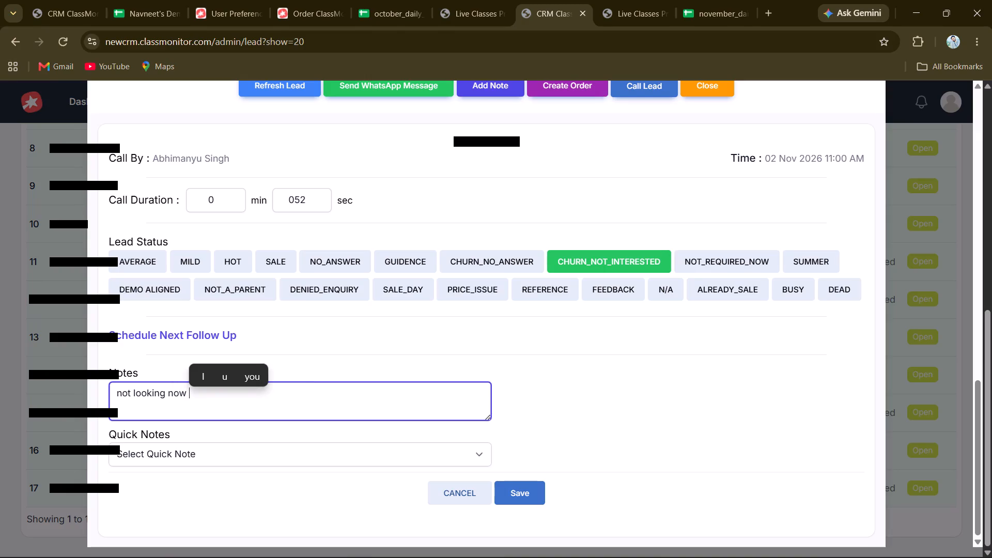
{"action": "left_click", "coordinate": [517, 495]}
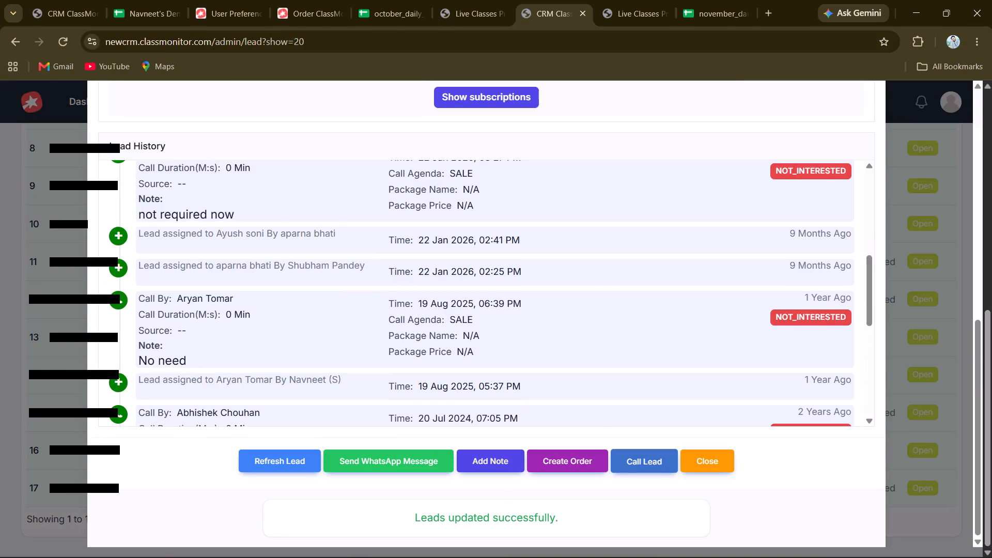
{"action": "left_click", "coordinate": [701, 452]}
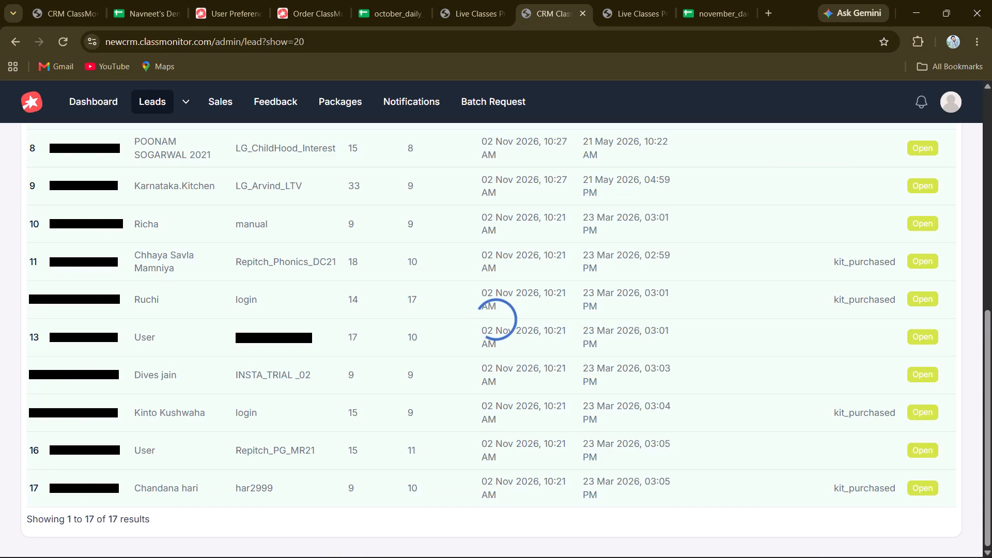
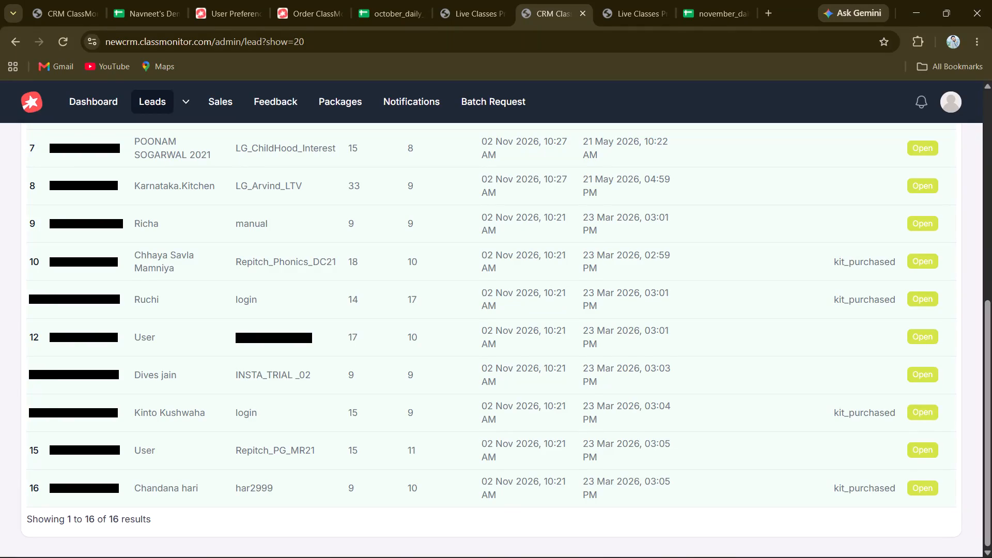
Open the first lead in the My Leads list, from source LG_Arvind_LTV, review its details and history, and call the lead.
{"action": "scroll", "coordinate": [242, 377], "scroll_direction": "up", "scroll_amount": 12}
{"action": "left_click", "coordinate": [212, 334]}
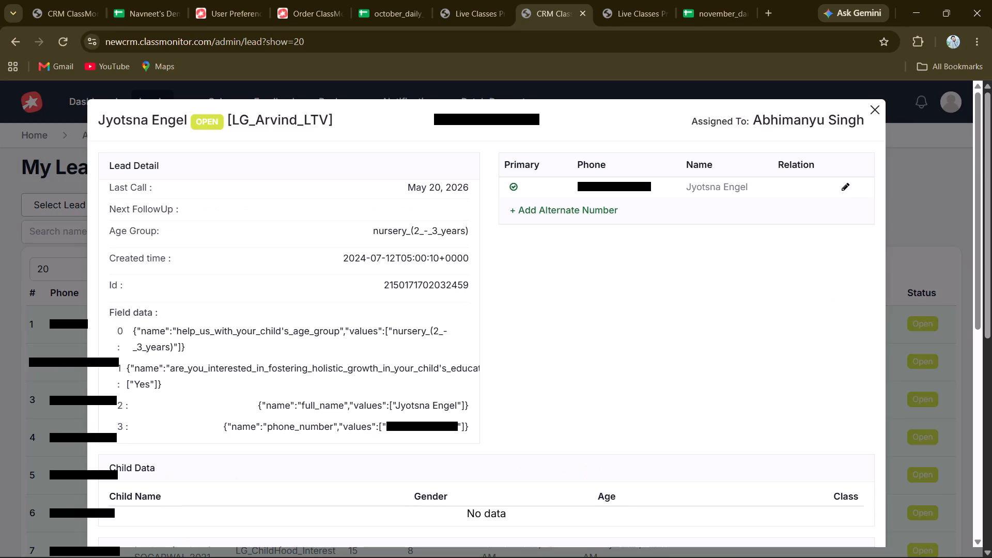
{"action": "scroll", "coordinate": [212, 334], "scroll_direction": "down", "scroll_amount": 9}
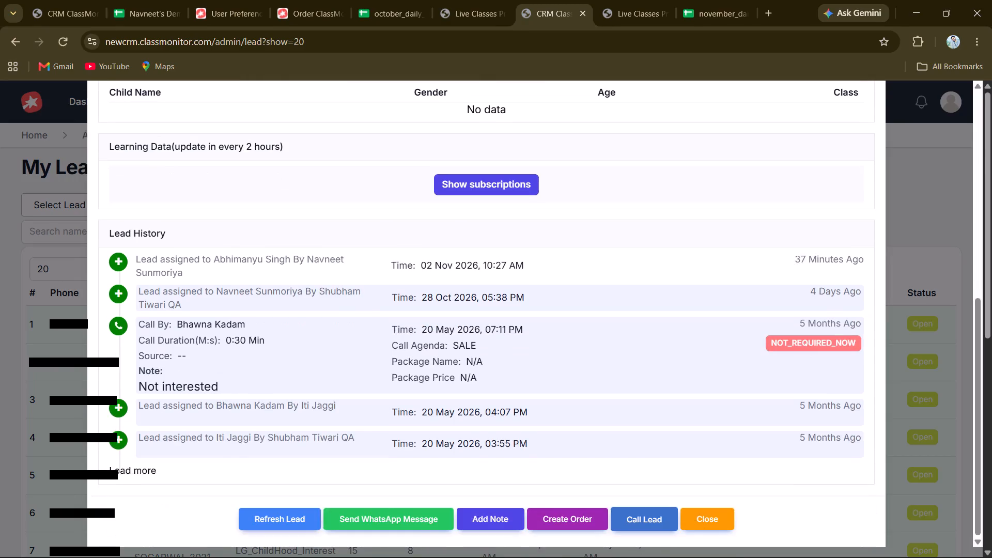
{"action": "scroll", "coordinate": [212, 334], "scroll_direction": "up", "scroll_amount": 6}
{"action": "scroll", "coordinate": [212, 334], "scroll_direction": "down", "scroll_amount": 2}
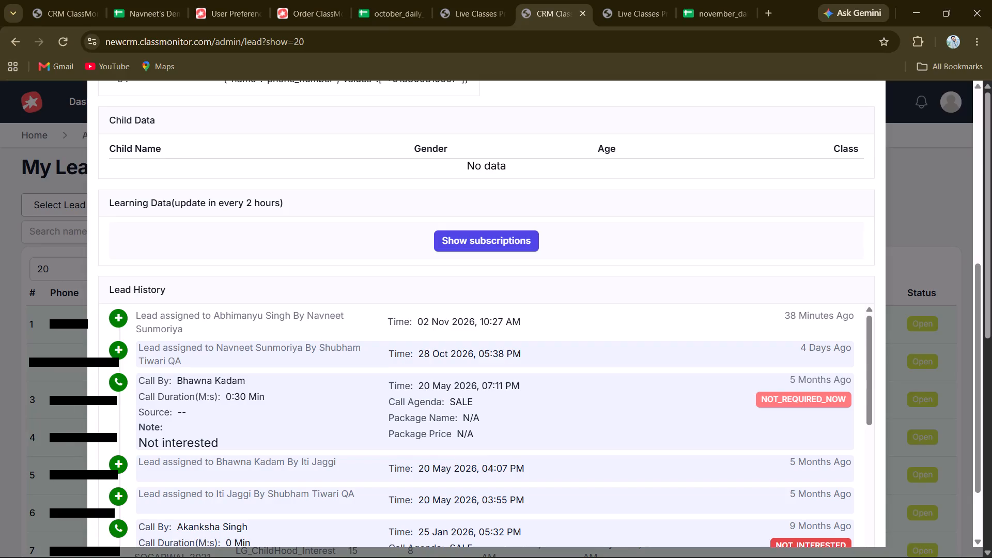
{"action": "scroll", "coordinate": [291, 298], "scroll_direction": "up", "scroll_amount": 9}
{"action": "scroll", "coordinate": [291, 298], "scroll_direction": "down", "scroll_amount": 8}
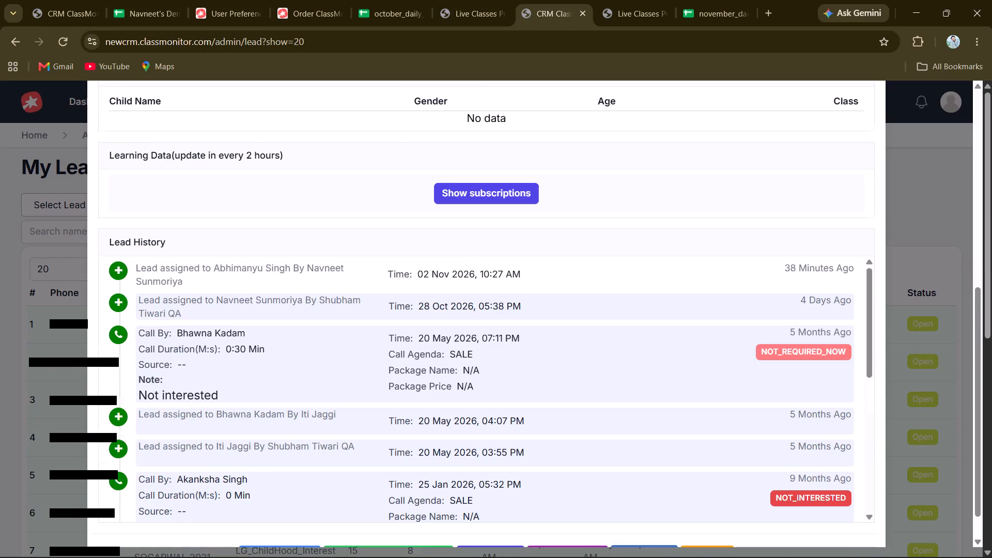
{"action": "left_click", "coordinate": [635, 514]}
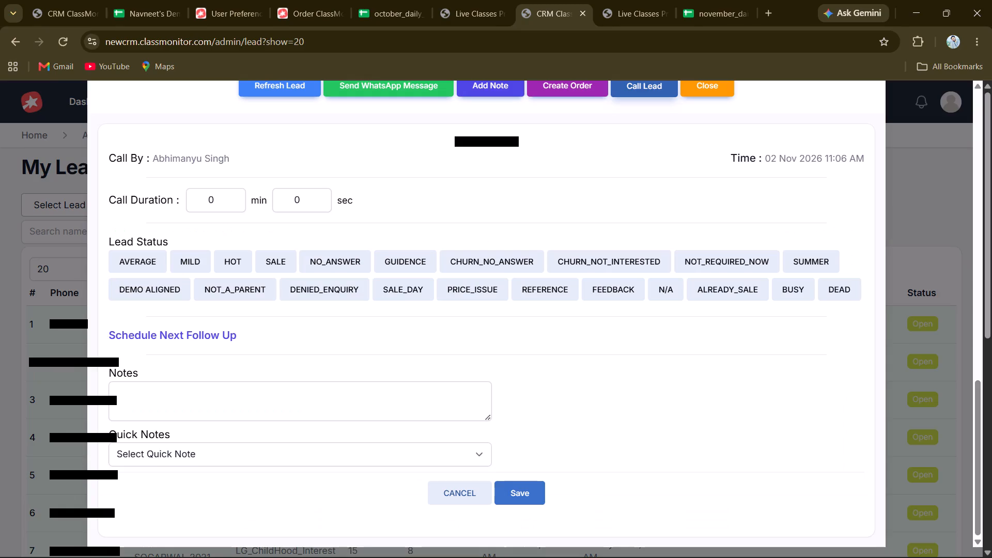
Log the call as CHURN_NOT_INTERESTED with a 25-second duration and the note "not looking now", save it and close the lead's record.
{"action": "scroll", "coordinate": [403, 208], "scroll_direction": "up", "scroll_amount": 10}
{"action": "scroll", "coordinate": [403, 208], "scroll_direction": "down", "scroll_amount": 13}
{"action": "left_click", "coordinate": [589, 260]}
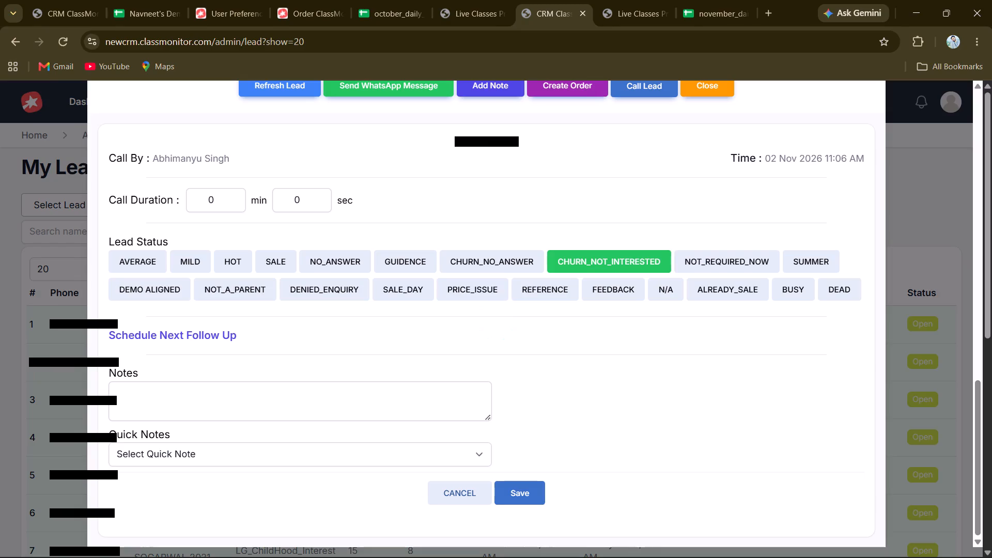
{"action": "left_click", "coordinate": [304, 200]}
{"action": "key", "text": "BackSpace"}
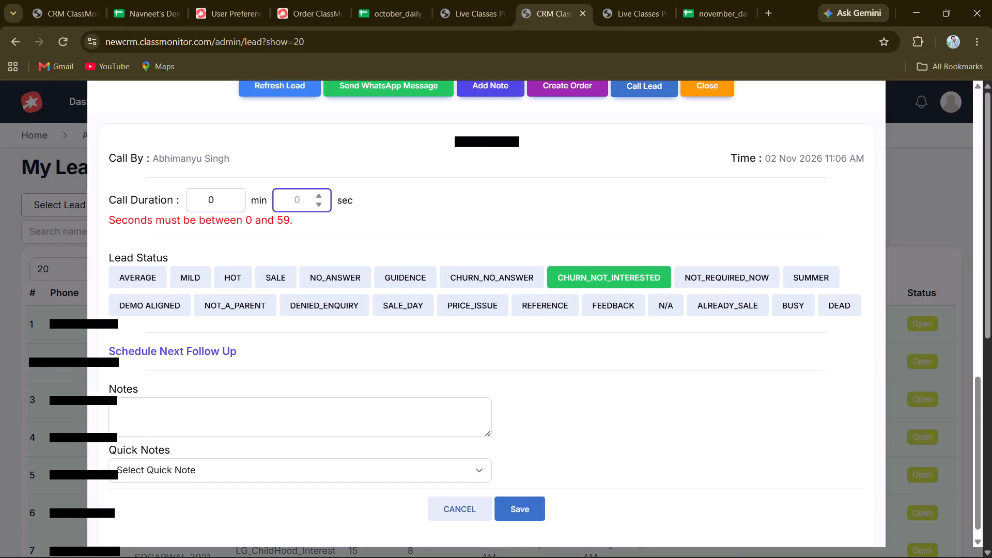
{"action": "type", "text": "25"}
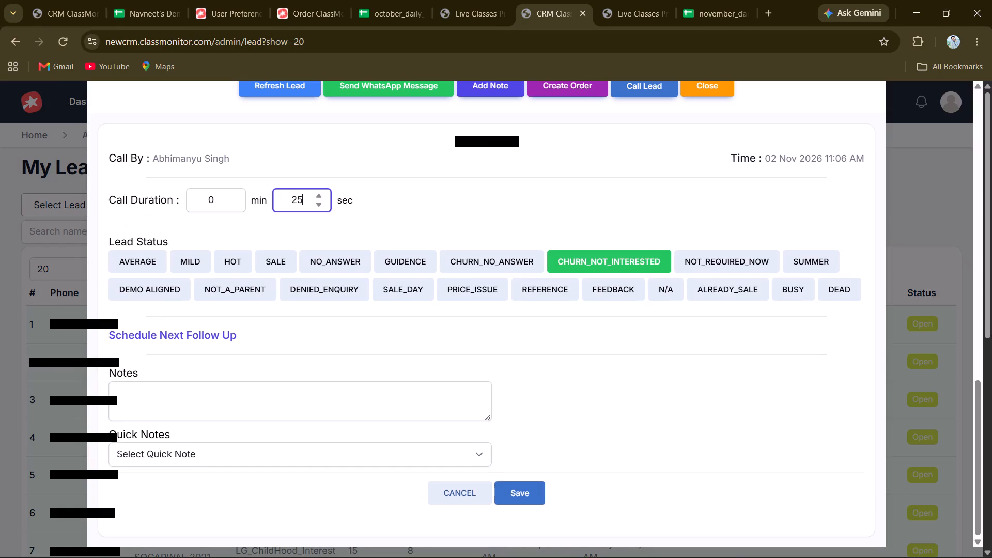
{"action": "left_click", "coordinate": [131, 411]}
{"action": "type", "text": "not looking now"}
{"action": "key", "text": "space"}
{"action": "left_click", "coordinate": [528, 497]}
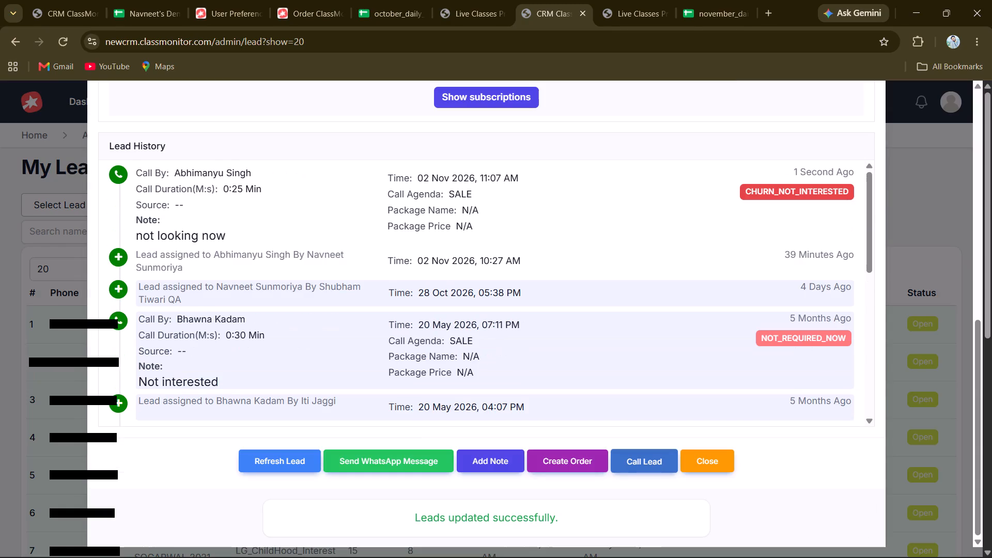
{"action": "left_click", "coordinate": [703, 461]}
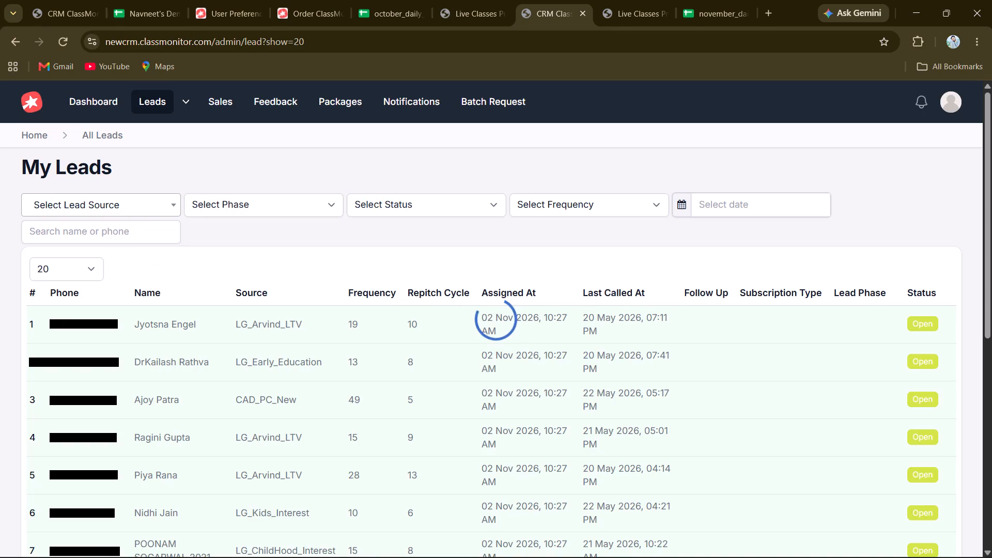
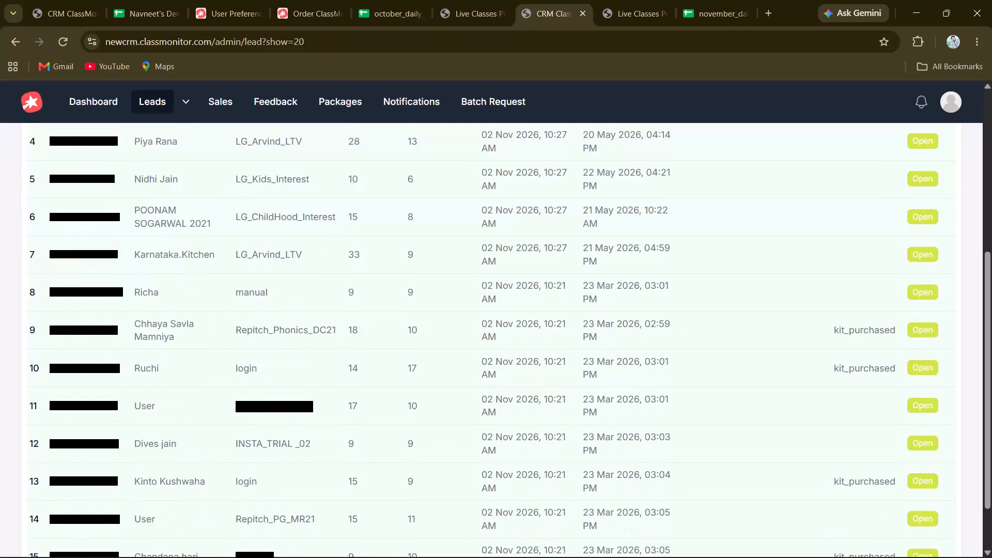
Open the record of lead number 15, the last one in the My Leads list.
{"action": "left_click", "coordinate": [255, 474]}
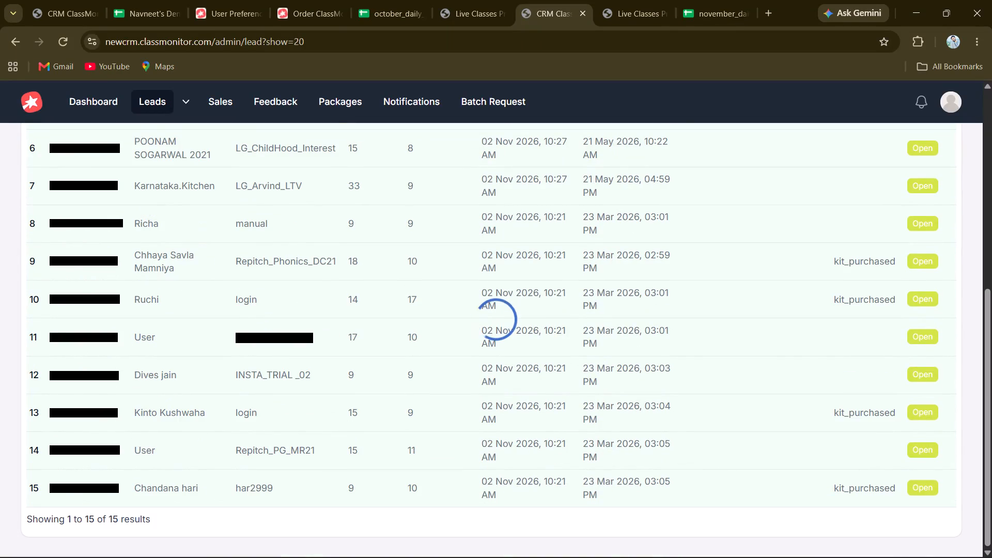
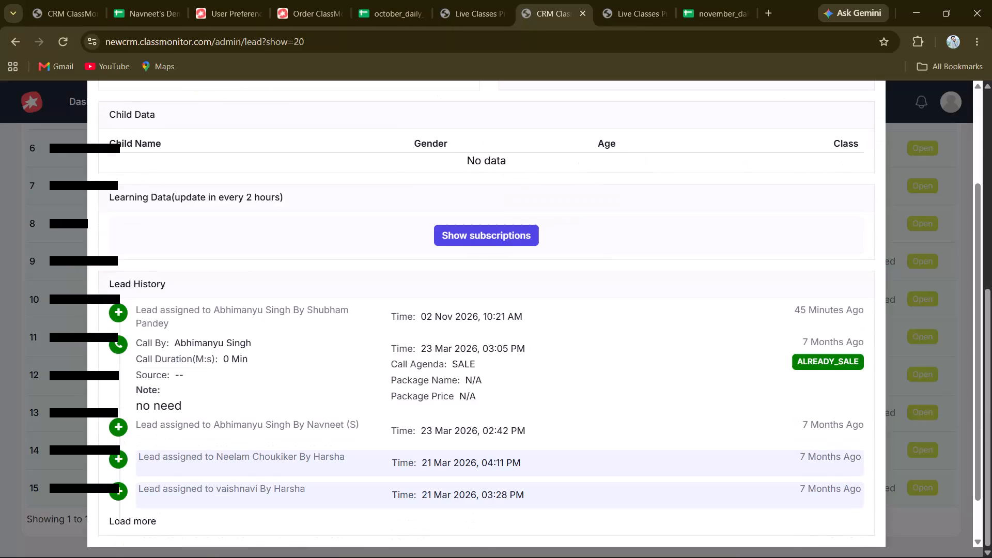
Return to the top of the open lead record to check its lead details and contact information.
{"action": "scroll", "coordinate": [409, 336], "scroll_direction": "up", "scroll_amount": 8}
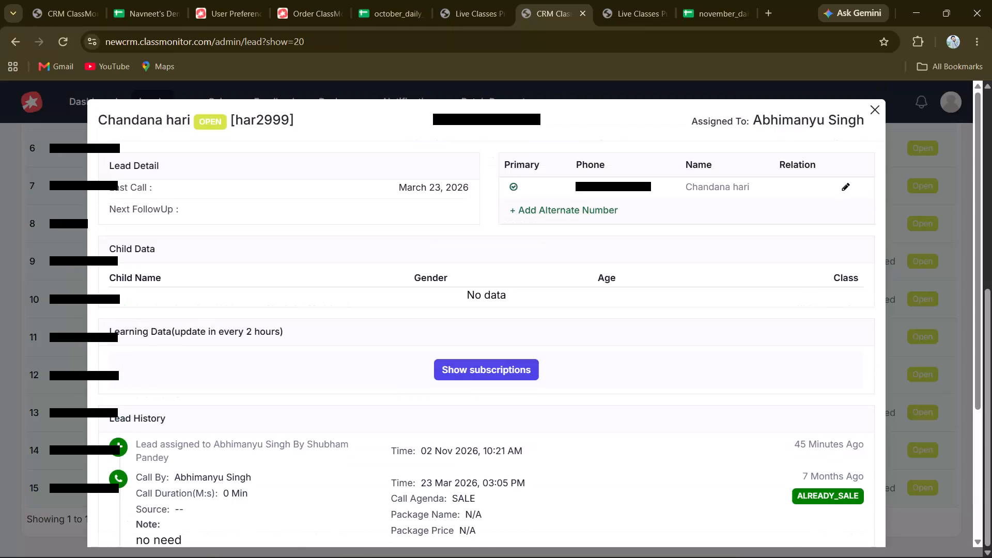
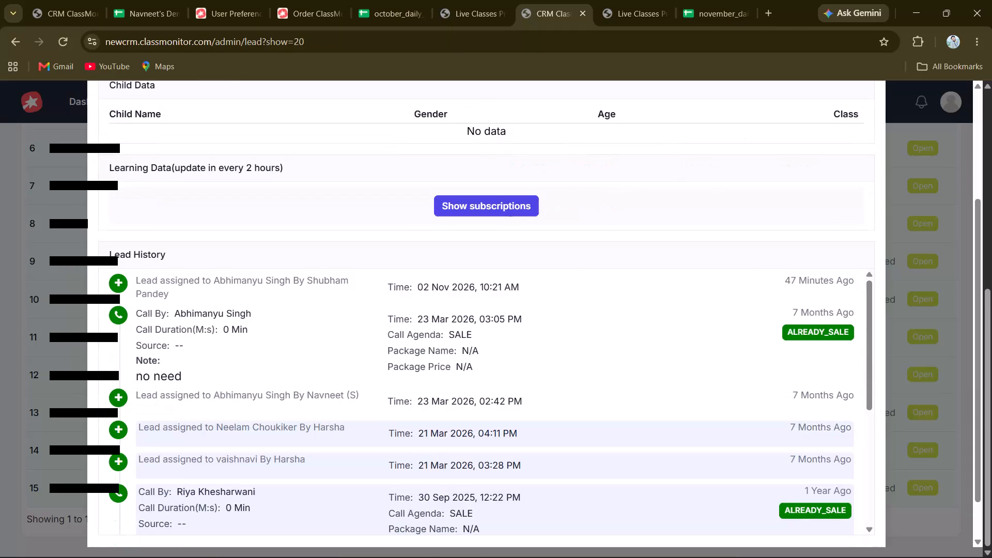
Recheck the open lead's details and history, and close its record.
{"action": "scroll", "coordinate": [472, 302], "scroll_direction": "up", "scroll_amount": 8}
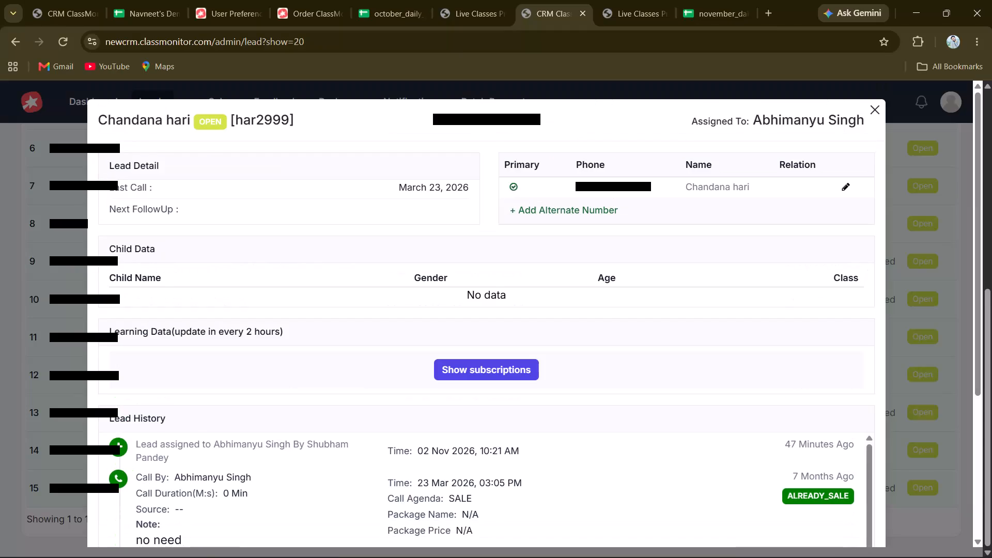
{"action": "scroll", "coordinate": [472, 302], "scroll_direction": "down", "scroll_amount": 7}
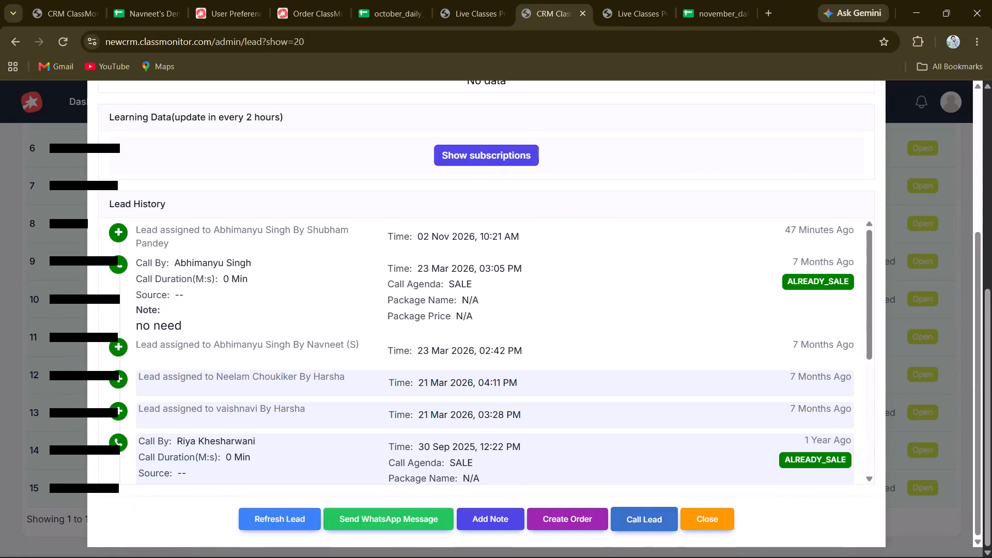
{"action": "left_click", "coordinate": [714, 529]}
Open the first lead in the My Leads list, from source LG_Early_Education, and examine its lead details, contact information and call history.
{"action": "scroll", "coordinate": [329, 288], "scroll_direction": "up", "scroll_amount": 10}
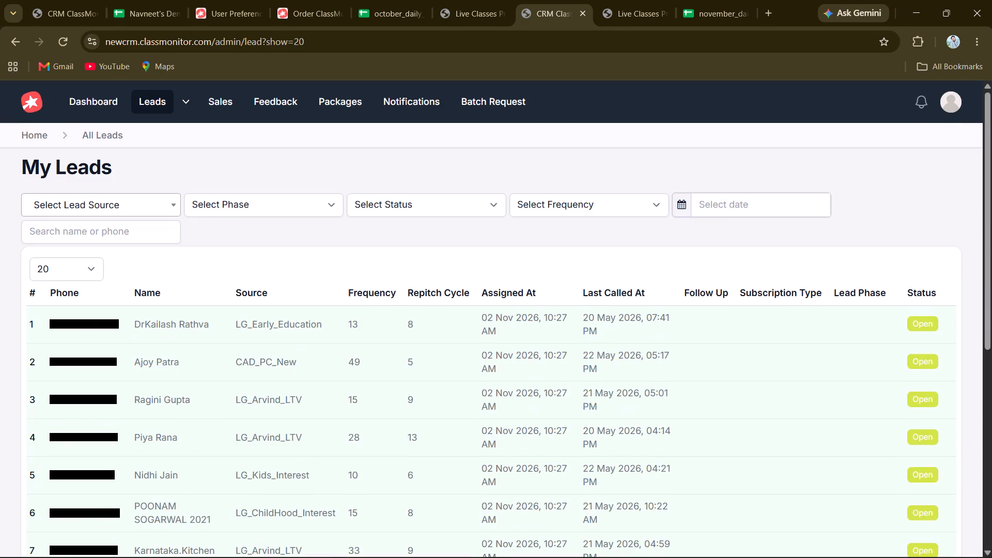
{"action": "left_click", "coordinate": [259, 331]}
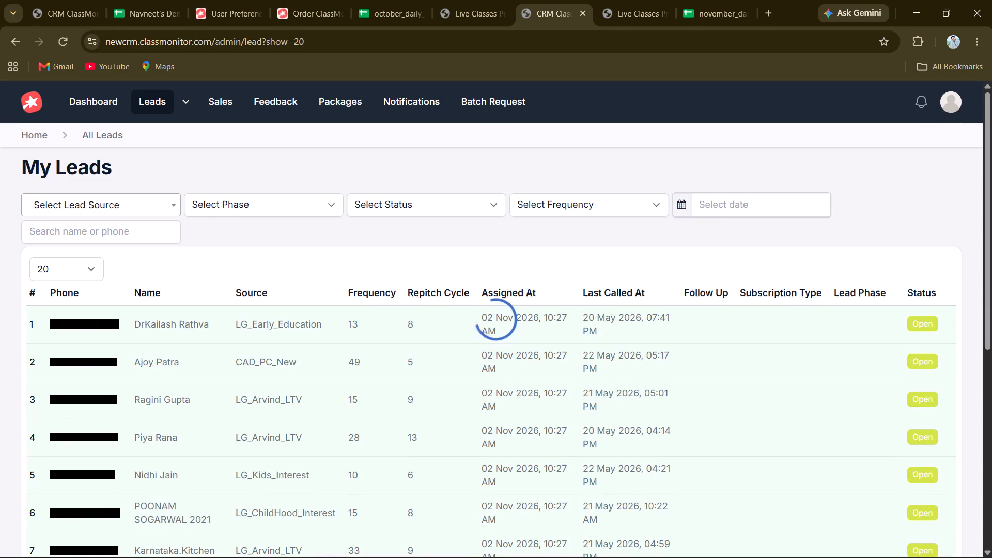
{"action": "scroll", "coordinate": [441, 348], "scroll_direction": "down", "scroll_amount": 9}
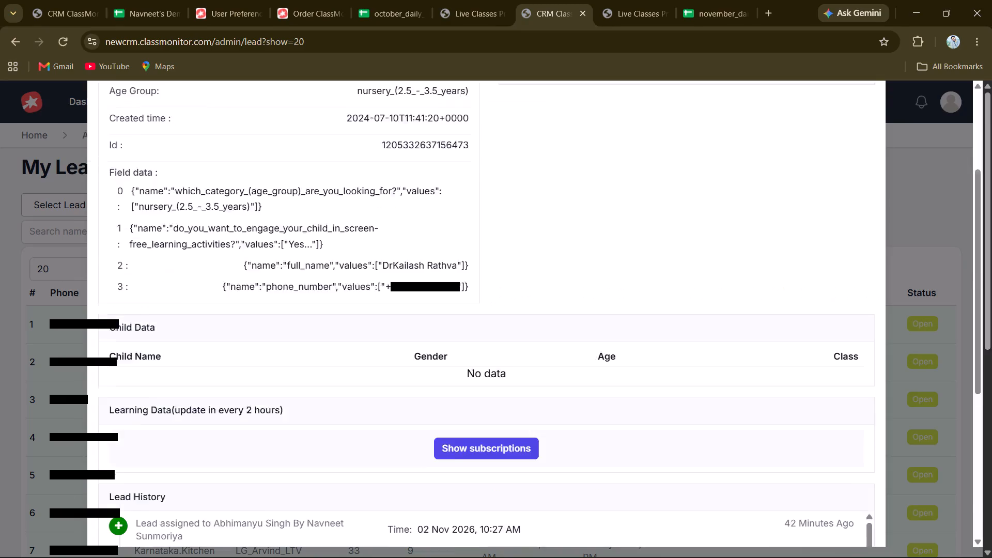
{"action": "scroll", "coordinate": [441, 348], "scroll_direction": "down", "scroll_amount": 10}
{"action": "scroll", "coordinate": [441, 348], "scroll_direction": "up", "scroll_amount": 9}
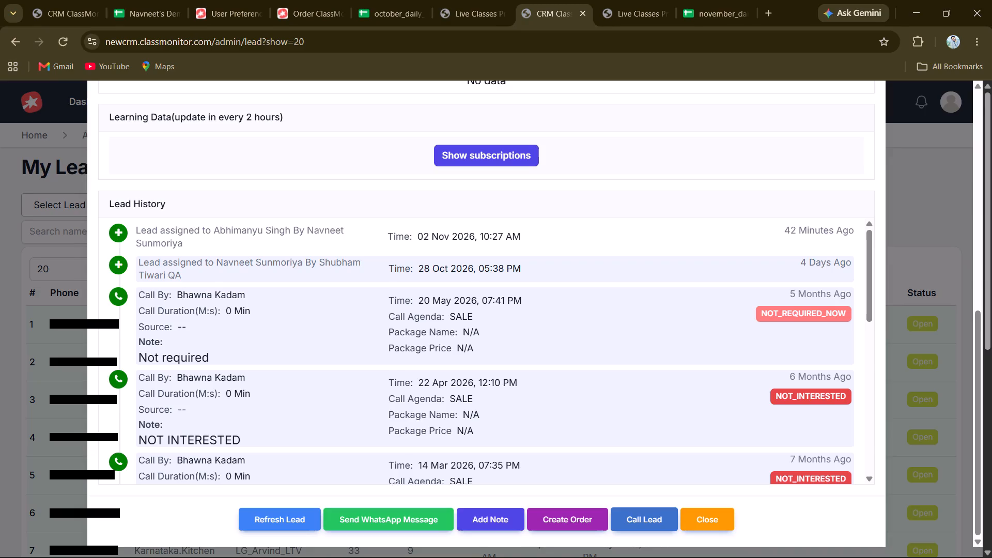
{"action": "scroll", "coordinate": [441, 348], "scroll_direction": "up", "scroll_amount": 7}
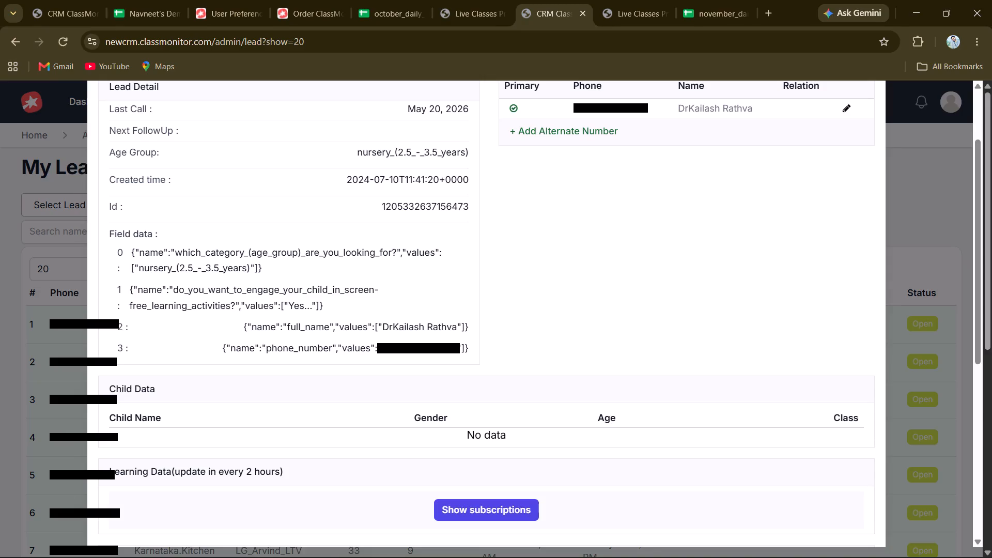
{"action": "scroll", "coordinate": [441, 348], "scroll_direction": "down", "scroll_amount": 12}
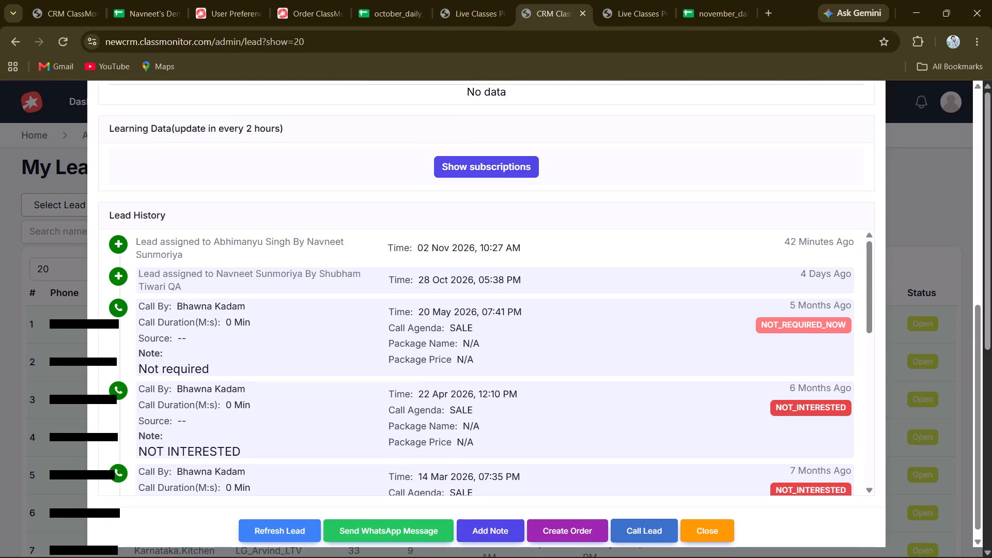
{"action": "scroll", "coordinate": [441, 348], "scroll_direction": "up", "scroll_amount": 6}
{"action": "scroll", "coordinate": [441, 348], "scroll_direction": "down", "scroll_amount": 5}
{"action": "scroll", "coordinate": [441, 348], "scroll_direction": "up", "scroll_amount": 7}
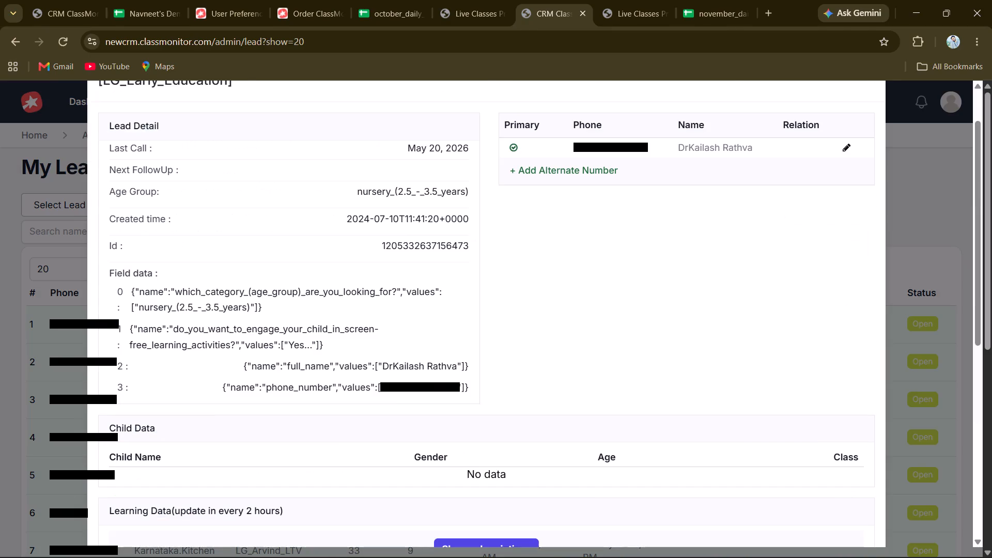
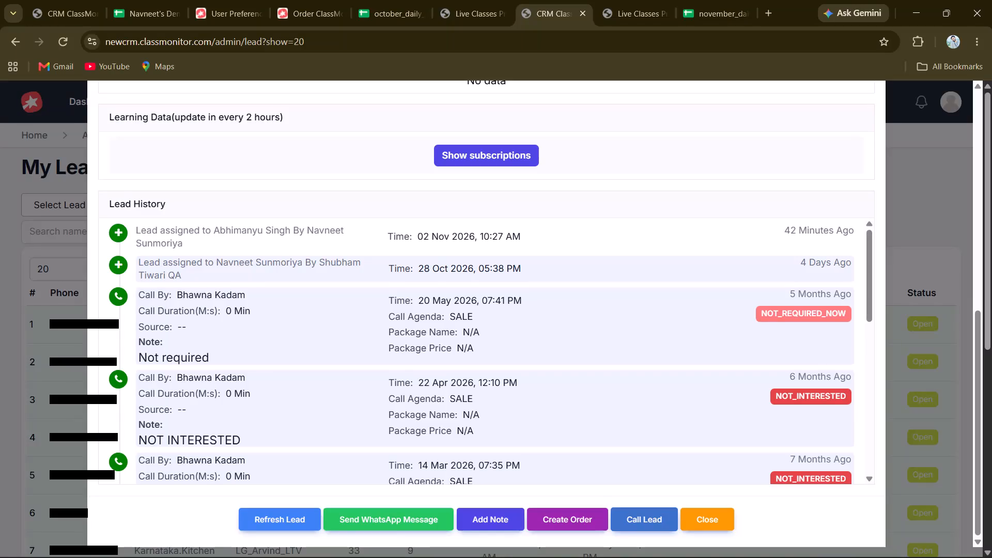
Call the open lead, log the call as CHURN_NO_ANSWER with note "npc" and duration 25 sec, save it and close the record.
{"action": "left_click", "coordinate": [627, 529]}
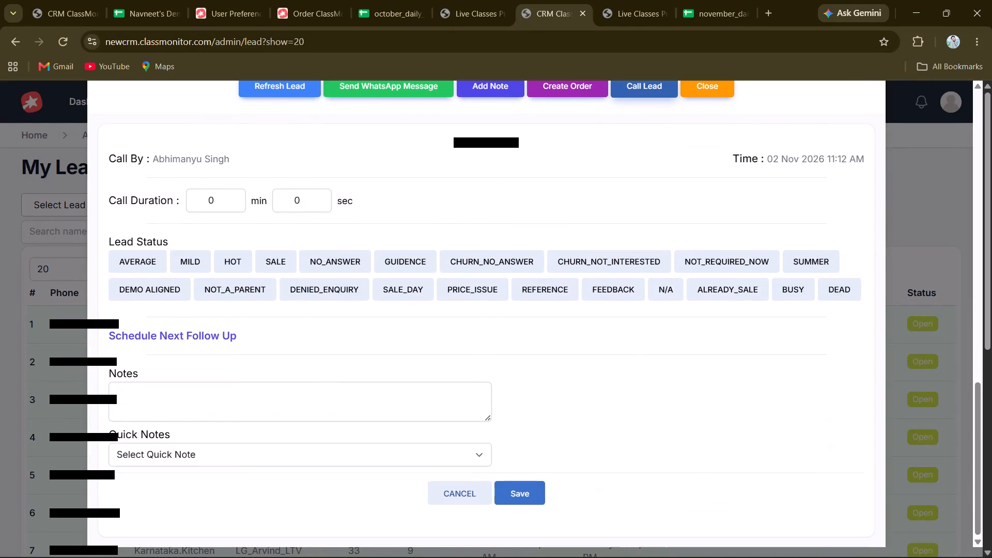
{"action": "left_click", "coordinate": [510, 254]}
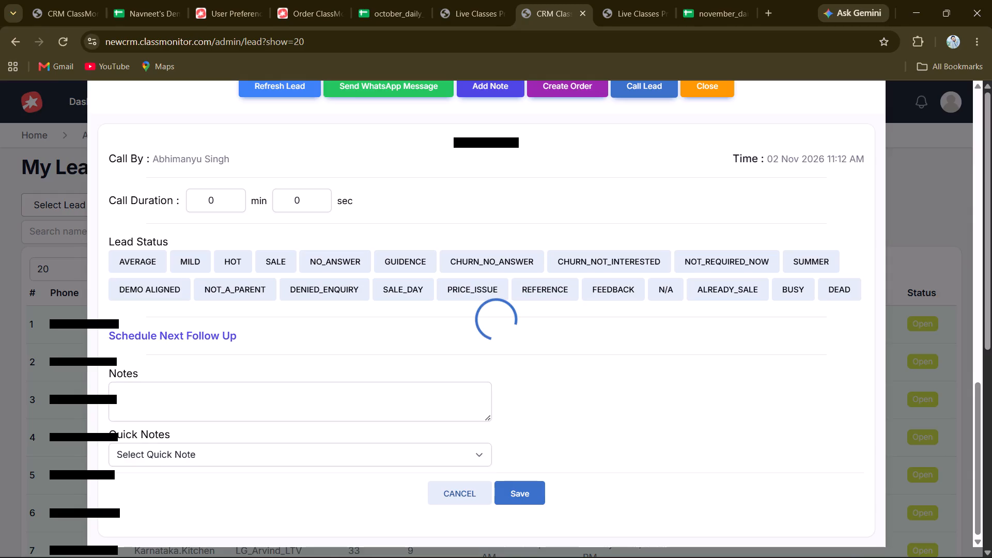
{"action": "left_click", "coordinate": [297, 397]}
{"action": "type", "text": "npc"}
{"action": "key", "text": "space"}
{"action": "left_click", "coordinate": [304, 196]}
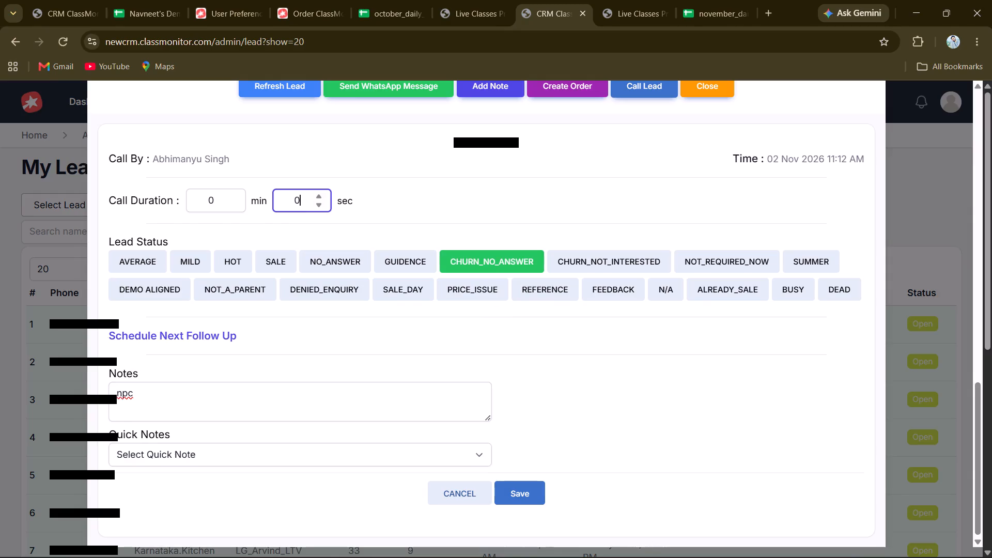
{"action": "key", "text": "BackSpace"}
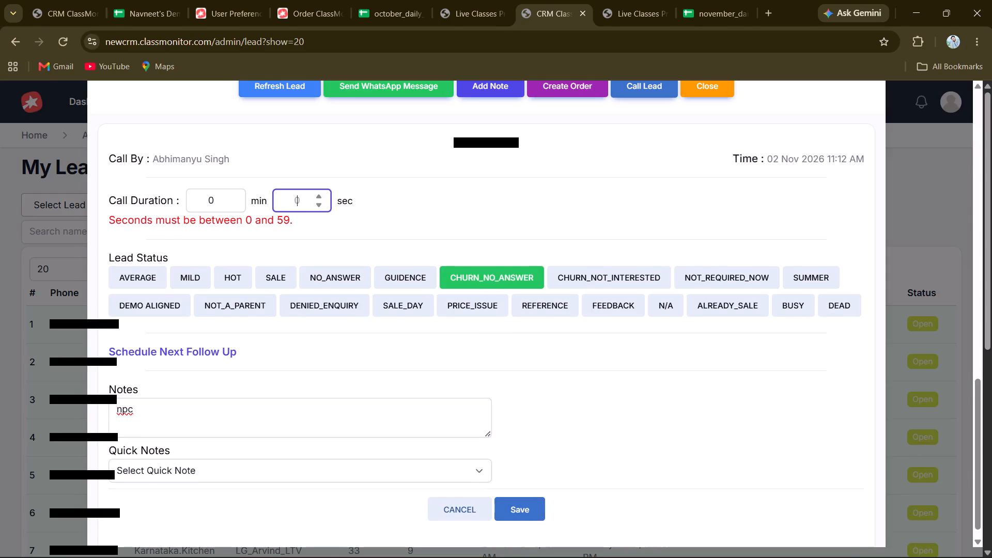
{"action": "type", "text": "25"}
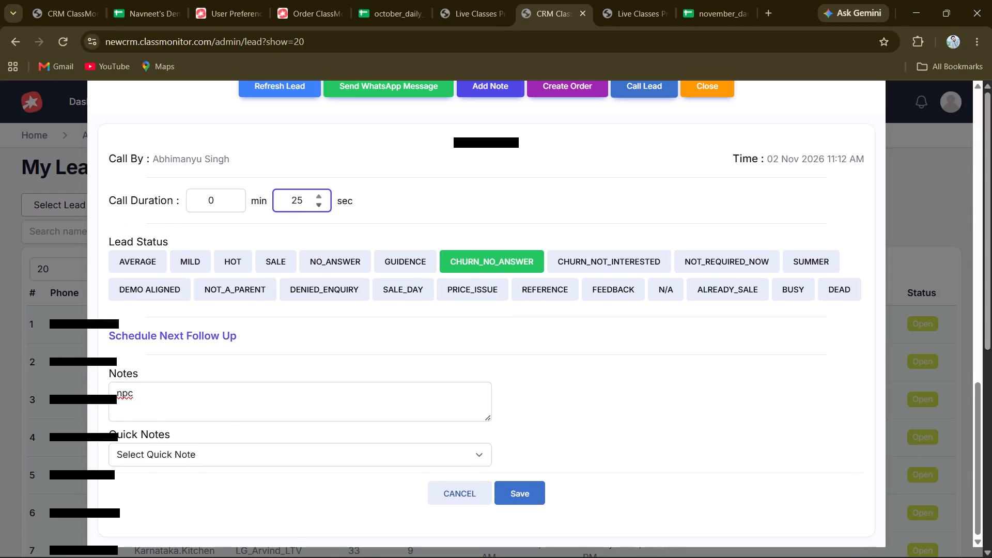
{"action": "scroll", "coordinate": [506, 389], "scroll_direction": "down", "scroll_amount": 8}
{"action": "left_click", "coordinate": [525, 492]}
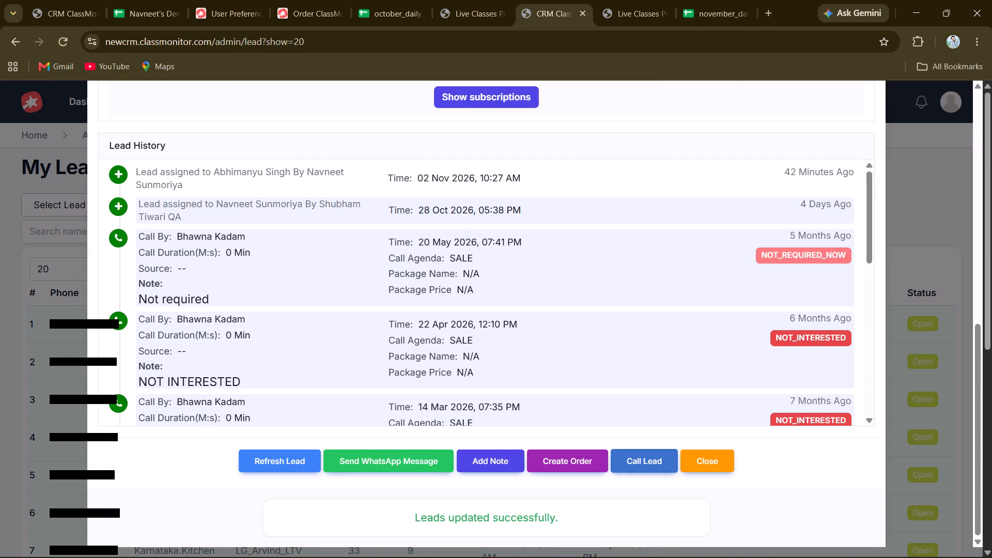
{"action": "left_click", "coordinate": [701, 463]}
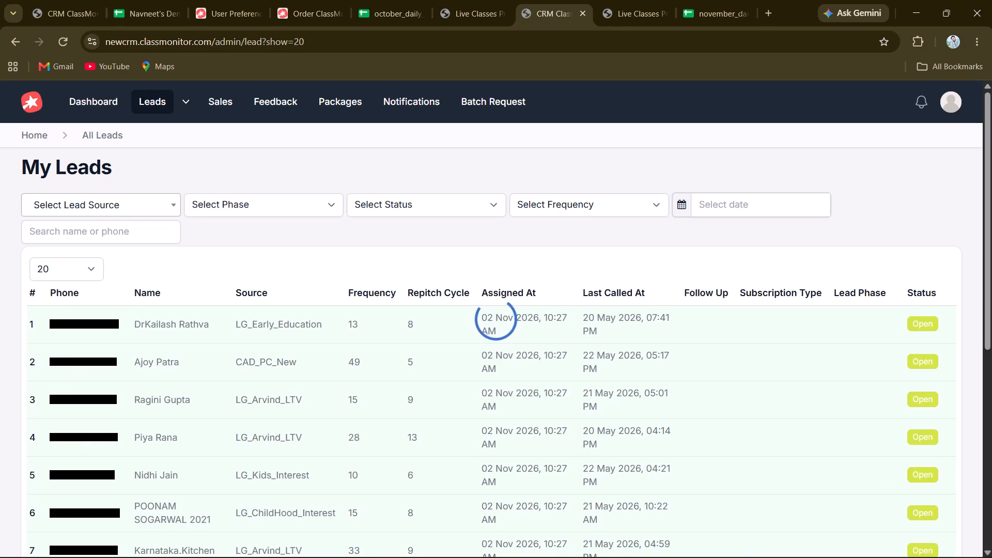
Switch to the november_daily_revenue_sheet spreadsheet in Google Sheets.
{"action": "left_click", "coordinate": [50, 0]}
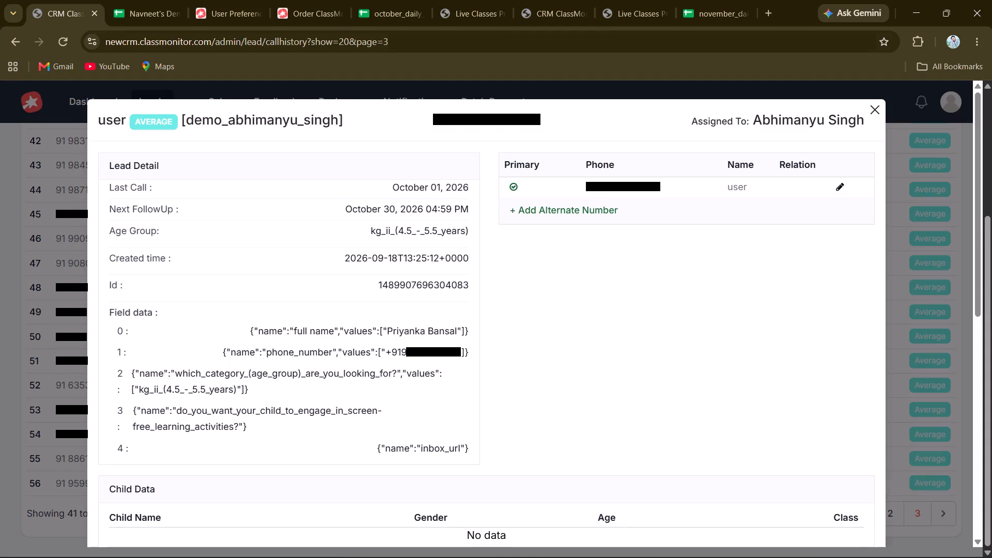
{"action": "left_click", "coordinate": [630, 4]}
{"action": "left_click", "coordinate": [725, 0]}
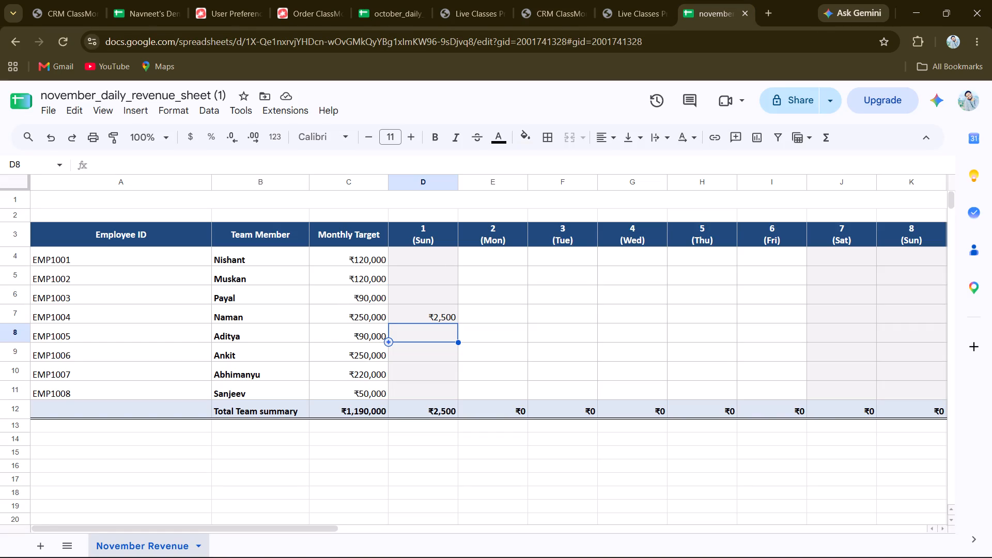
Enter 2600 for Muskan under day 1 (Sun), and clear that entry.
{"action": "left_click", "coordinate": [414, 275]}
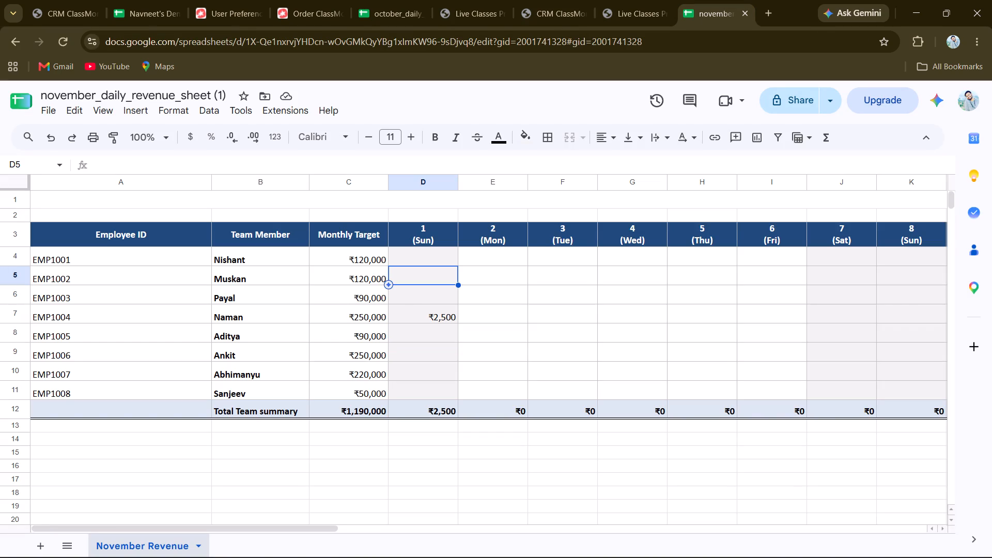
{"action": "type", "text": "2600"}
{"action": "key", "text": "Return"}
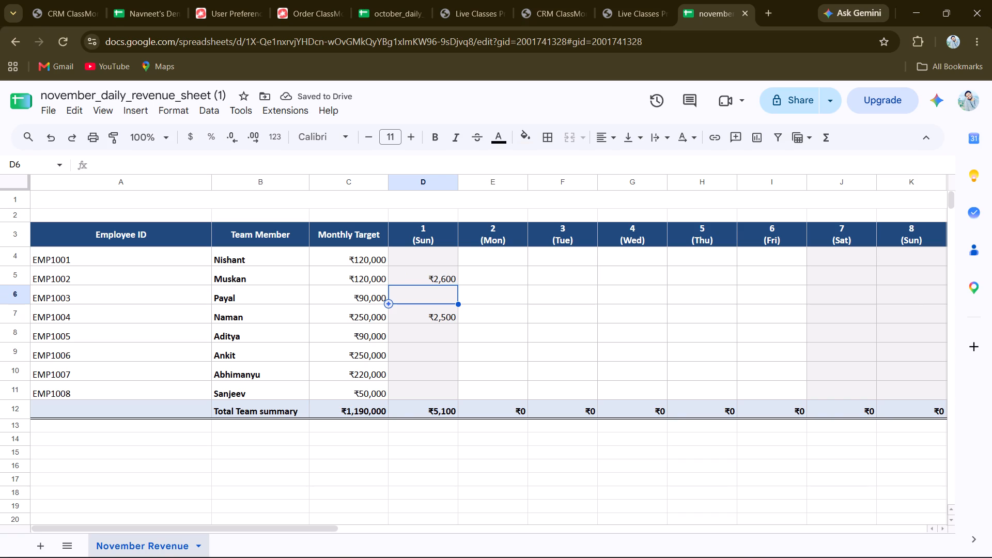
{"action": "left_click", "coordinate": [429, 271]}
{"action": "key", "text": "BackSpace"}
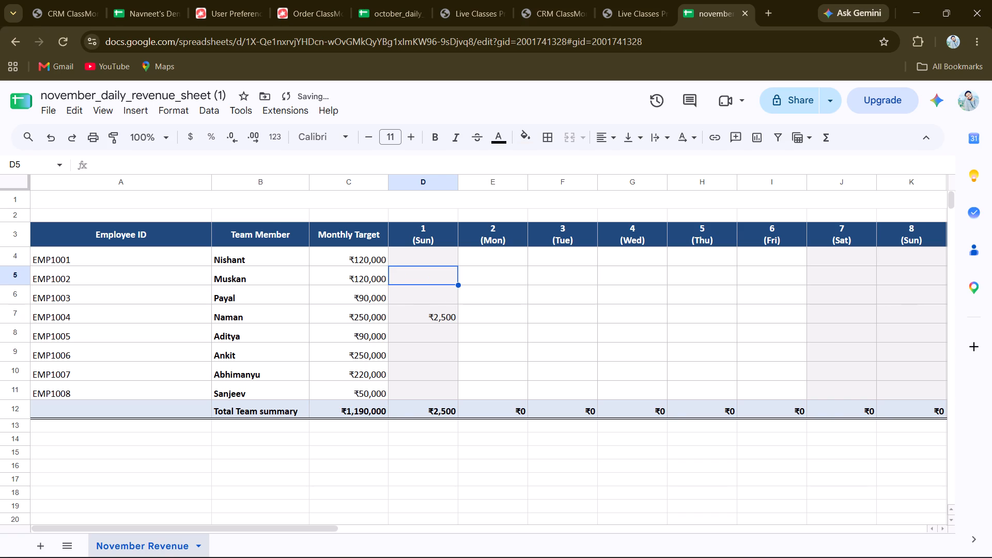
Enter 2600 as Muskan's revenue under day 2 (Mon) on the November Revenue sheet.
{"action": "left_click", "coordinate": [503, 278]}
{"action": "type", "text": "2600"}
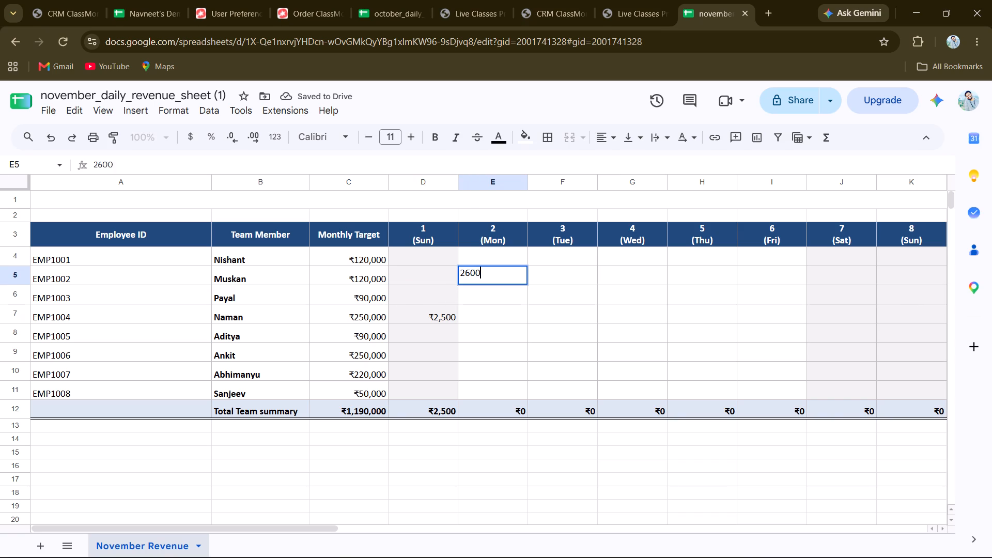
{"action": "key", "text": "Return"}
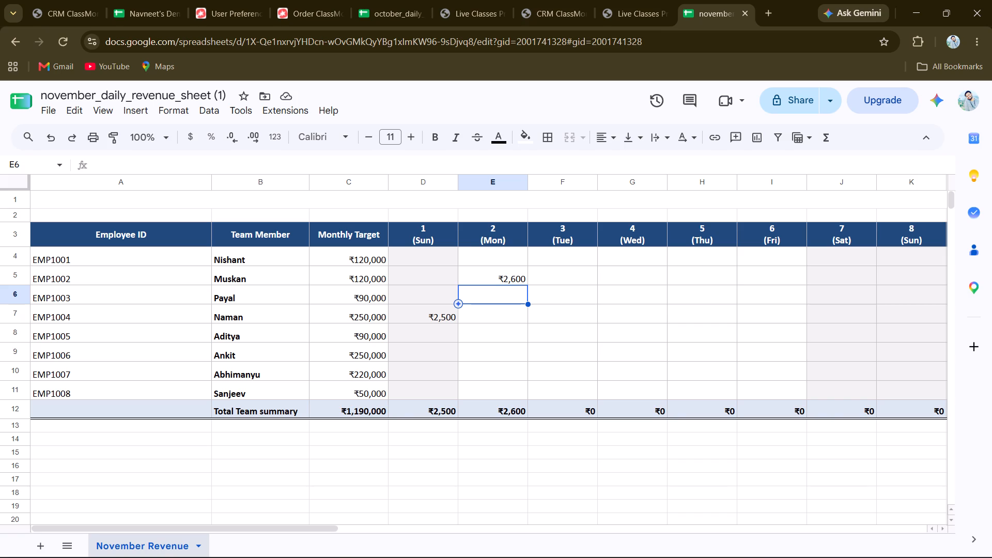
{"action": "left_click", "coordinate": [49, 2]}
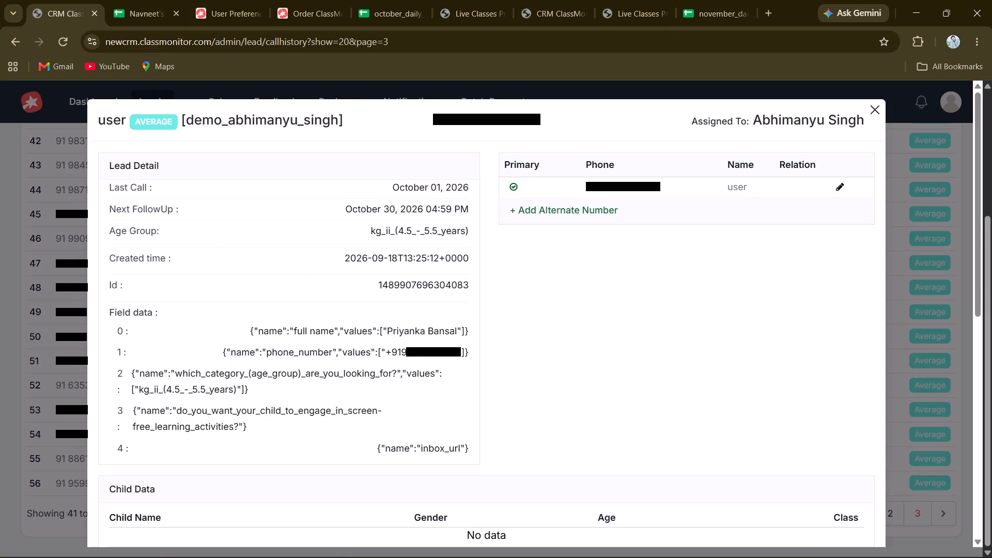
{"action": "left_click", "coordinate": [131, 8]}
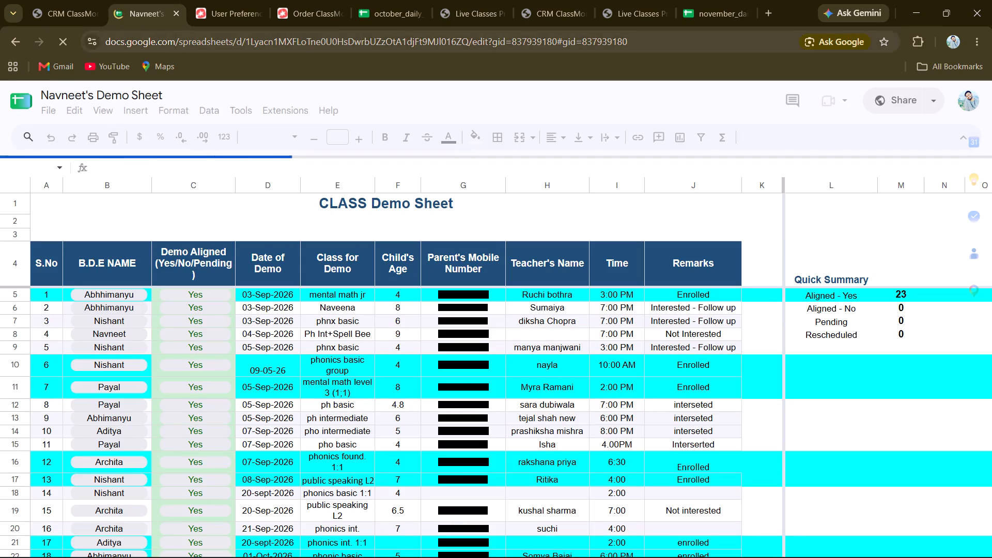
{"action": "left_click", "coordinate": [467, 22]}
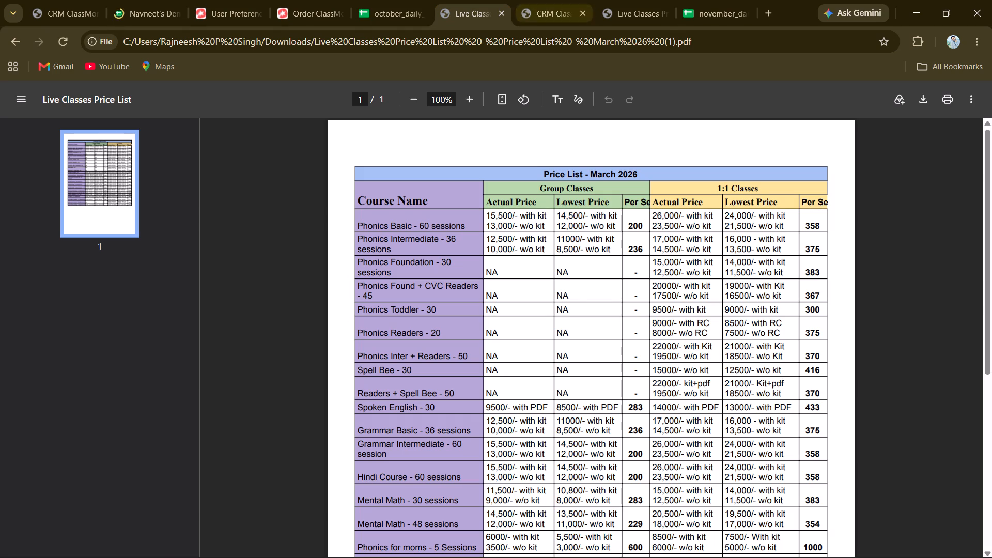
Return to the CRM's My Leads list and open the first lead, from source CAD_PC_New, to view its details.
{"action": "left_click", "coordinate": [540, 1]}
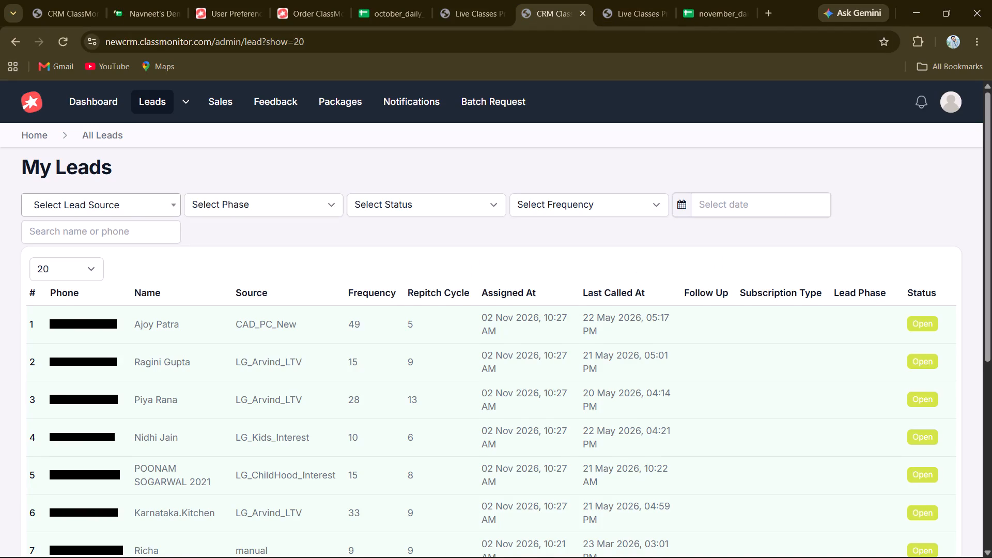
{"action": "scroll", "coordinate": [452, 364], "scroll_direction": "down", "scroll_amount": 8}
{"action": "scroll", "coordinate": [437, 337], "scroll_direction": "up", "scroll_amount": 6}
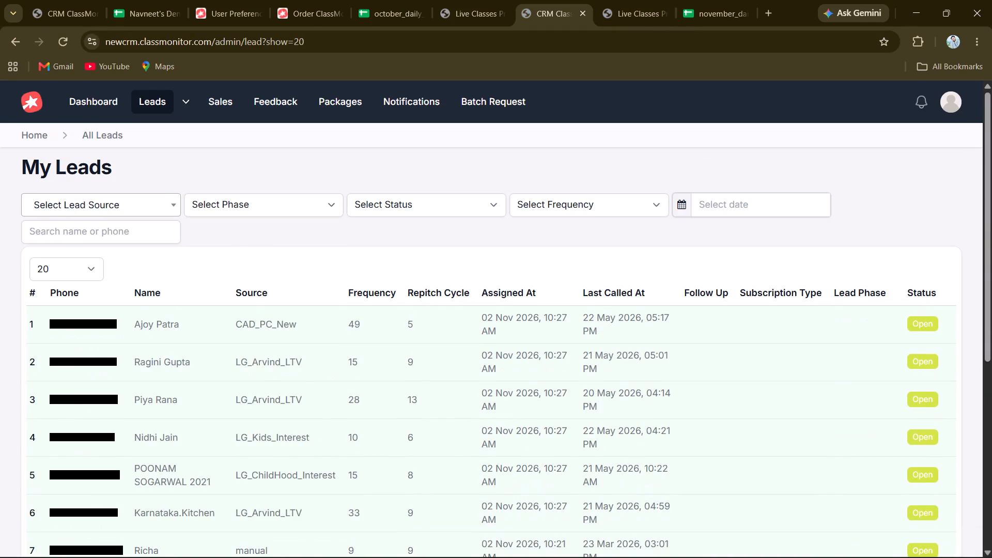
{"action": "left_click", "coordinate": [277, 338]}
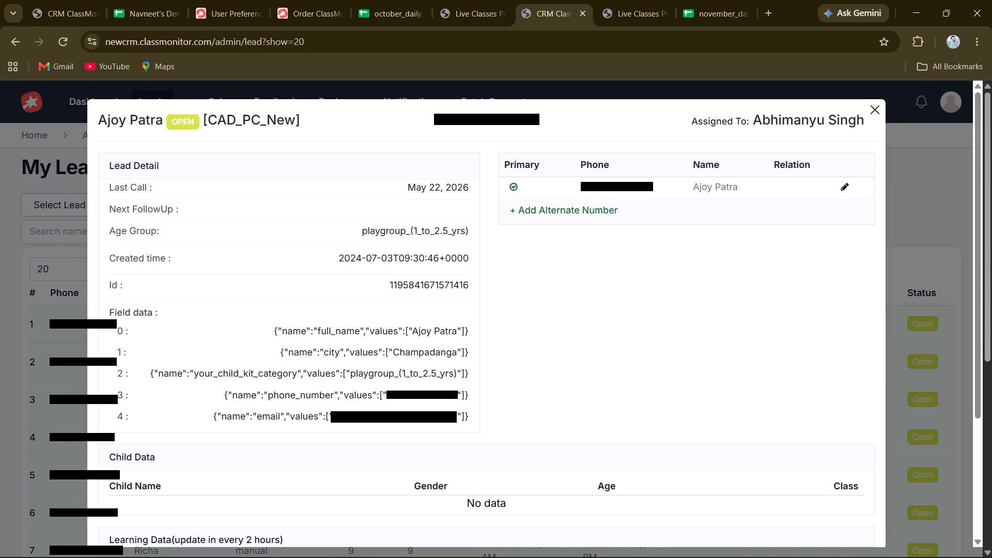
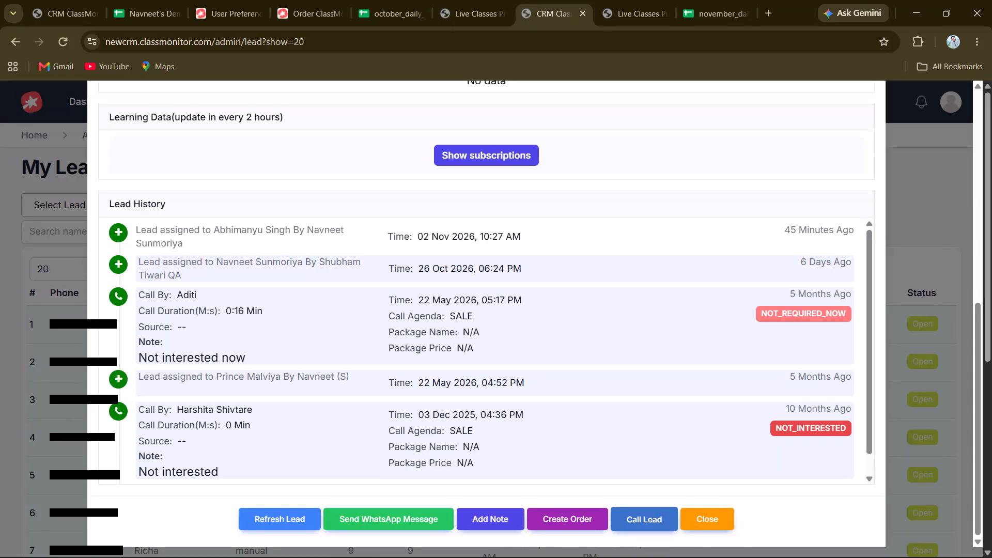
Start a call to the open CAD_PC_New lead and review its lead details, child data and history.
{"action": "left_click", "coordinate": [638, 525]}
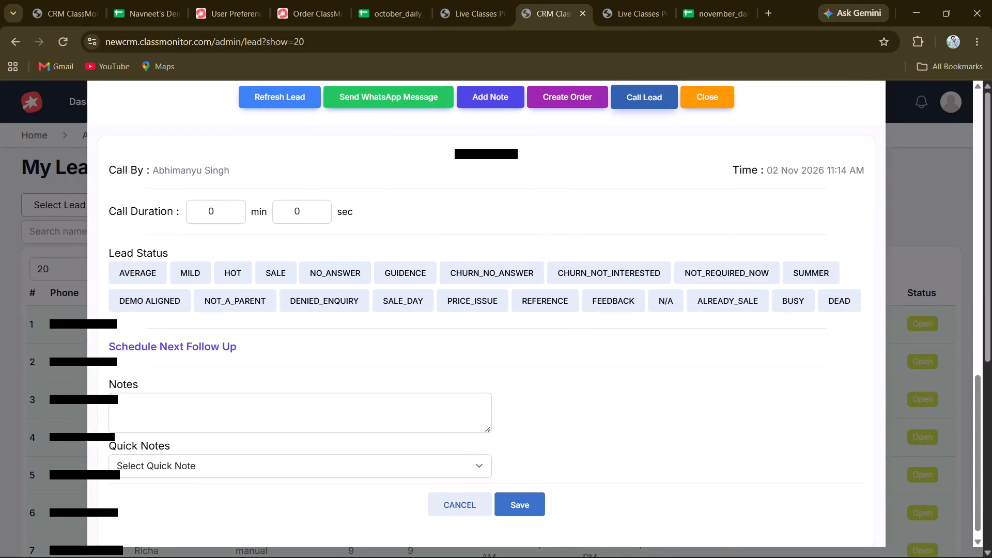
{"action": "scroll", "coordinate": [552, 300], "scroll_direction": "up", "scroll_amount": 11}
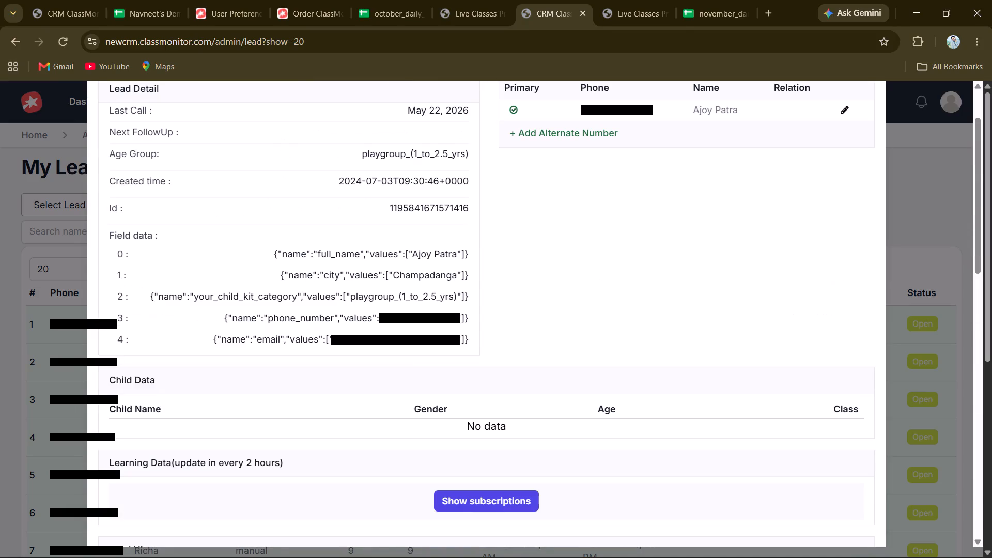
{"action": "scroll", "coordinate": [552, 300], "scroll_direction": "down", "scroll_amount": 8}
{"action": "scroll", "coordinate": [556, 207], "scroll_direction": "up", "scroll_amount": 10}
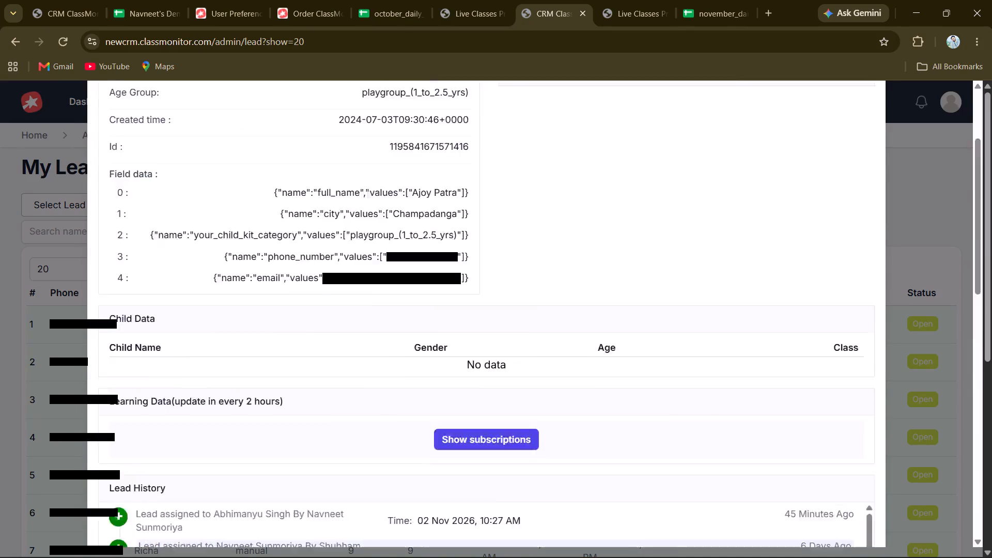
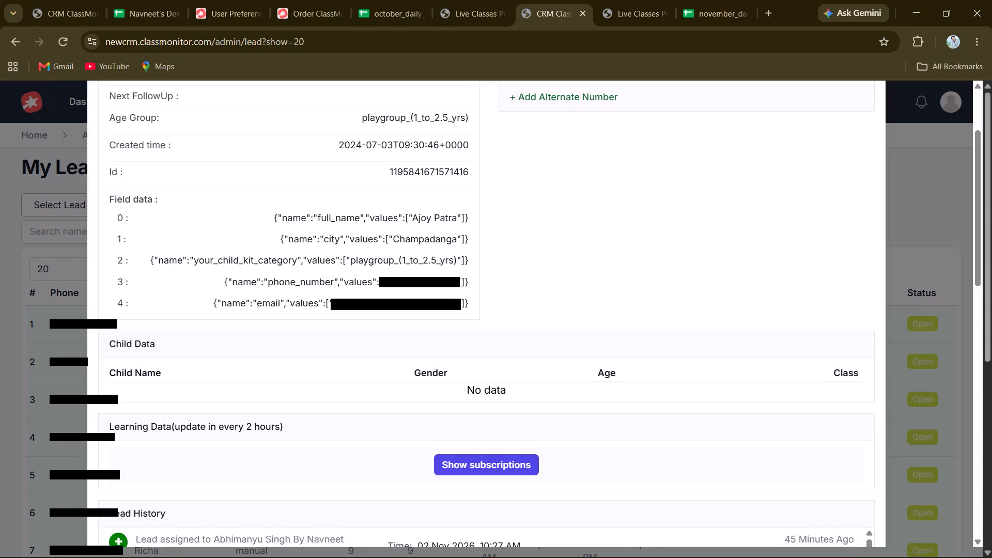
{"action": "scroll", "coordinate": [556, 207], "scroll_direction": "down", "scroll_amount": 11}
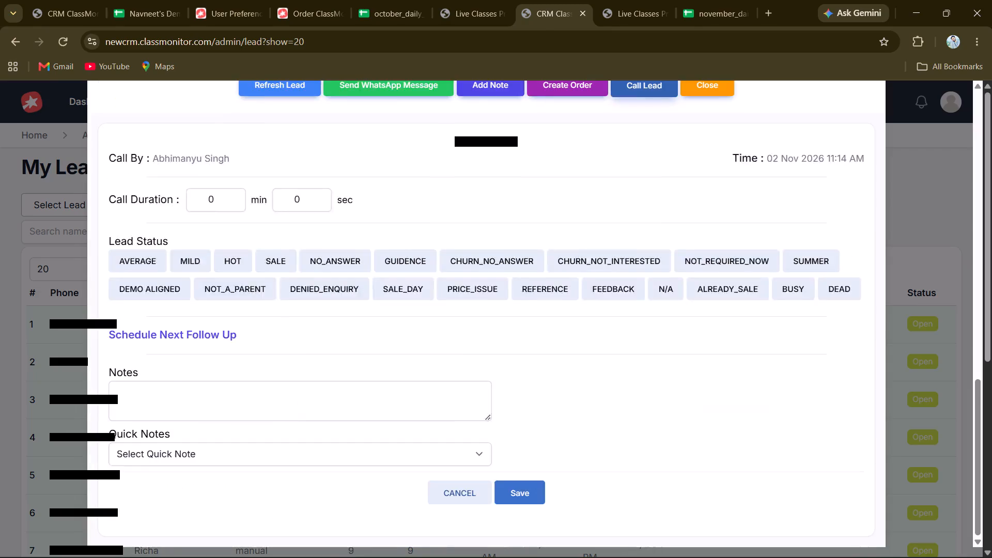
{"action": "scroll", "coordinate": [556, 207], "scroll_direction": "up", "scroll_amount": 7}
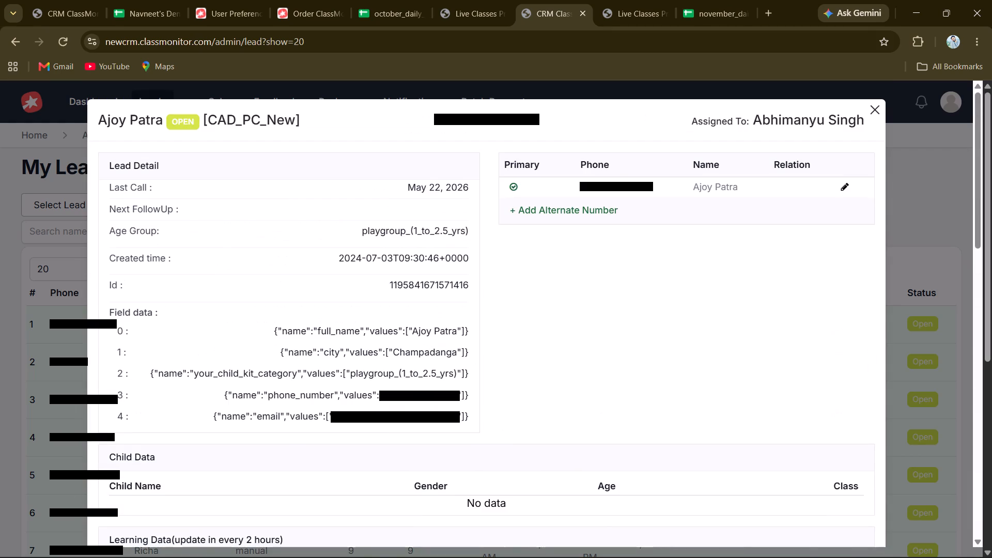
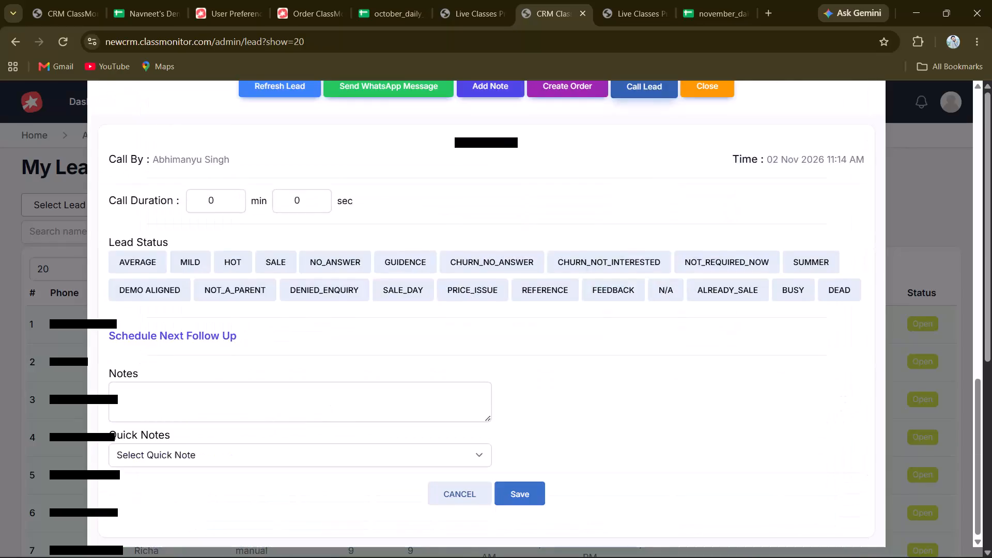
Save the CAD_PC_New lead's call log as CHURN_NOT_INTERESTED, with a duration of 35 seconds and the note "not looking now".
{"action": "scroll", "coordinate": [556, 207], "scroll_direction": "up", "scroll_amount": 6}
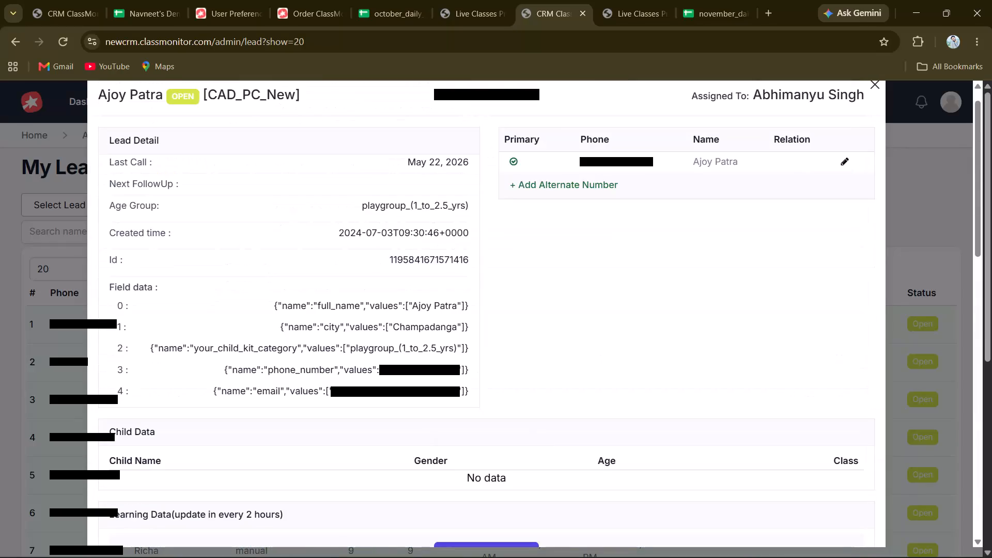
{"action": "scroll", "coordinate": [556, 207], "scroll_direction": "down", "scroll_amount": 8}
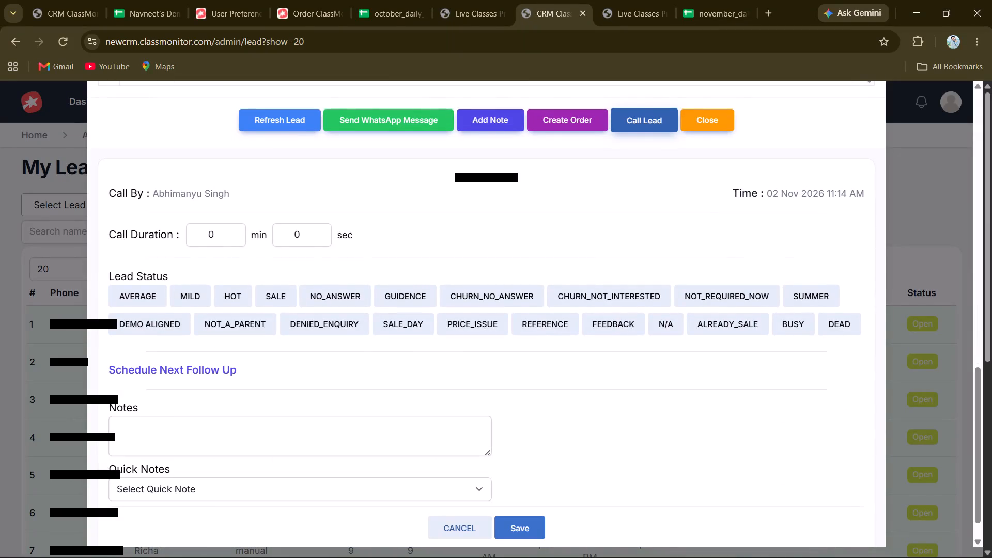
{"action": "left_click", "coordinate": [607, 293]}
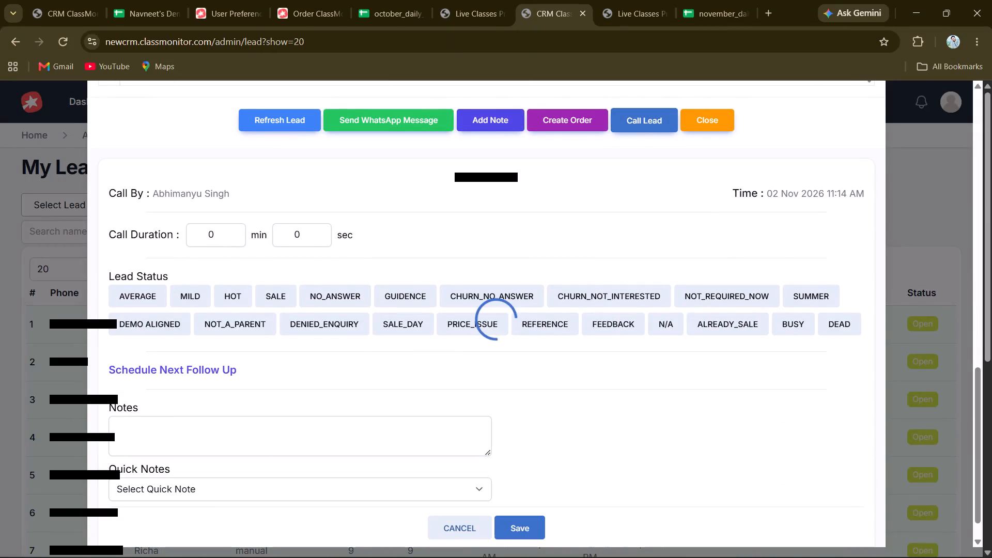
{"action": "left_click", "coordinate": [308, 237]}
{"action": "key", "text": "BackSpace"}
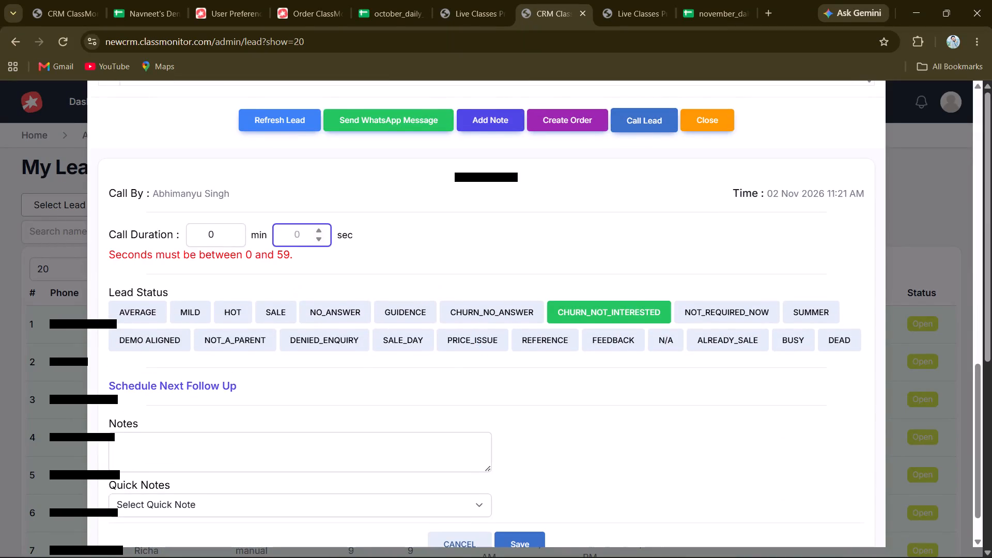
{"action": "type", "text": "35"}
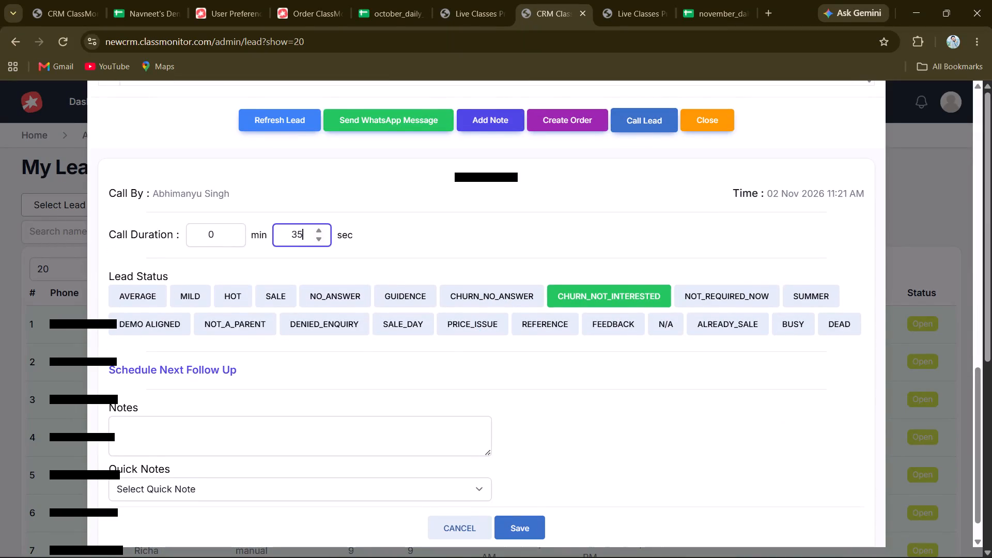
{"action": "left_click", "coordinate": [271, 436]}
{"action": "type", "text": "not looking now"}
{"action": "key", "text": "space"}
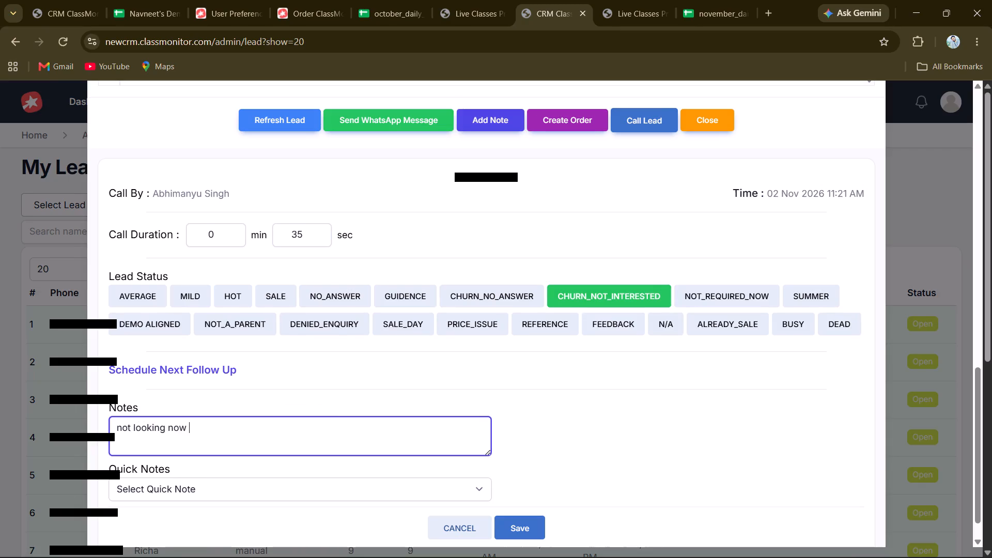
{"action": "left_click", "coordinate": [521, 529]}
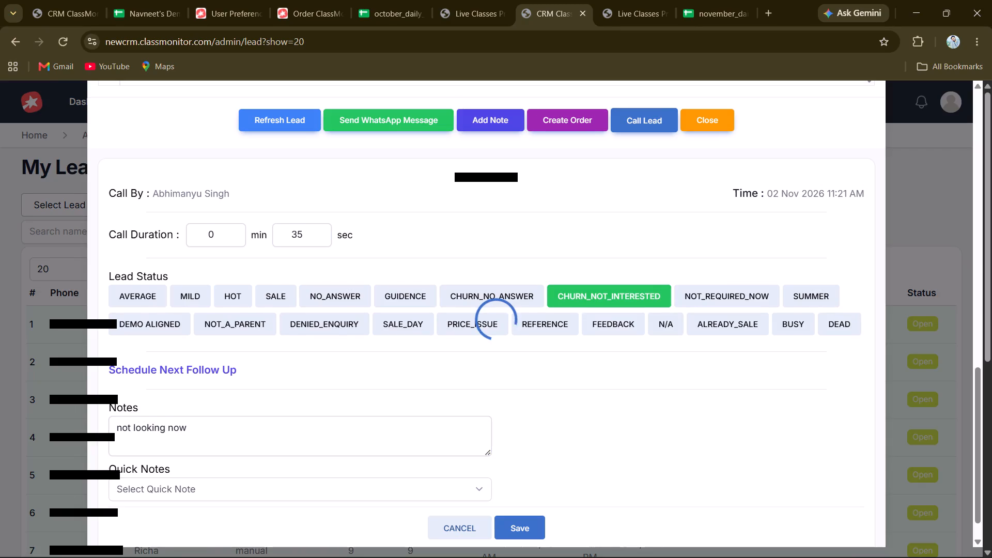
{"action": "left_click", "coordinate": [708, 467]}
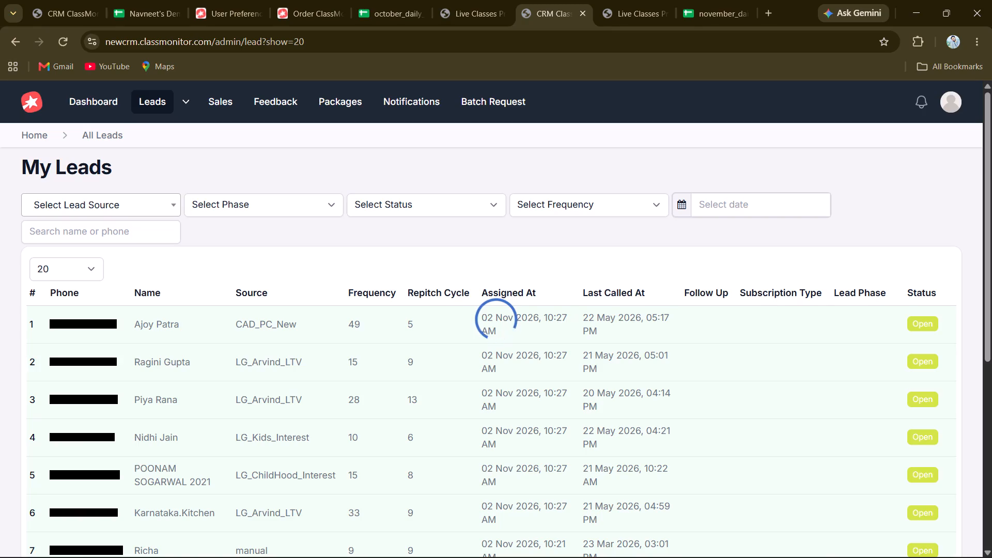
Open the first lead in the My Leads list.
{"action": "scroll", "coordinate": [417, 400], "scroll_direction": "down", "scroll_amount": 10}
{"action": "scroll", "coordinate": [417, 400], "scroll_direction": "up", "scroll_amount": 7}
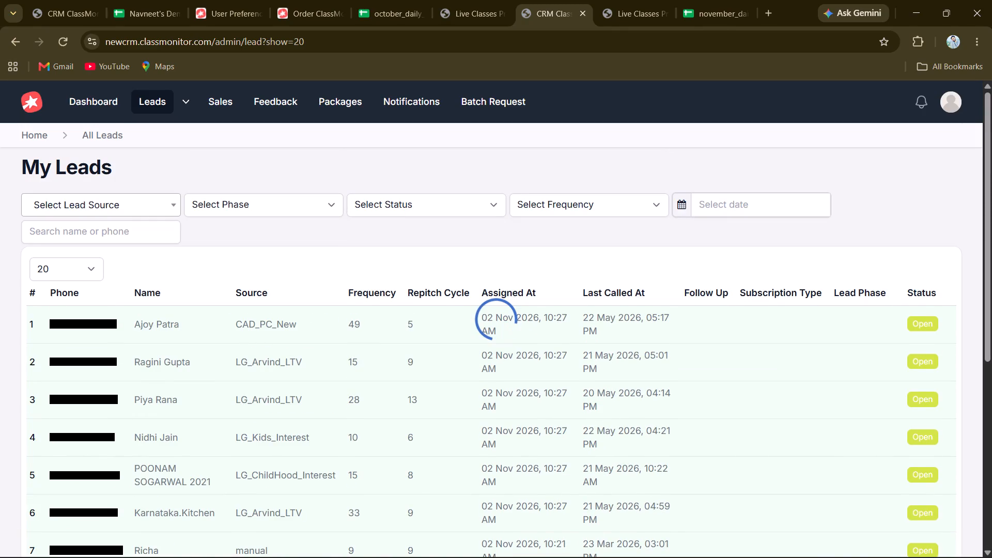
{"action": "left_click", "coordinate": [283, 328]}
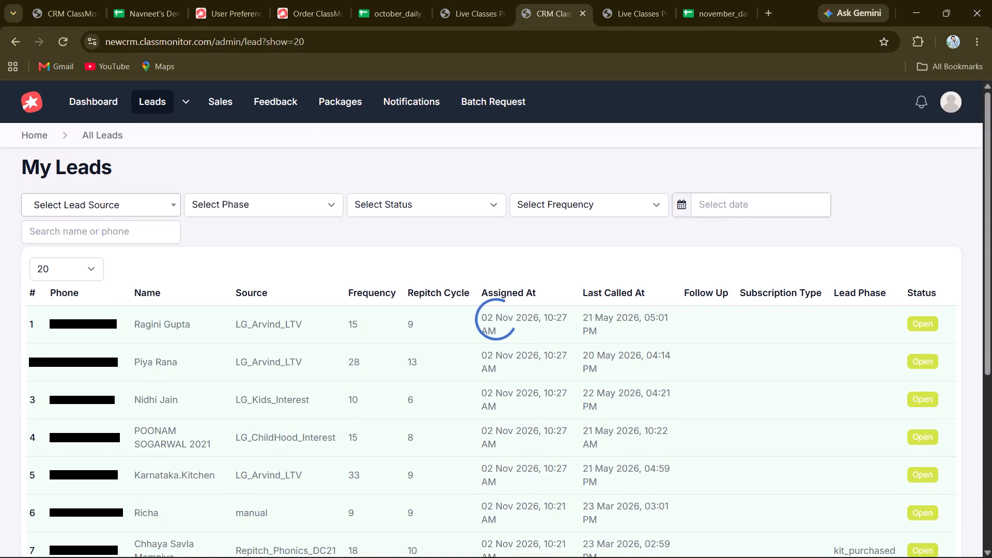
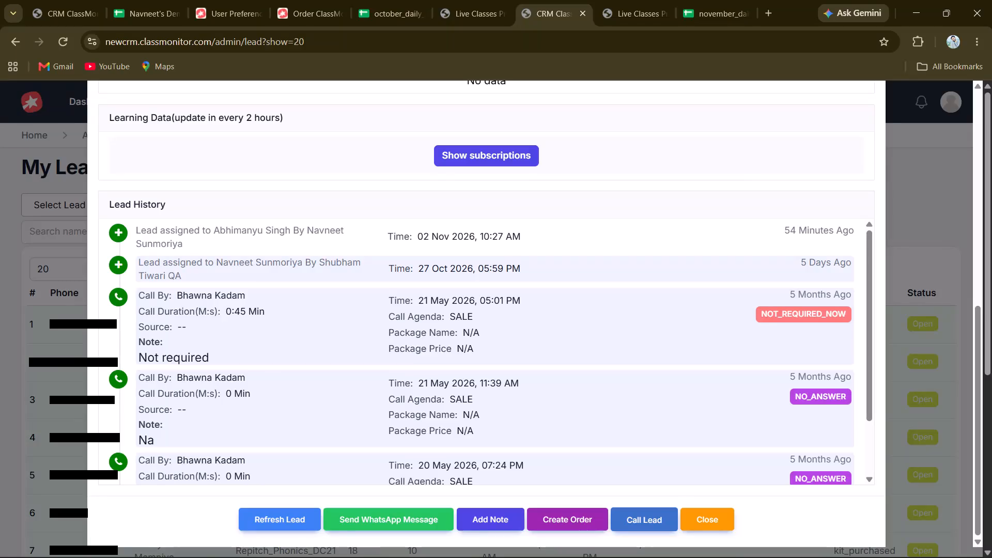
Start a call log for the open lead with status CHURN_NO_ANSWER and the next follow-up in 4 hours.
{"action": "left_click", "coordinate": [648, 514]}
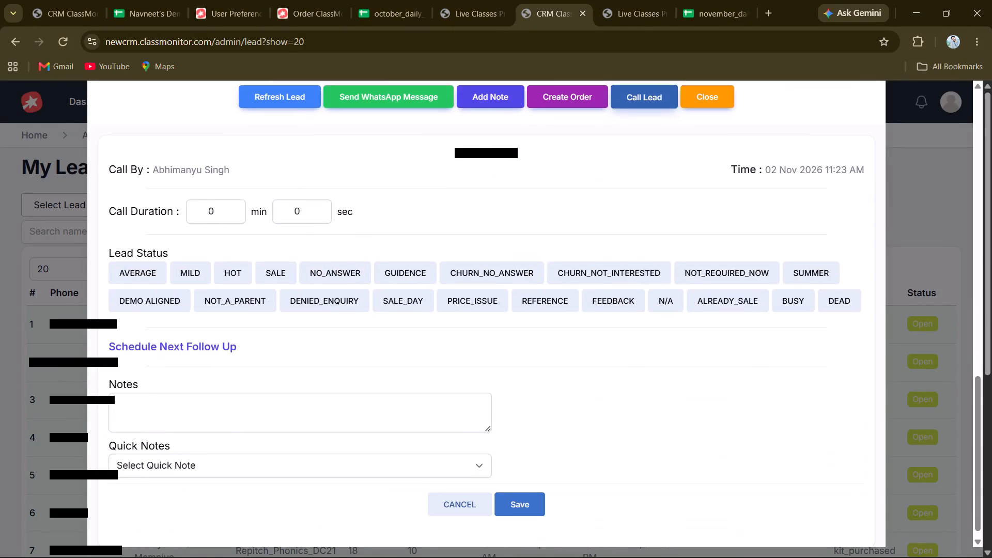
{"action": "scroll", "coordinate": [466, 177], "scroll_direction": "up", "scroll_amount": 11}
{"action": "scroll", "coordinate": [466, 177], "scroll_direction": "down", "scroll_amount": 11}
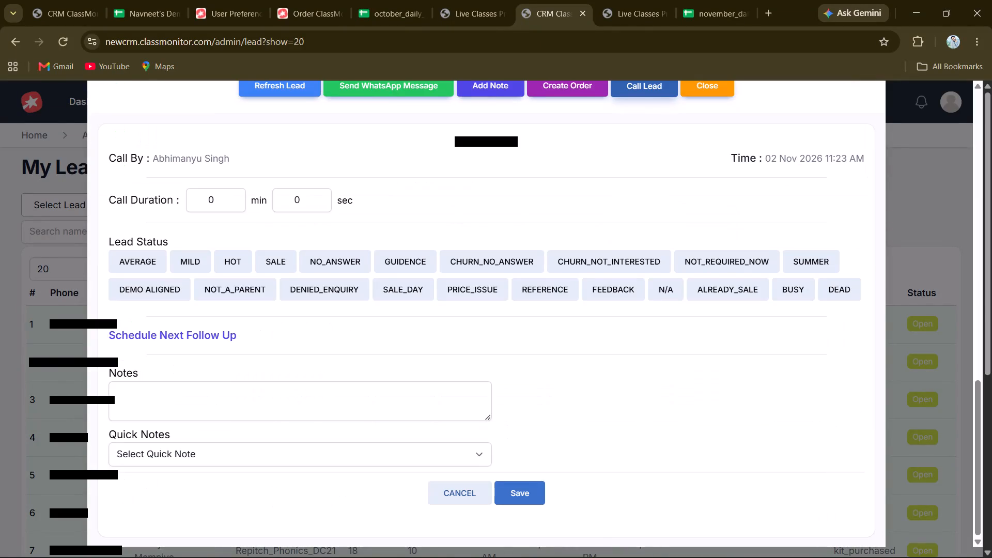
{"action": "left_click", "coordinate": [606, 259]}
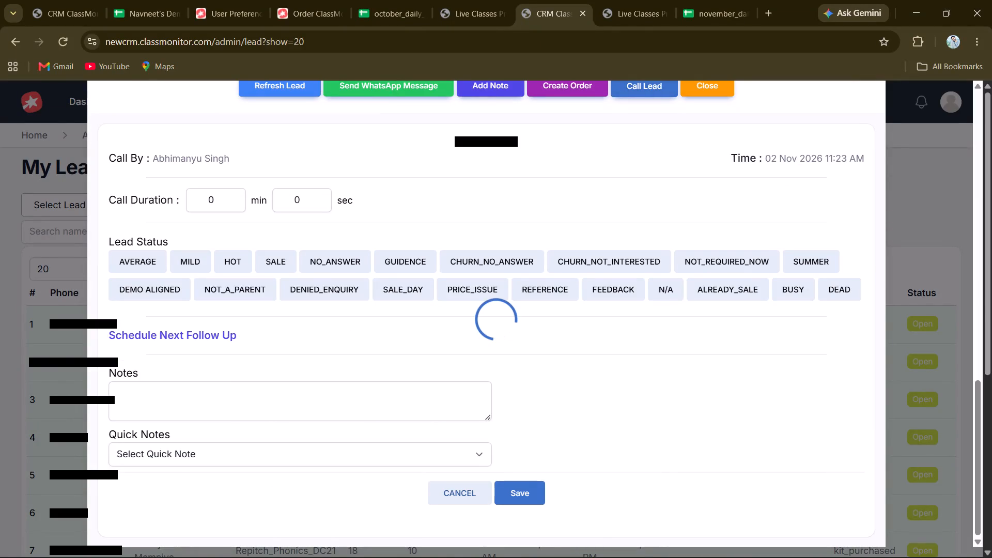
{"action": "left_click", "coordinate": [479, 260]}
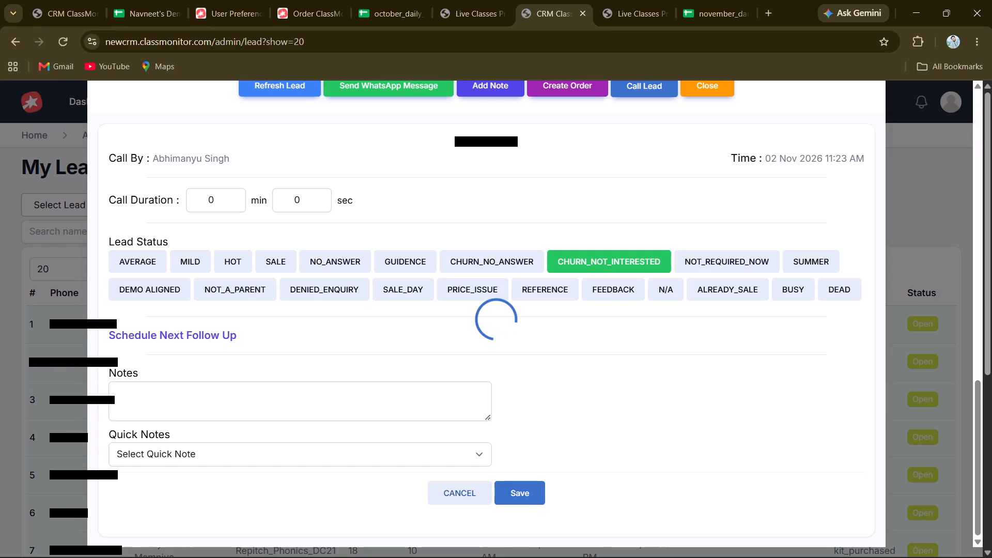
{"action": "left_click", "coordinate": [189, 329]}
{"action": "left_click", "coordinate": [274, 374]}
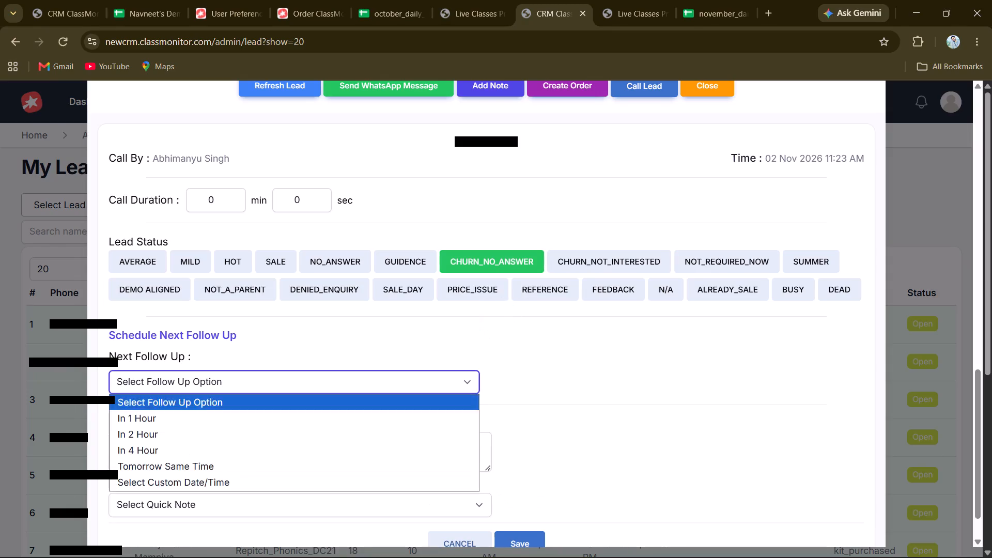
{"action": "left_click", "coordinate": [188, 447]}
Add the note "npc" and a call duration of 25 seconds, and save the lead's call log.
{"action": "left_click", "coordinate": [260, 456]}
{"action": "type", "text": "npc"}
{"action": "left_click", "coordinate": [302, 204]}
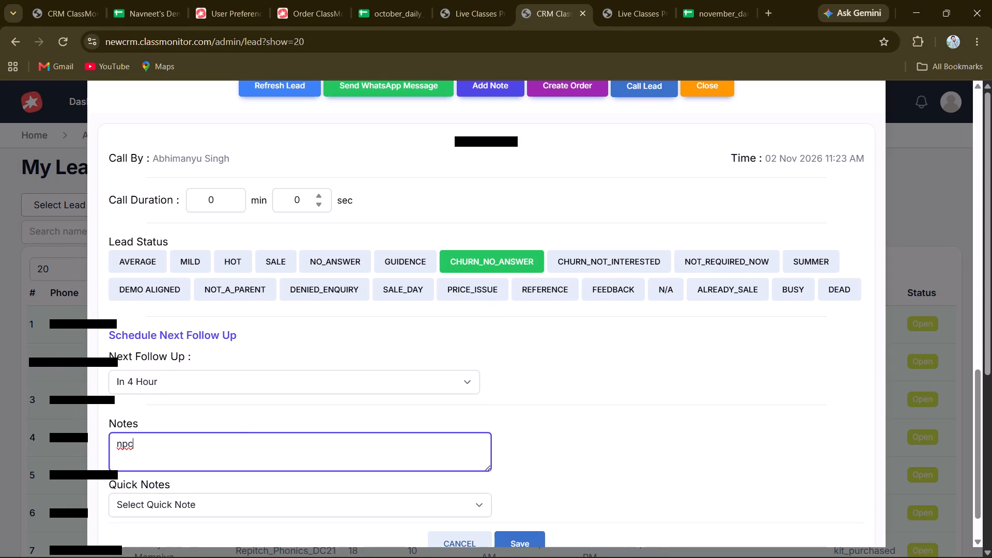
{"action": "key", "text": "BackSpace"}
{"action": "type", "text": "25"}
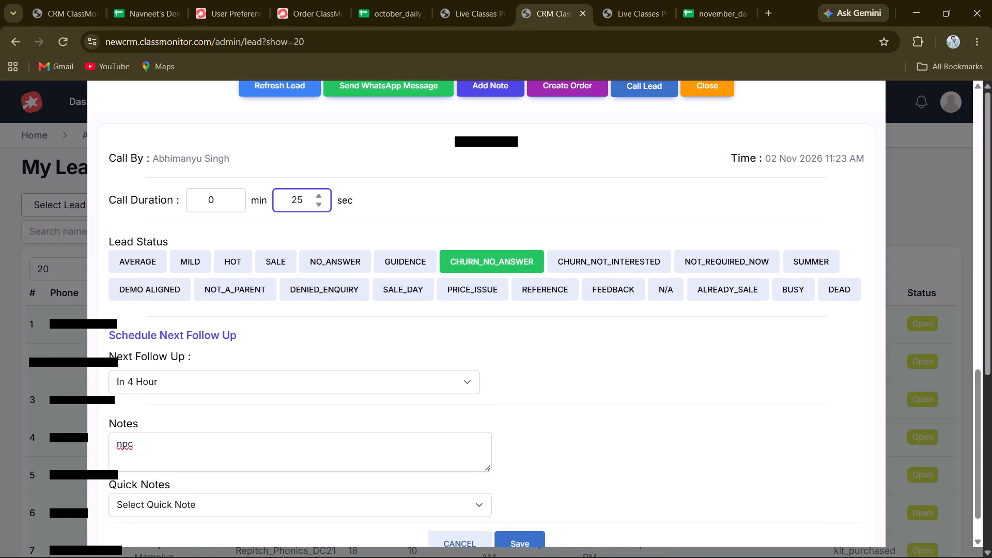
{"action": "scroll", "coordinate": [452, 398], "scroll_direction": "down", "scroll_amount": 10}
{"action": "scroll", "coordinate": [452, 398], "scroll_direction": "up", "scroll_amount": 9}
{"action": "scroll", "coordinate": [452, 398], "scroll_direction": "down", "scroll_amount": 12}
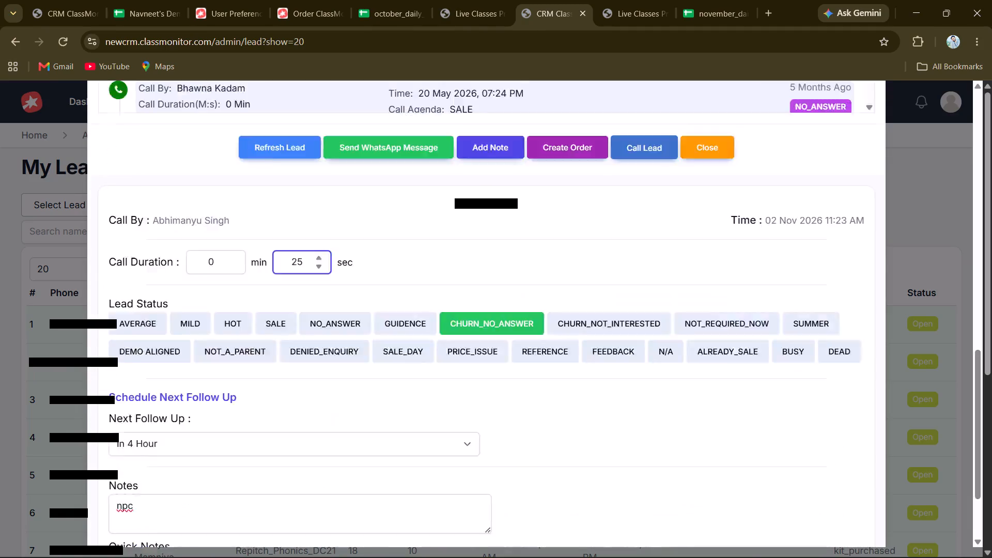
{"action": "left_click", "coordinate": [531, 496]}
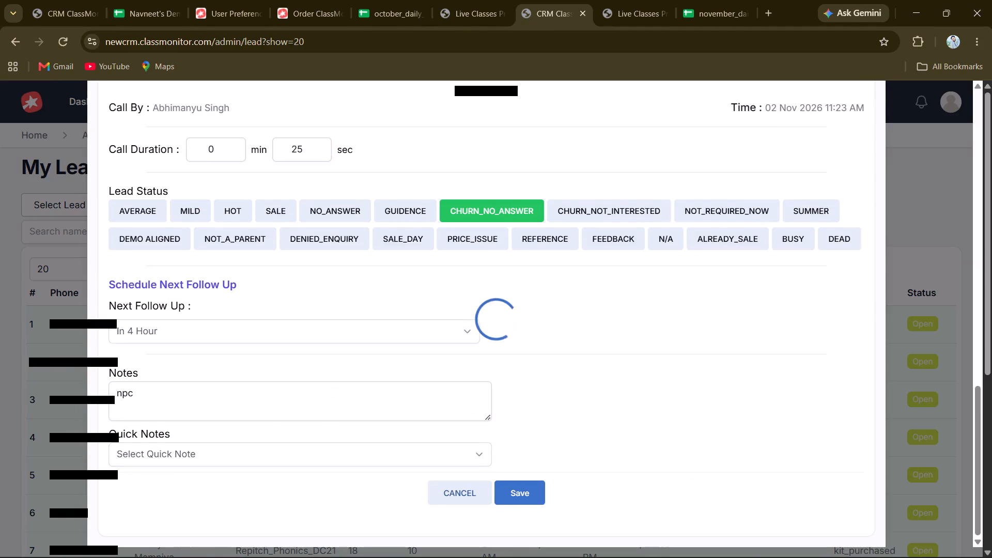
{"action": "left_click", "coordinate": [700, 460]}
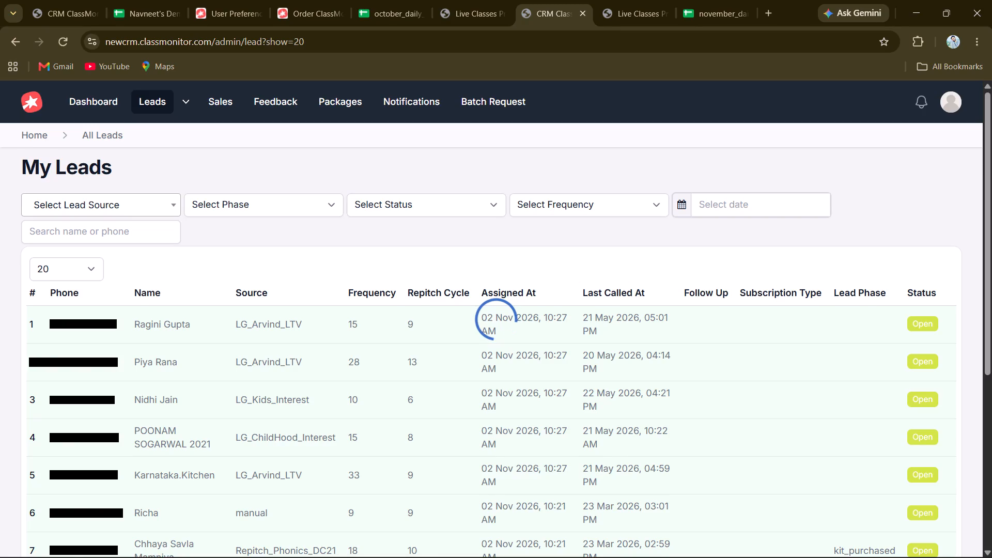
Open the first lead in the refreshed My Leads list.
{"action": "scroll", "coordinate": [498, 410], "scroll_direction": "down", "scroll_amount": 8}
{"action": "scroll", "coordinate": [498, 410], "scroll_direction": "up", "scroll_amount": 6}
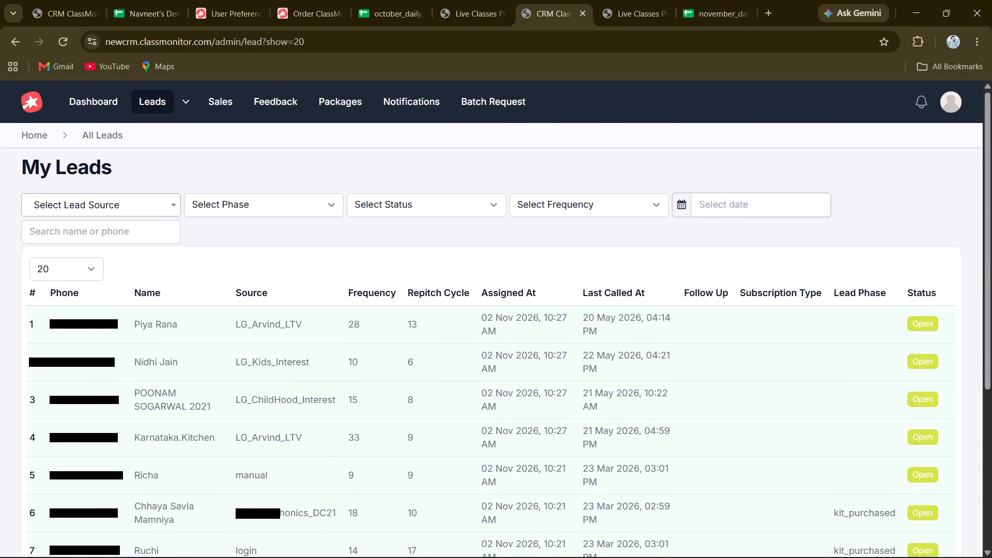
{"action": "left_click", "coordinate": [273, 334]}
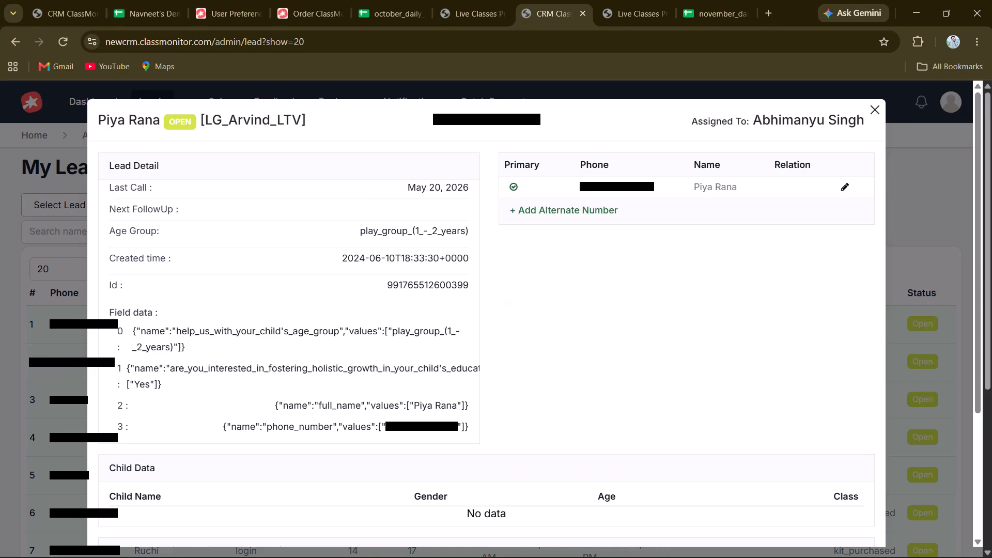
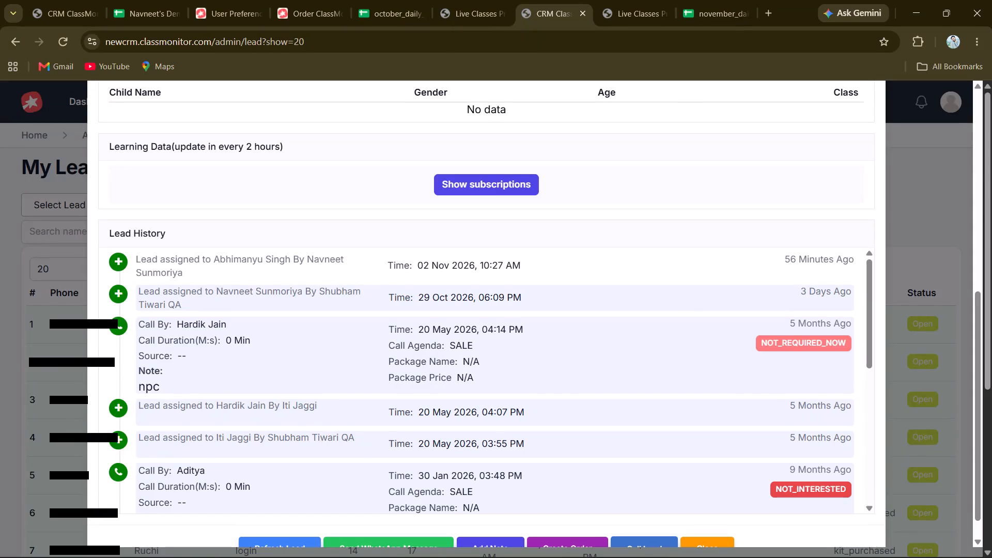
Start a call log for the open lead with a call duration of 31 seconds and status CHURN_NOT_INTERESTED.
{"action": "scroll", "coordinate": [571, 450], "scroll_direction": "up", "scroll_amount": 4}
{"action": "scroll", "coordinate": [571, 450], "scroll_direction": "down", "scroll_amount": 5}
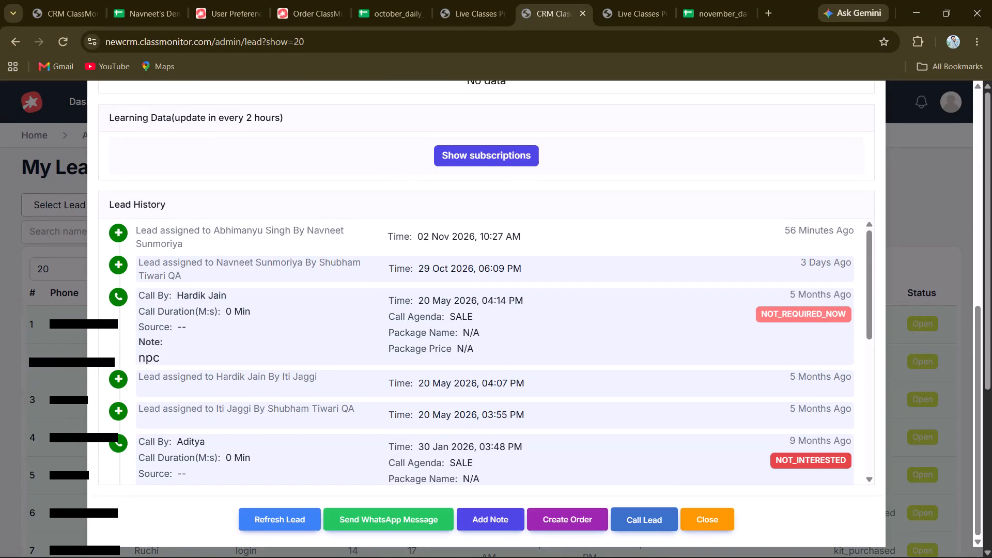
{"action": "left_click", "coordinate": [640, 523]}
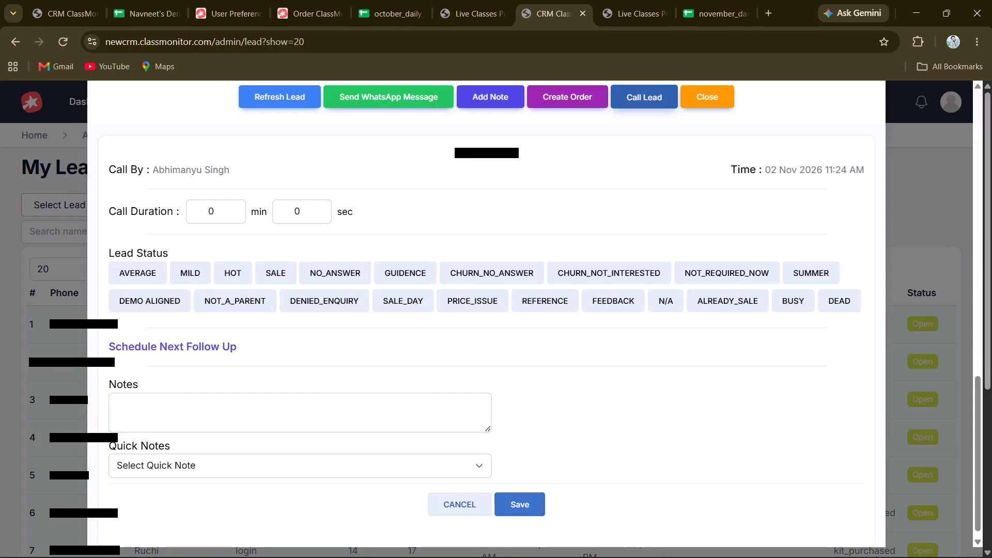
{"action": "left_click", "coordinate": [302, 198]}
{"action": "key", "text": "BackSpace"}
{"action": "type", "text": "31"}
{"action": "scroll", "coordinate": [677, 321], "scroll_direction": "up", "scroll_amount": 10}
{"action": "scroll", "coordinate": [677, 321], "scroll_direction": "down", "scroll_amount": 13}
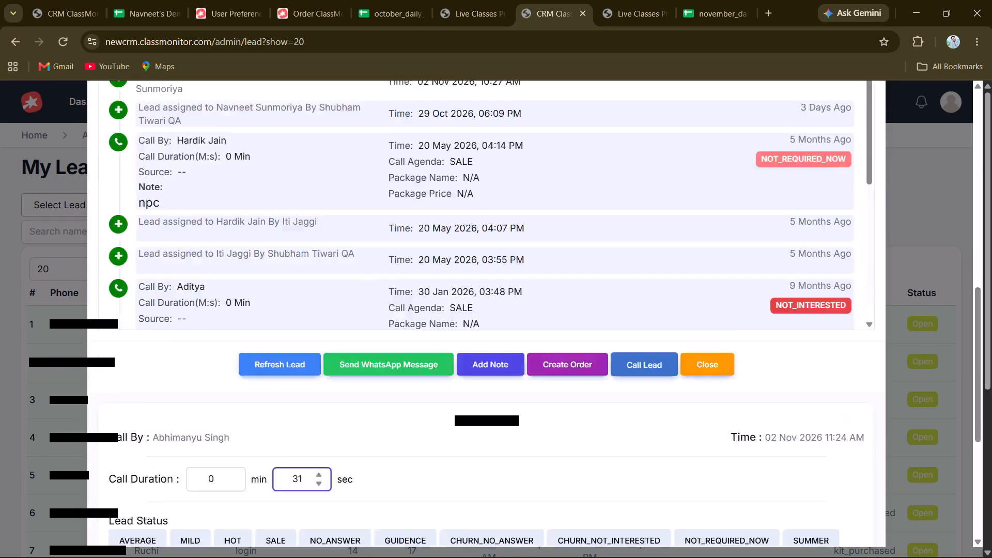
{"action": "scroll", "coordinate": [677, 321], "scroll_direction": "down", "scroll_amount": 3}
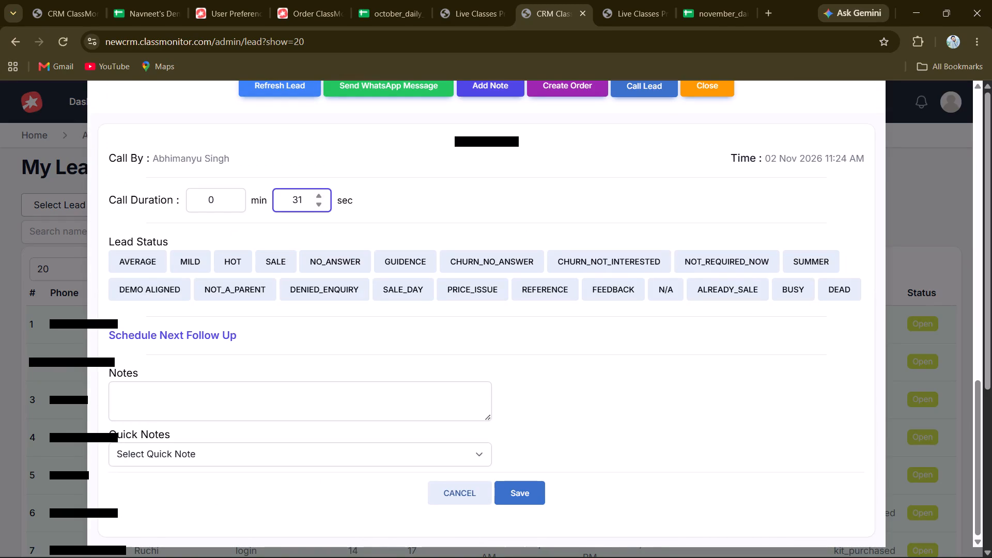
{"action": "left_click", "coordinate": [582, 267]}
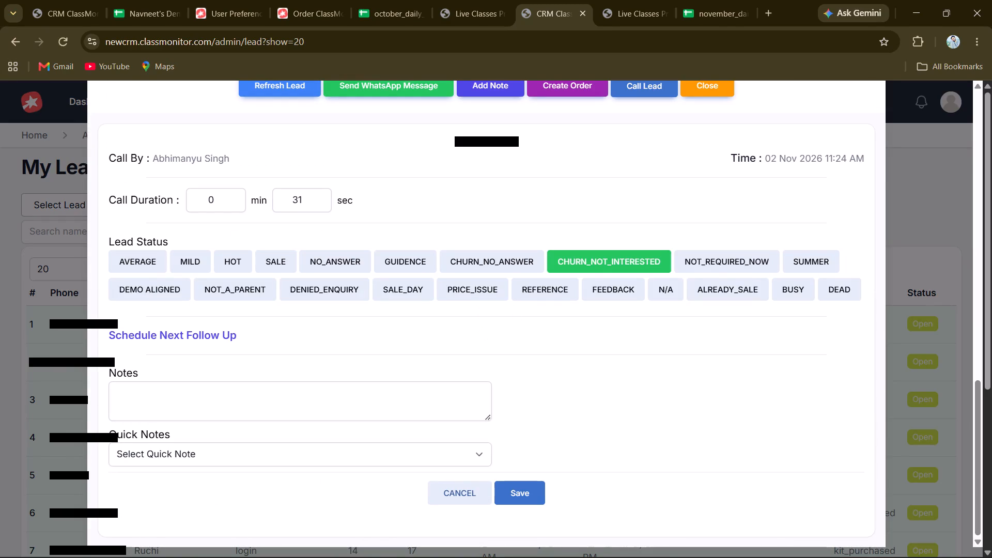
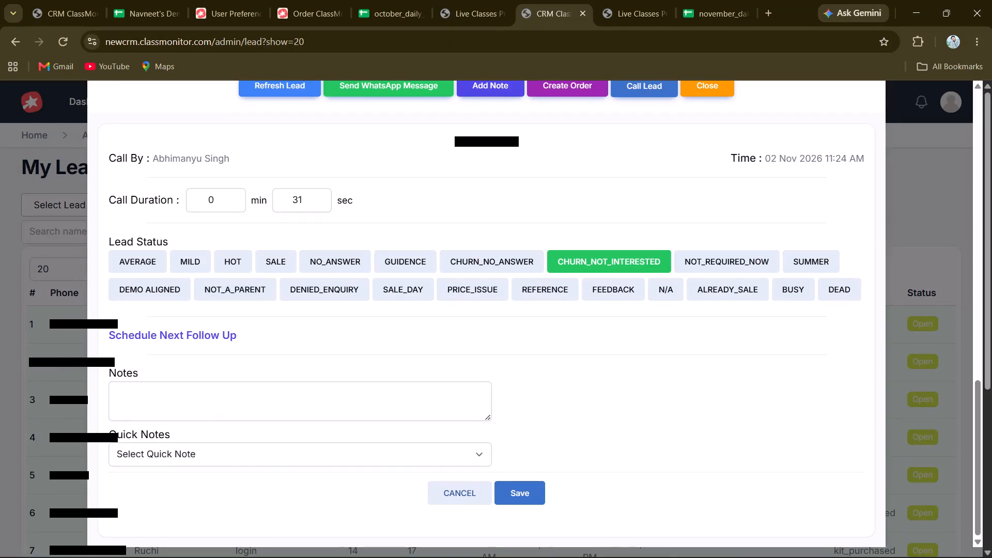
Add the note "not looking now" to the lead's call log and save it.
{"action": "left_click", "coordinate": [321, 388]}
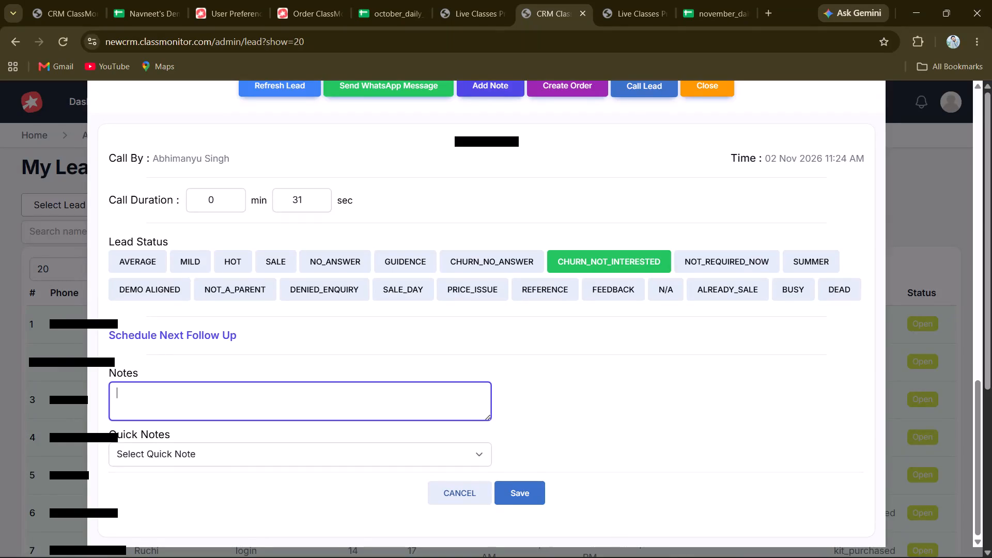
{"action": "type", "text": "not looking now"}
{"action": "key", "text": "space"}
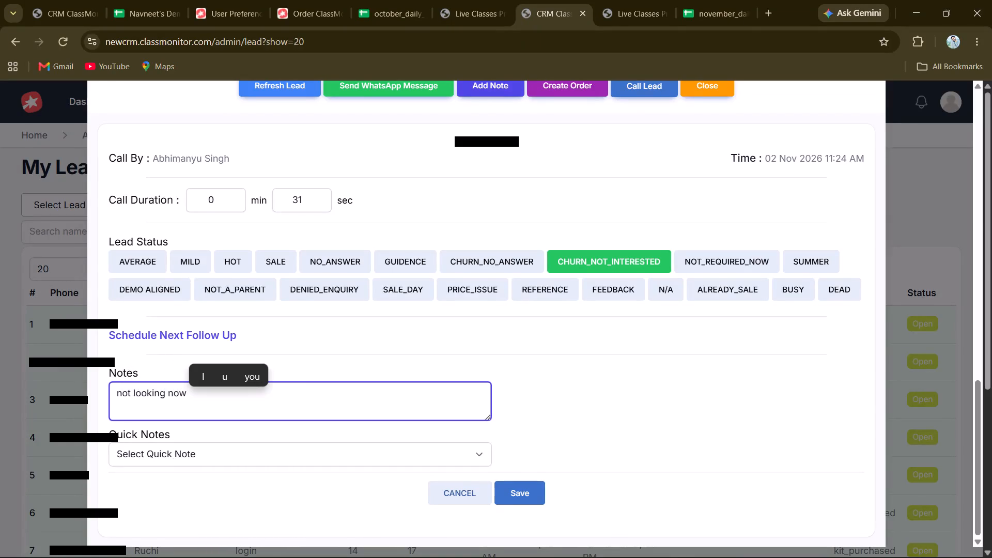
{"action": "left_click", "coordinate": [536, 495]}
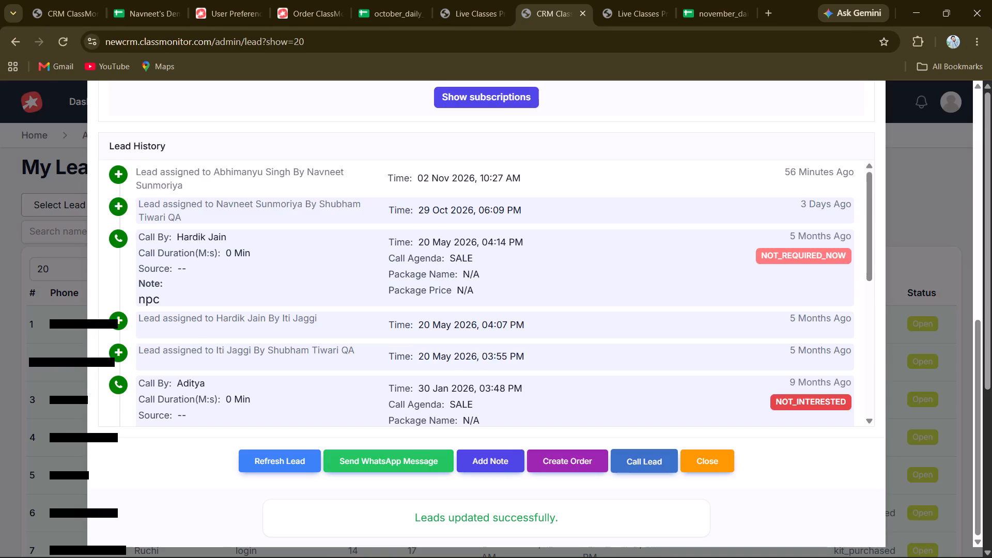
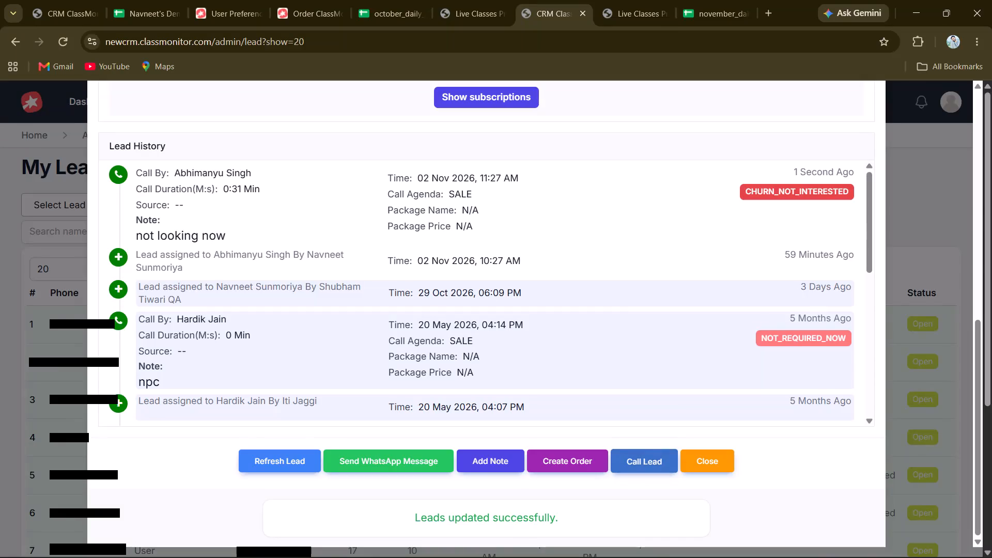
Close the finished lead's record and open the CRM Call History page in a new browser tab.
{"action": "left_click", "coordinate": [698, 462]}
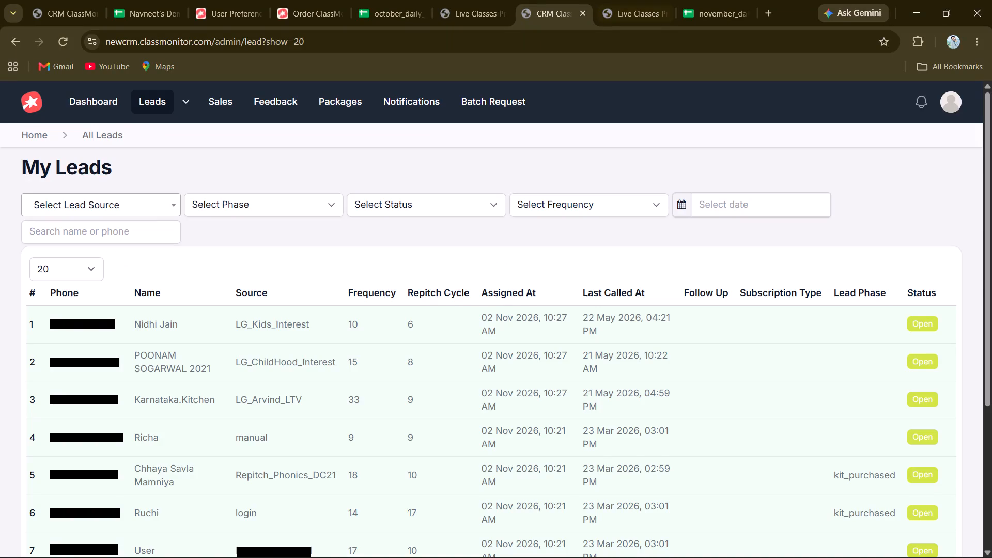
{"action": "left_click", "coordinate": [530, 1]}
{"action": "left_click", "coordinate": [54, 0]}
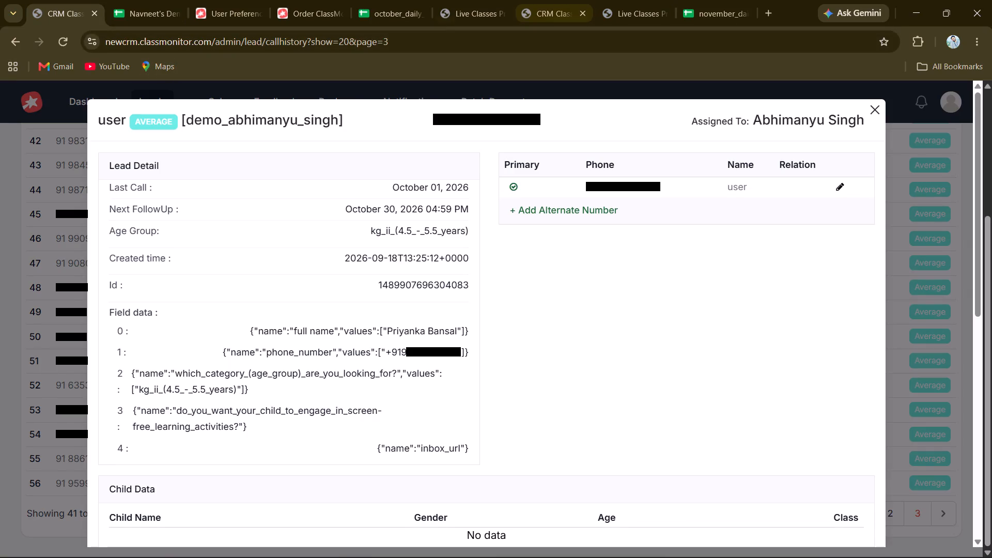
{"action": "left_click", "coordinate": [539, 0]}
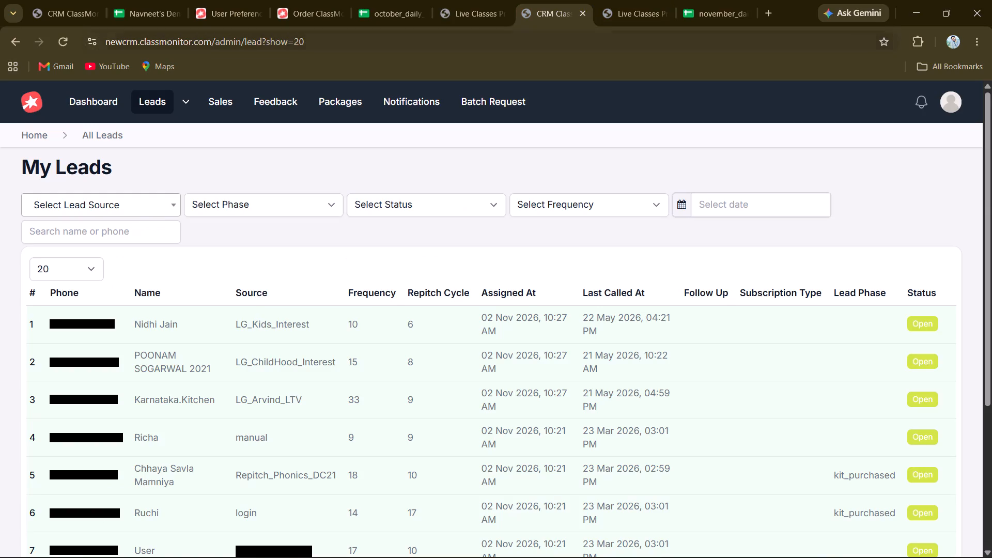
{"action": "left_click", "coordinate": [769, 12]}
{"action": "type", "text": "crm"}
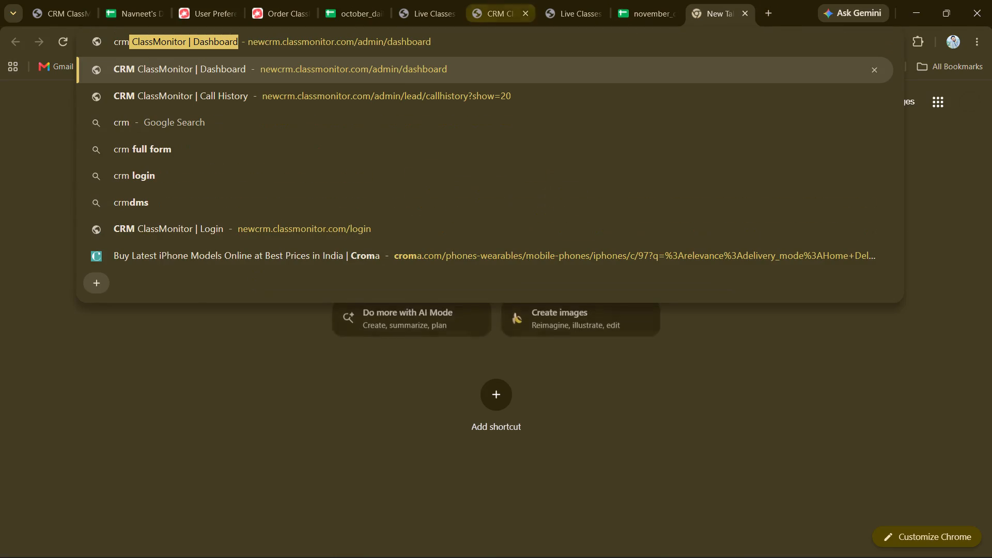
{"action": "left_click", "coordinate": [297, 89]}
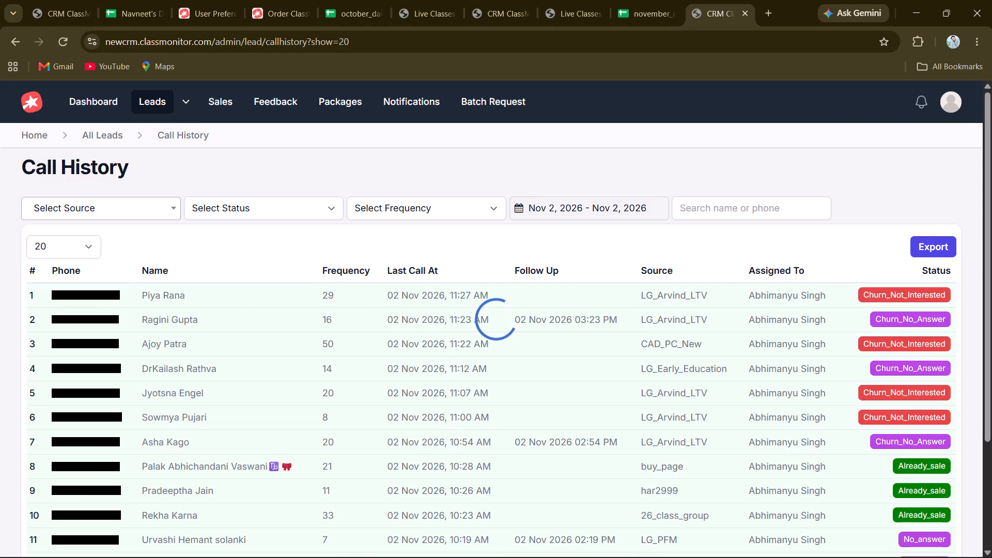
Open the LG_Early_Education lead last called at 11:12 AM from the call history and start a new call to it.
{"action": "left_click", "coordinate": [199, 373]}
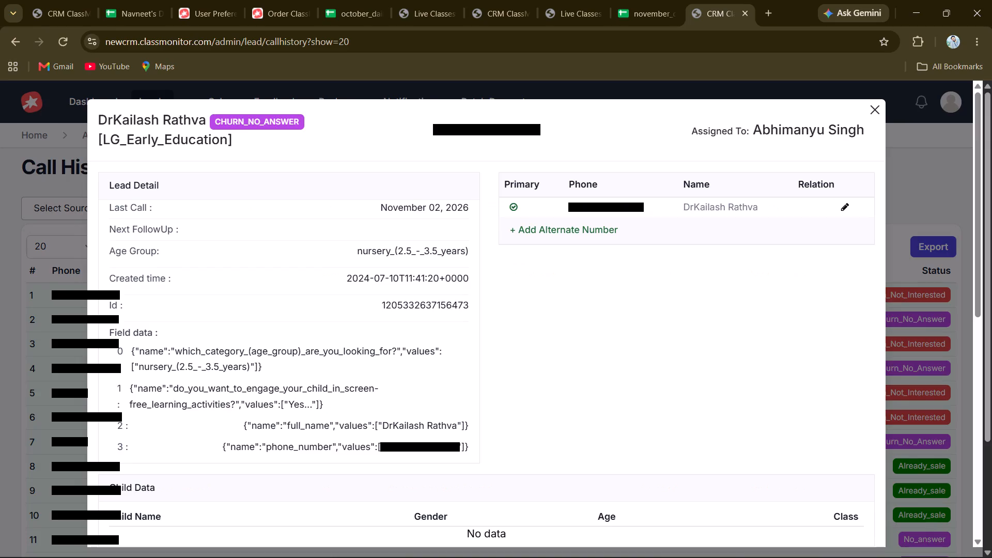
{"action": "scroll", "coordinate": [390, 368], "scroll_direction": "down", "scroll_amount": 13}
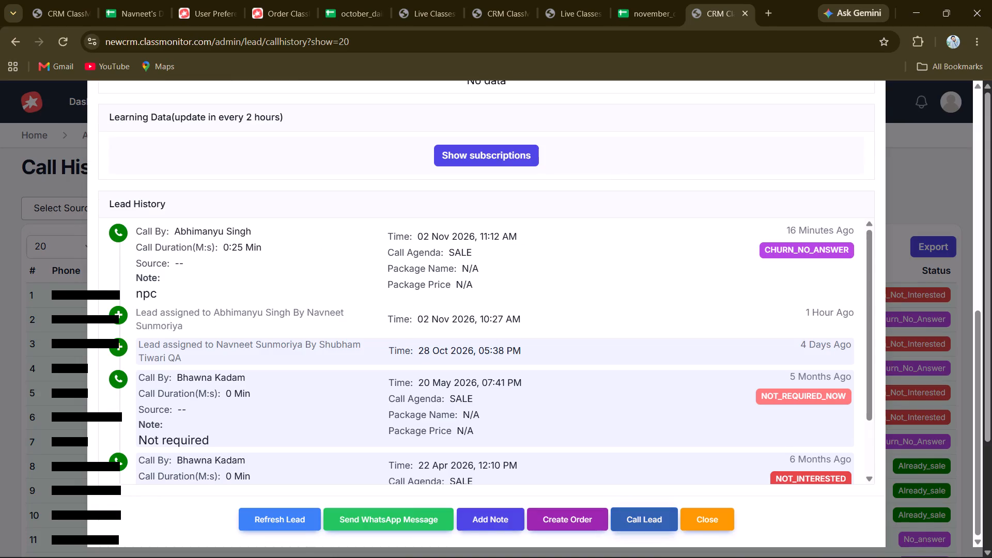
{"action": "left_click", "coordinate": [636, 514]}
{"action": "key", "text": "c"}
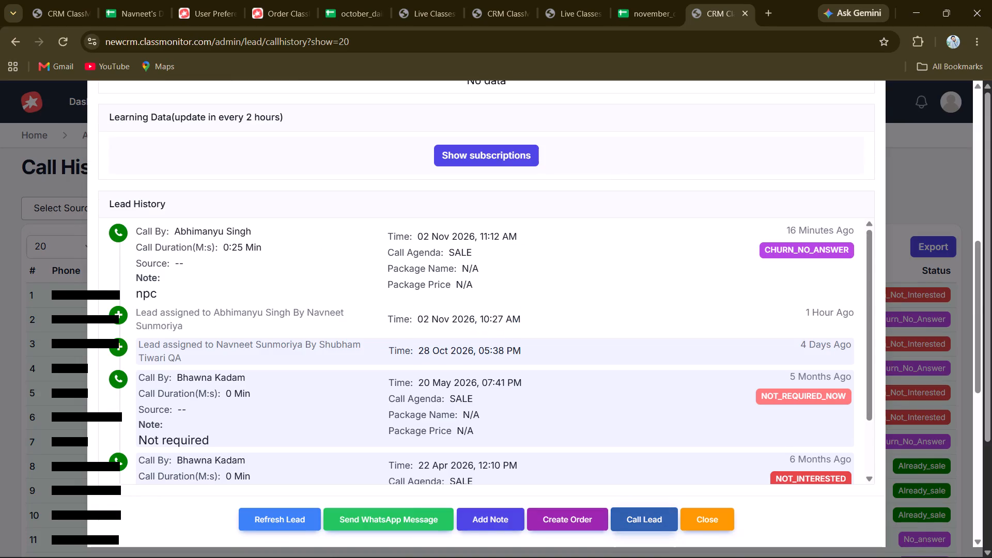
Set the new call's lead status to CHURN_NOT_INTERESTED and its duration to 0 min 35 sec.
{"action": "scroll", "coordinate": [636, 514], "scroll_direction": "down", "scroll_amount": 6}
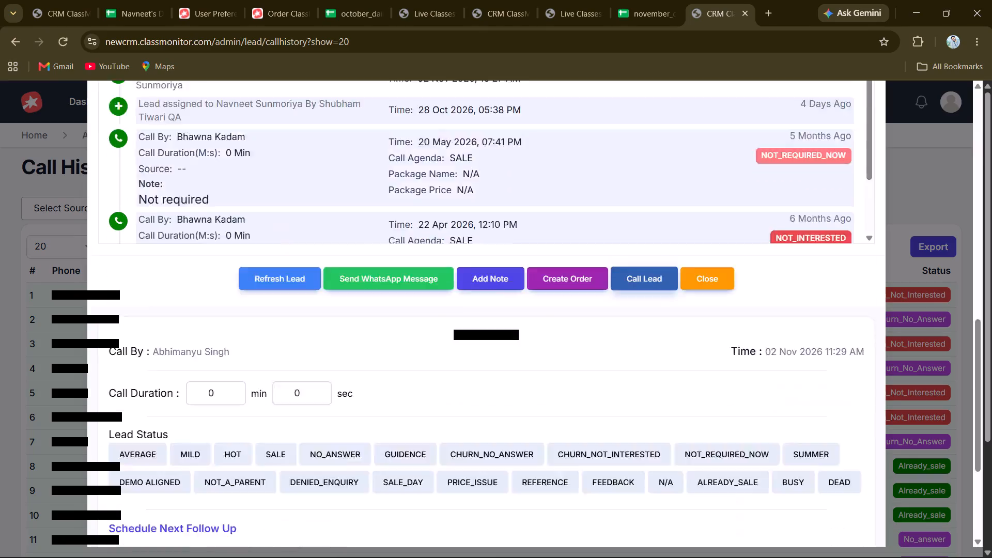
{"action": "left_click", "coordinate": [588, 254]}
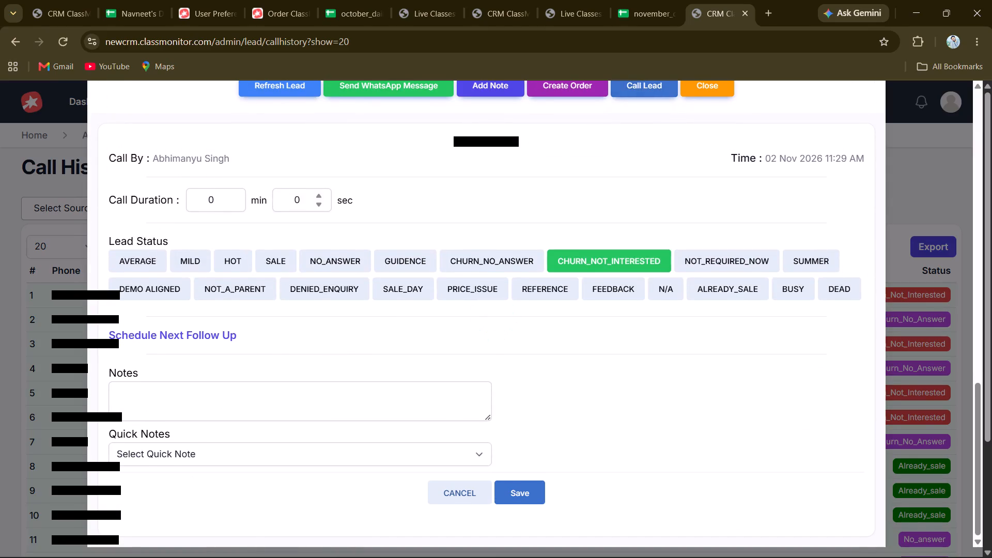
{"action": "left_click", "coordinate": [305, 199]}
{"action": "key", "text": "BackSpace"}
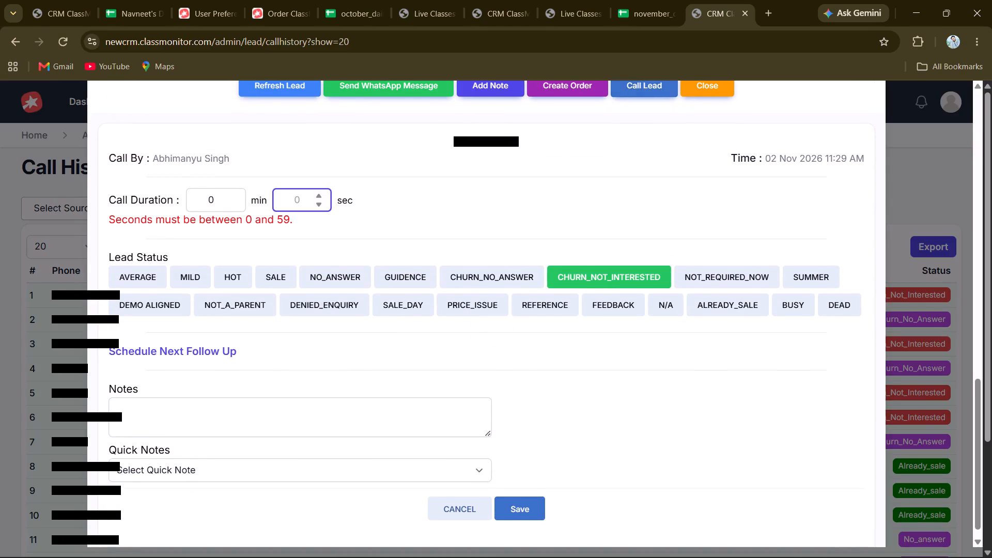
{"action": "type", "text": "35"}
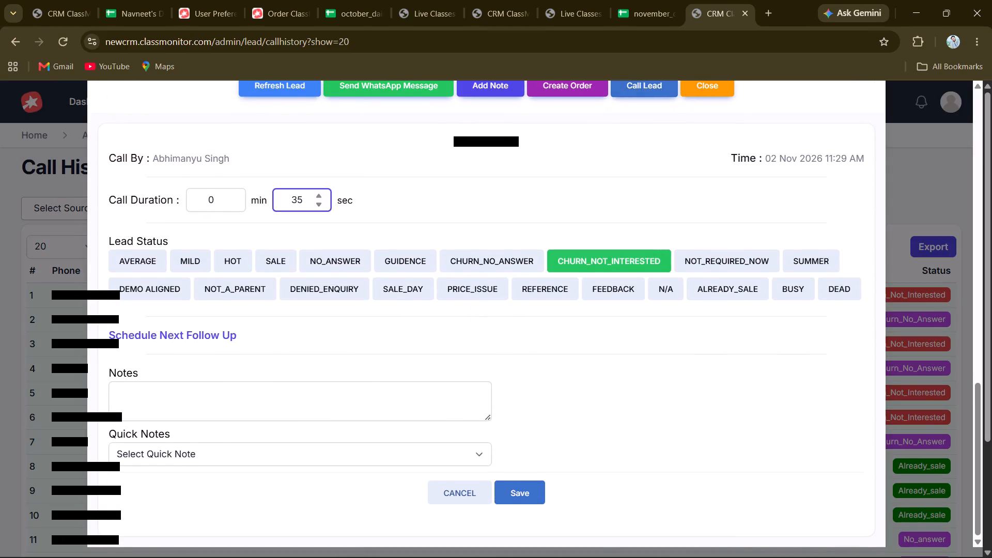
Add the note "not looking now" to the LG_Early_Education lead's call log and save it.
{"action": "left_click", "coordinate": [303, 383]}
{"action": "type", "text": "not looking"}
{"action": "key", "text": "space"}
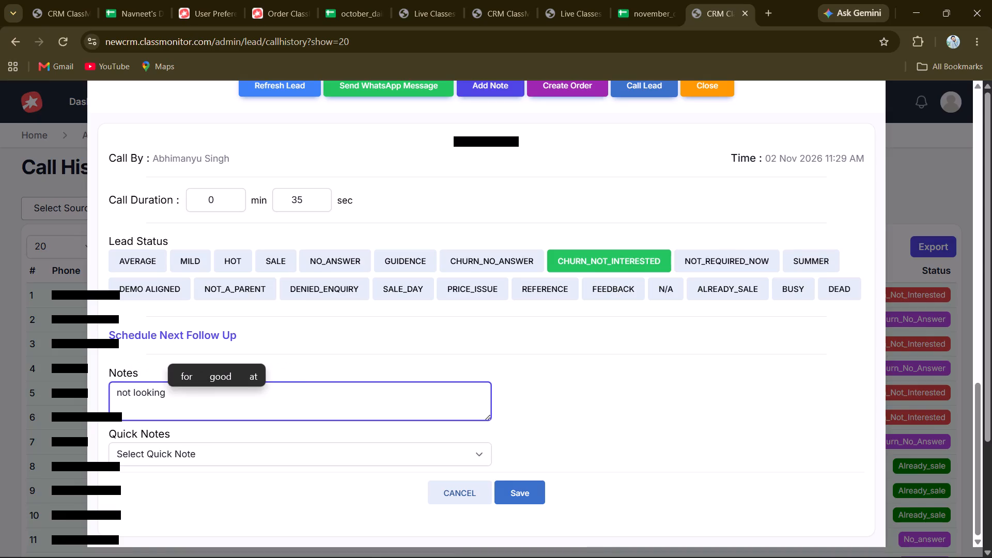
{"action": "type", "text": "now"}
{"action": "key", "text": "space"}
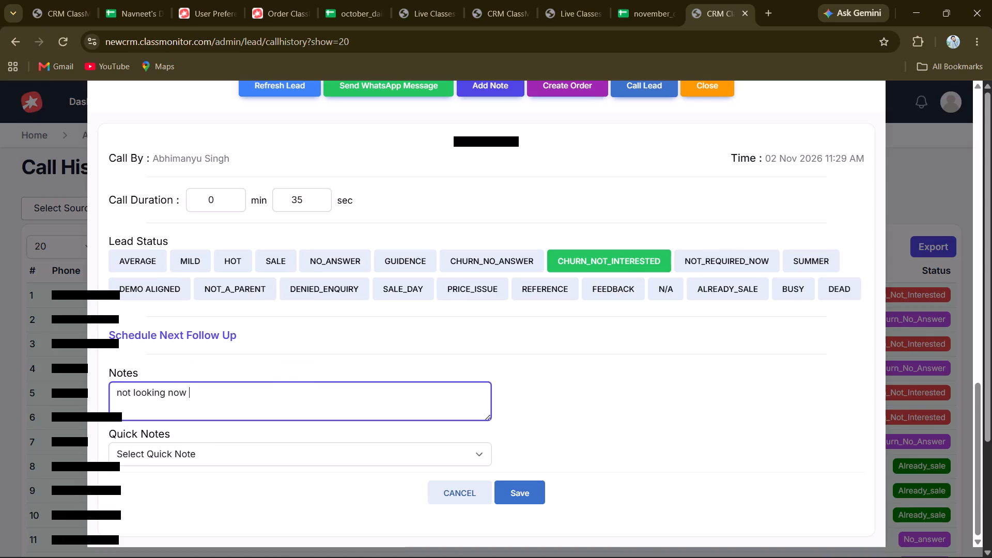
{"action": "scroll", "coordinate": [421, 389], "scroll_direction": "down", "scroll_amount": 9}
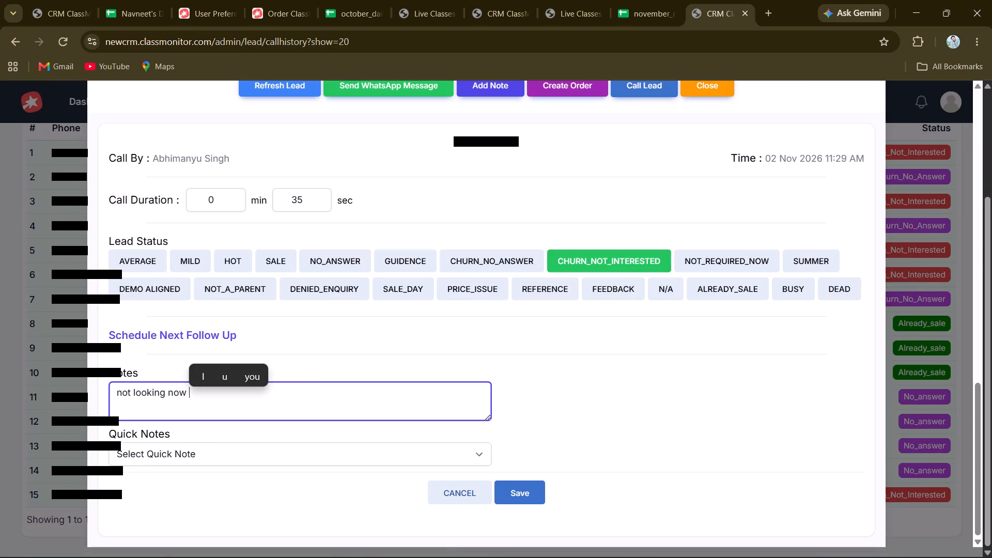
{"action": "left_click", "coordinate": [528, 488]}
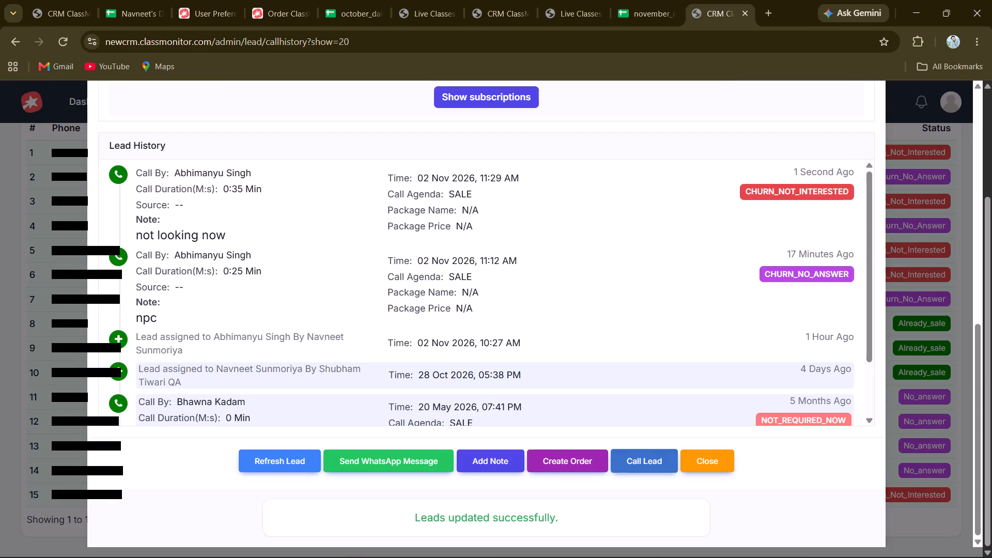
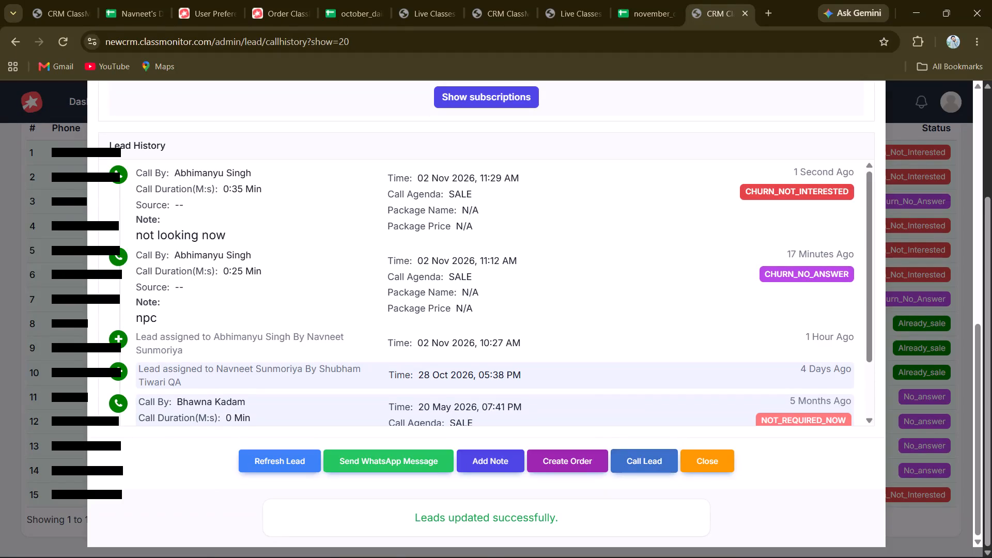
Close the LG_Early_Education lead's record and return to the first CRM tab with the open AVERAGE lead record.
{"action": "left_click", "coordinate": [708, 472]}
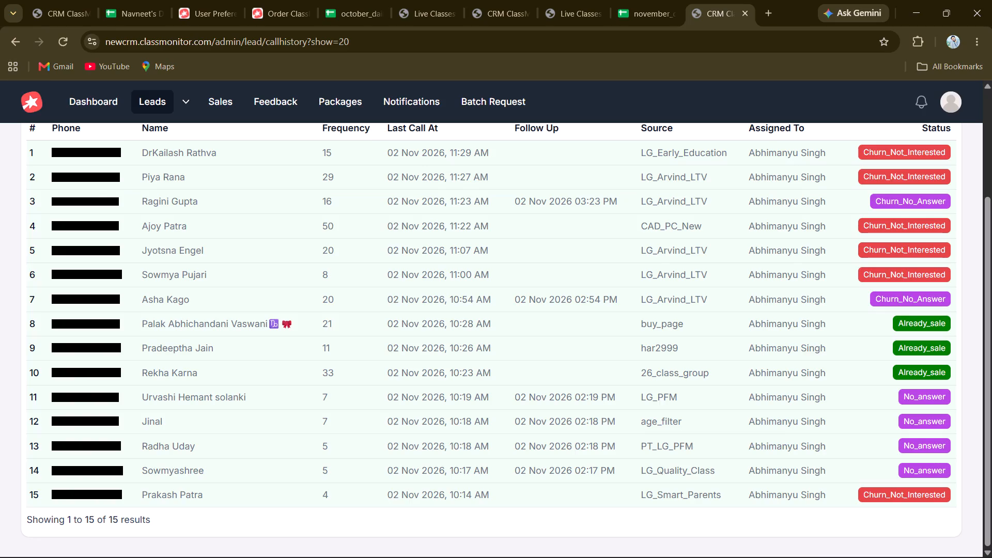
{"action": "left_click", "coordinate": [33, 0]}
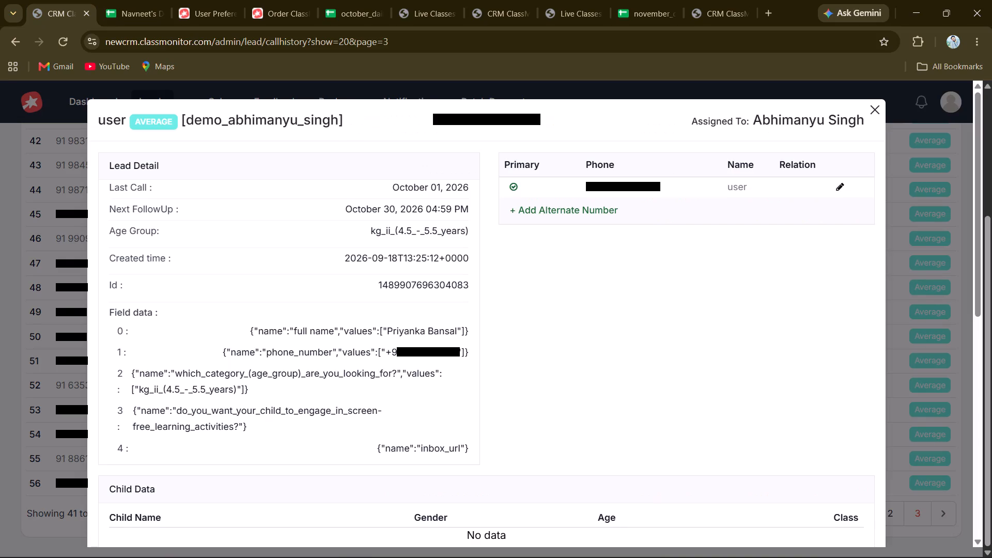
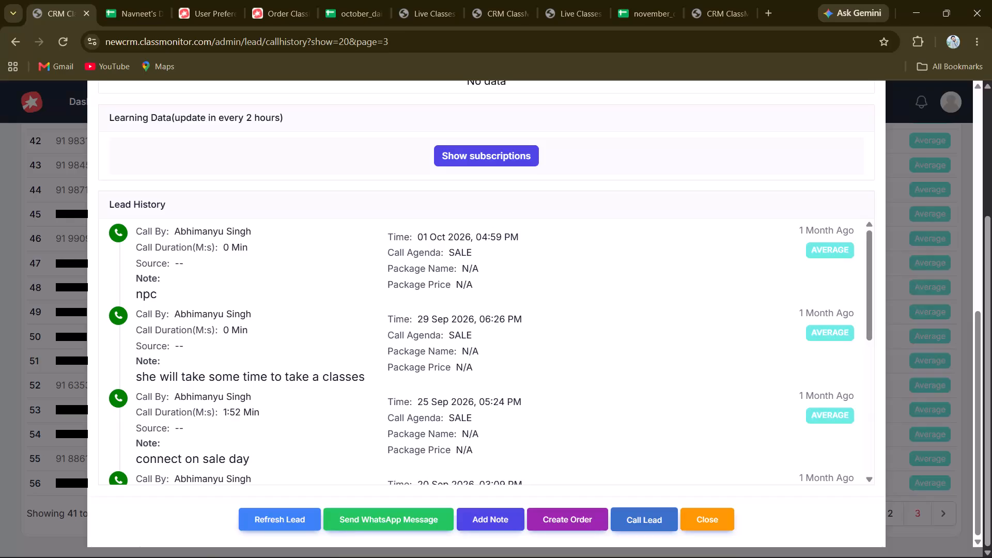
Switch to the My Leads list in the other CRM tab and open the first lead's record, from source LG_Kids_Interest.
{"action": "left_click", "coordinate": [711, 4]}
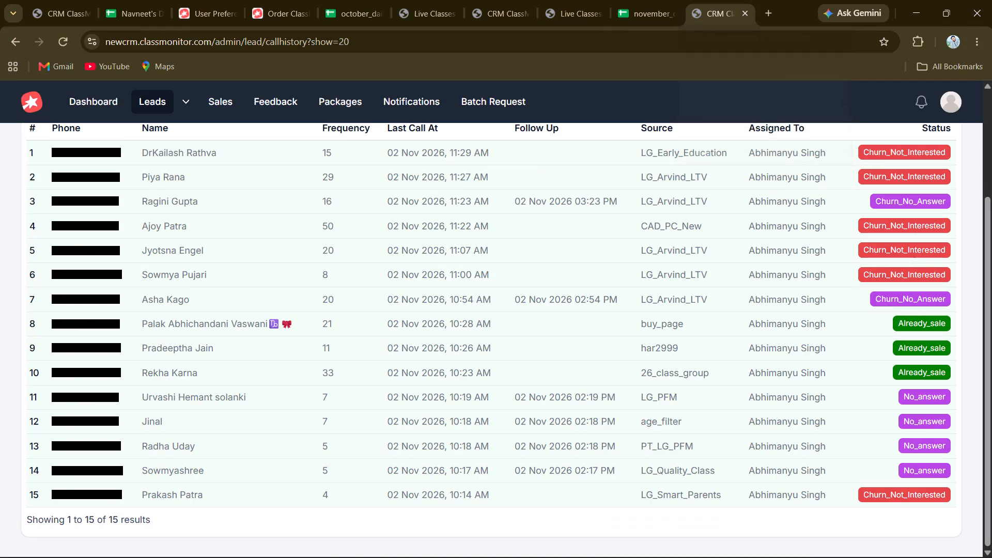
{"action": "left_click", "coordinate": [495, 8]}
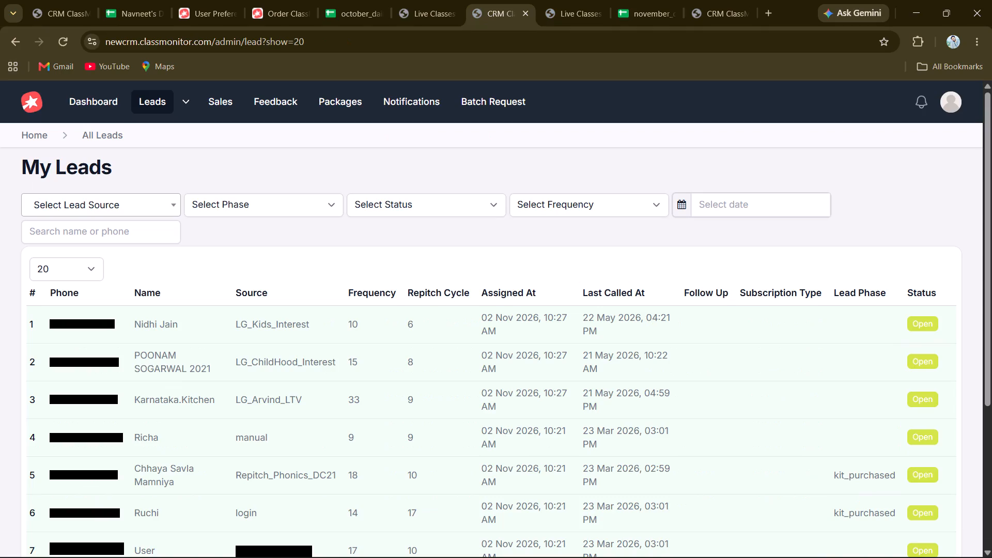
{"action": "left_click", "coordinate": [211, 329]}
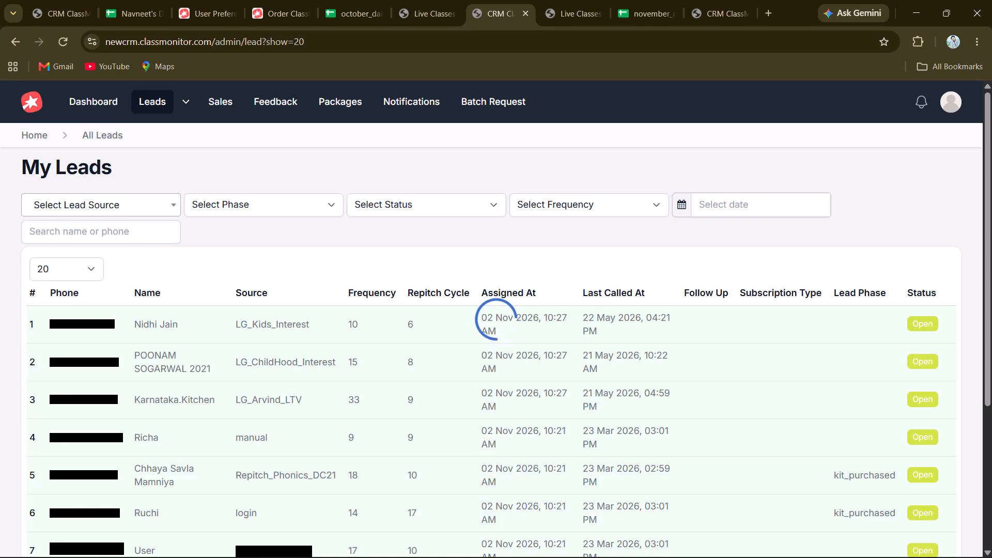
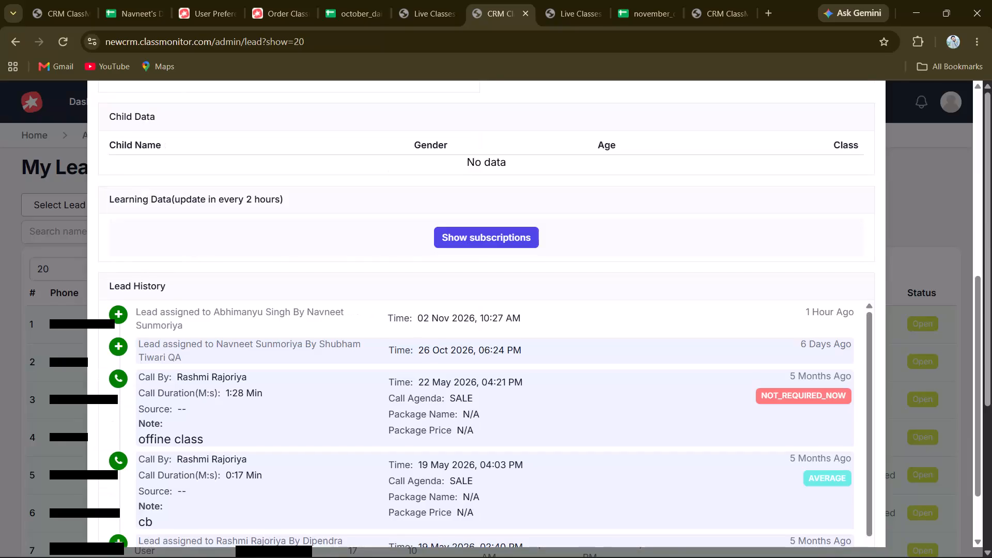
Review the LG_Kids_Interest lead's details and its full lead history, including past call notes and statuses.
{"action": "scroll", "coordinate": [389, 356], "scroll_direction": "up", "scroll_amount": 11}
{"action": "scroll", "coordinate": [389, 356], "scroll_direction": "down", "scroll_amount": 7}
{"action": "scroll", "coordinate": [389, 356], "scroll_direction": "up", "scroll_amount": 9}
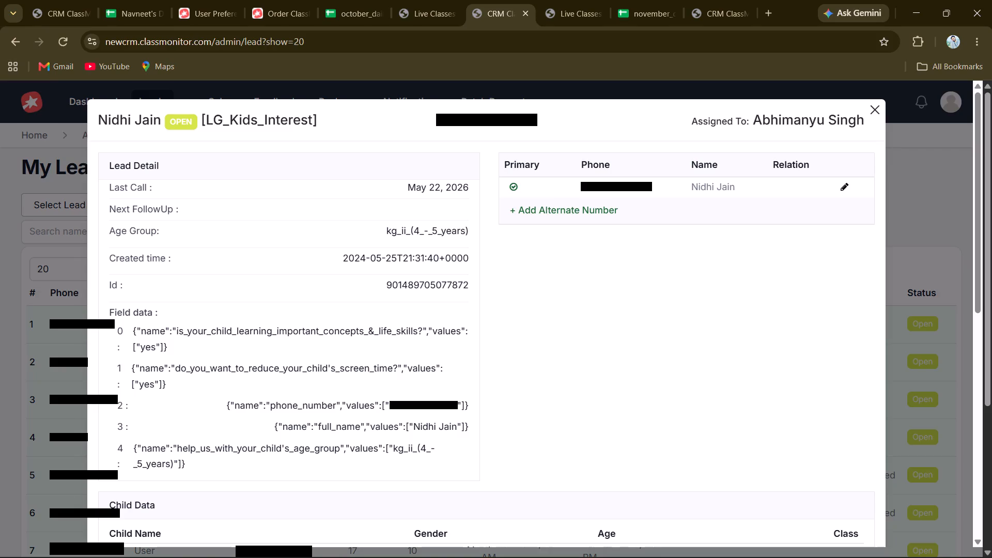
{"action": "scroll", "coordinate": [389, 356], "scroll_direction": "down", "scroll_amount": 4}
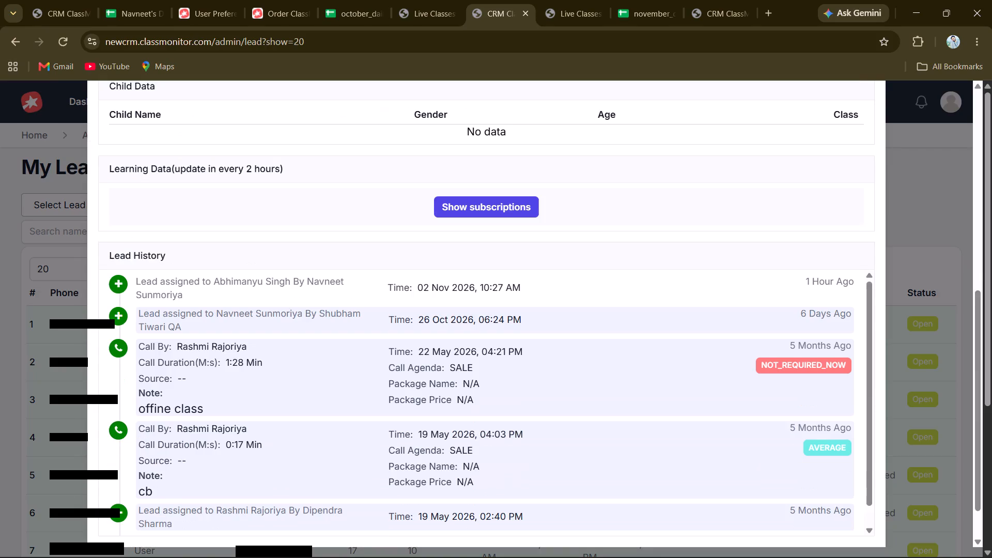
{"action": "scroll", "coordinate": [389, 356], "scroll_direction": "down", "scroll_amount": 2}
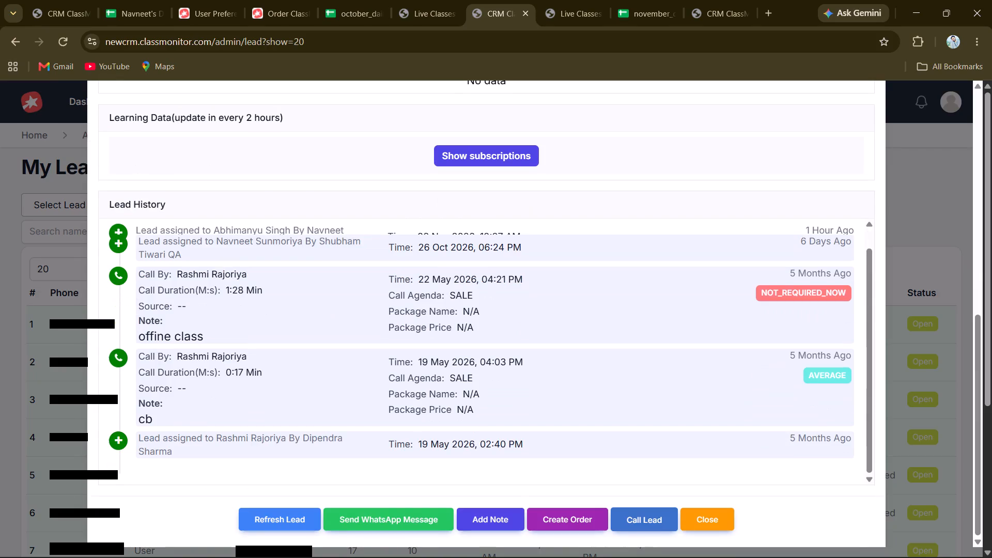
{"action": "scroll", "coordinate": [389, 356], "scroll_direction": "down", "scroll_amount": 3}
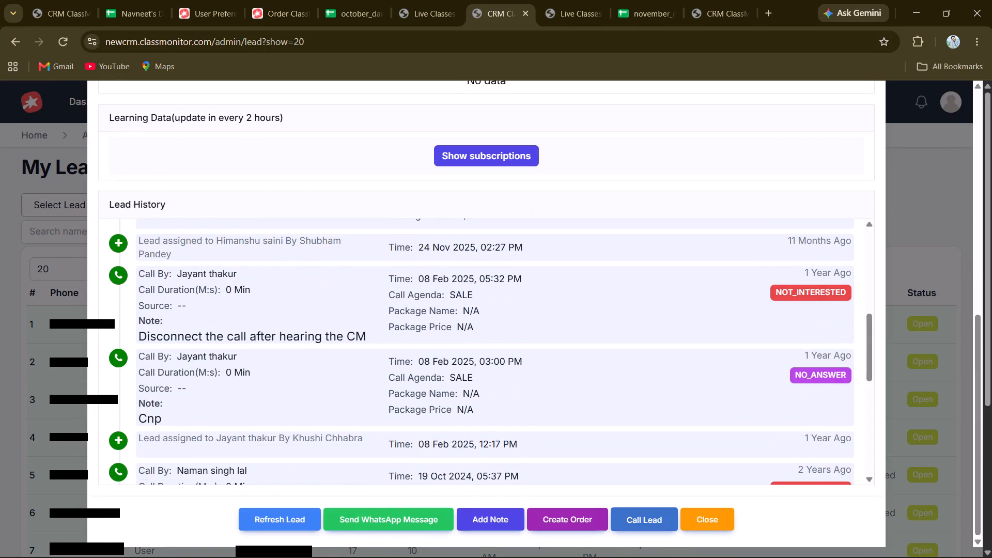
{"action": "scroll", "coordinate": [500, 393], "scroll_direction": "down", "scroll_amount": 8}
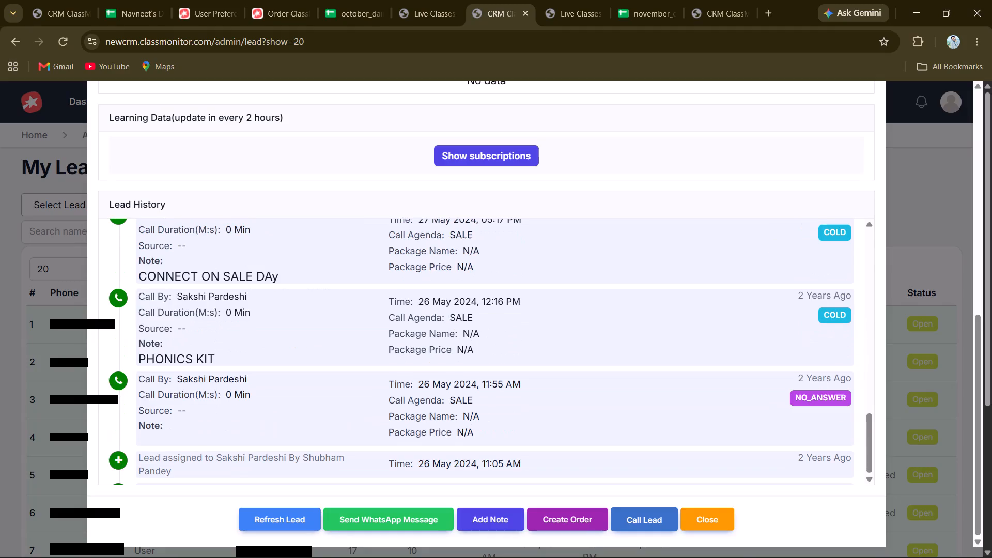
Call the LG_Kids_Interest lead and bring up its new call log form.
{"action": "left_click", "coordinate": [635, 523]}
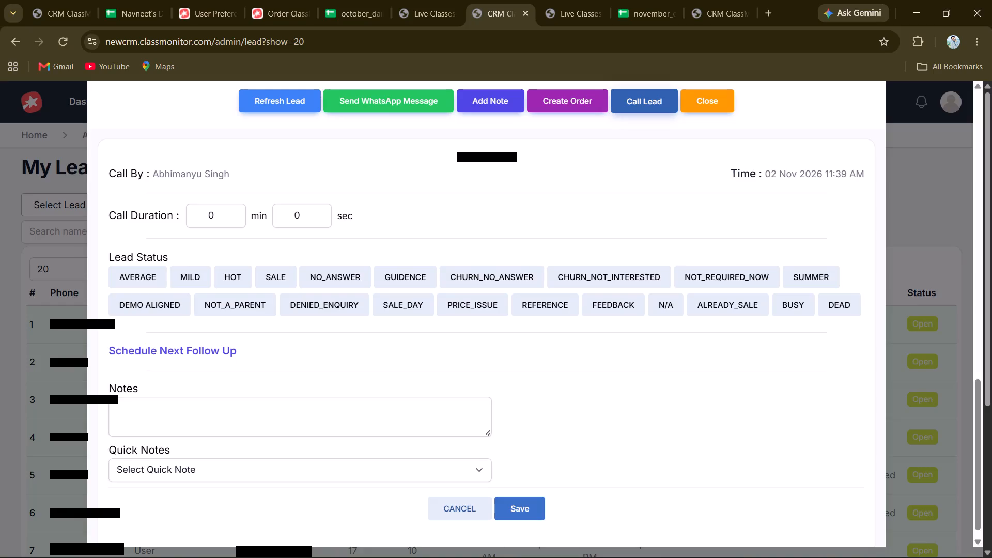
{"action": "scroll", "coordinate": [481, 258], "scroll_direction": "up", "scroll_amount": 12}
{"action": "scroll", "coordinate": [481, 258], "scroll_direction": "down", "scroll_amount": 12}
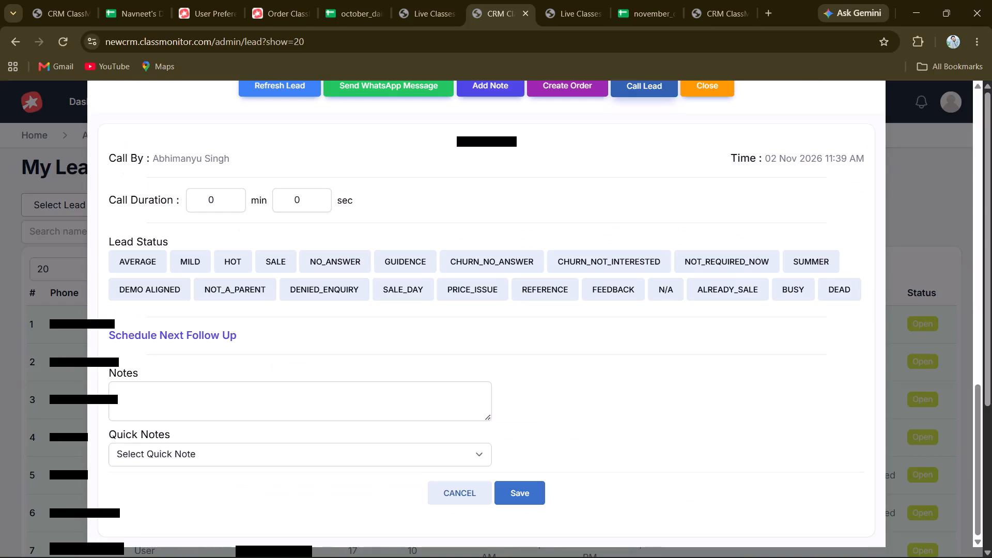
Log the call as CHURN_NOT_INTERESTED with a 25-second duration and the note "not looking now", save it and close the lead.
{"action": "left_click", "coordinate": [606, 259]}
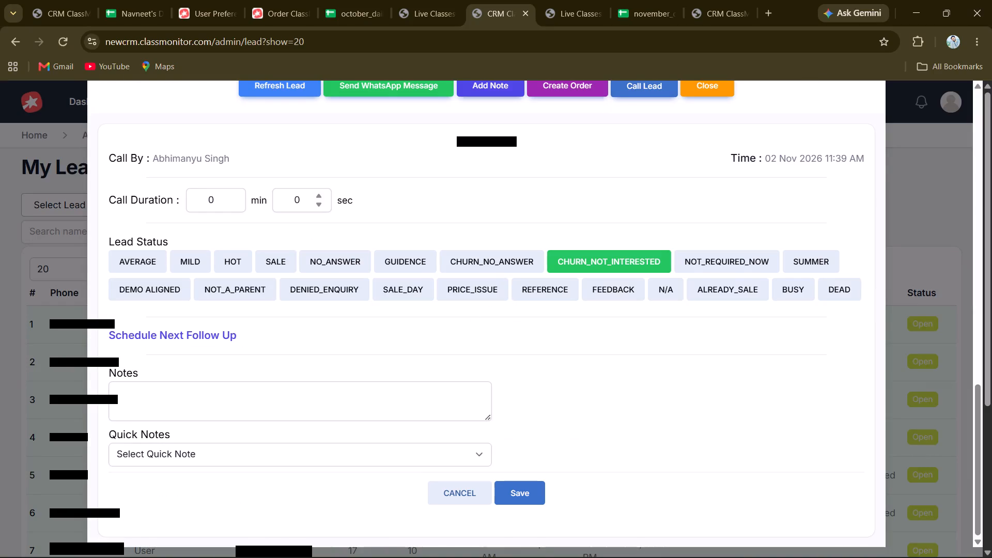
{"action": "left_click", "coordinate": [300, 204]}
{"action": "key", "text": "BackSpace"}
{"action": "type", "text": "25"}
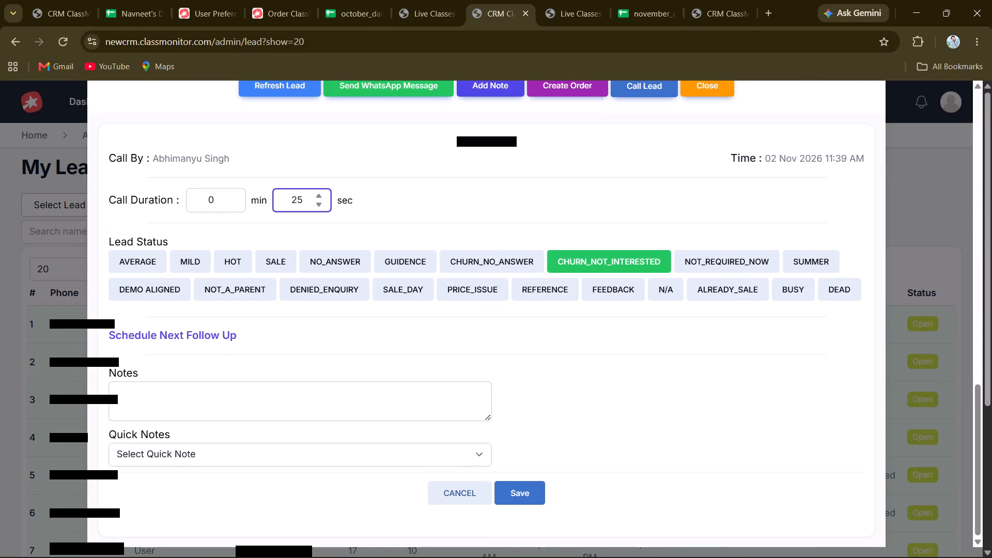
{"action": "left_click", "coordinate": [320, 406]}
{"action": "type", "text": "not looking now"}
{"action": "key", "text": "space"}
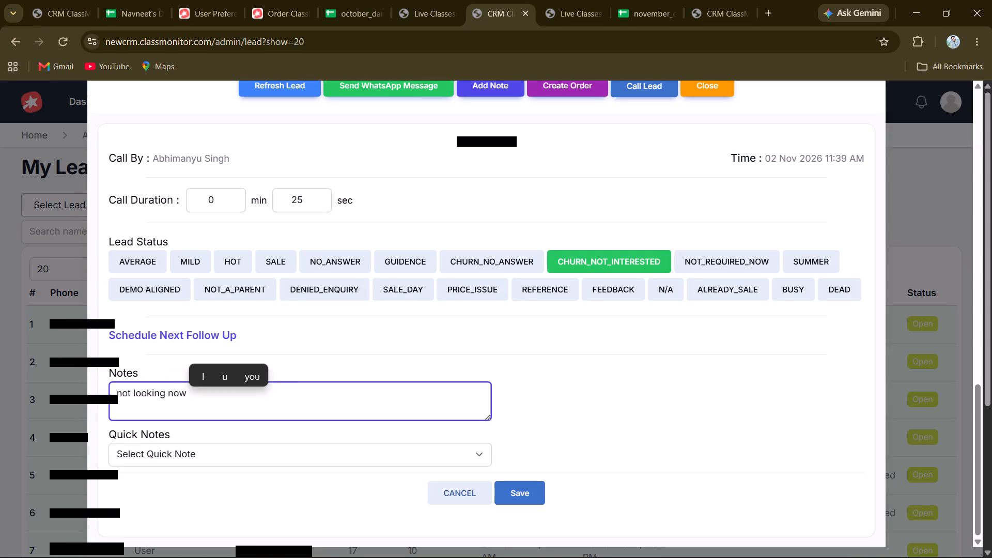
{"action": "left_click", "coordinate": [514, 502]}
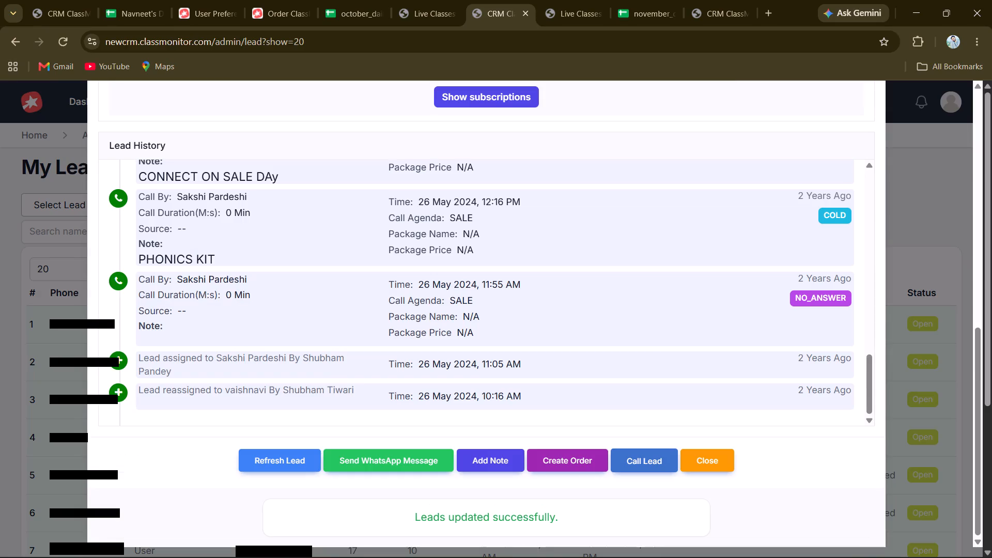
{"action": "left_click", "coordinate": [710, 459]}
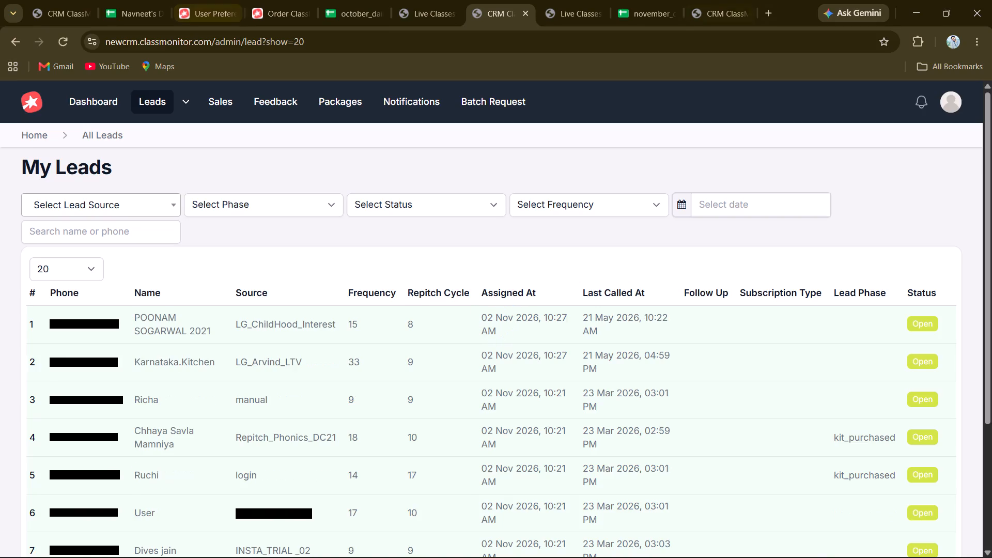
Switch to the November daily revenue sheet and enter 1000 for Naman under day 2 (Mon).
{"action": "left_click", "coordinate": [646, 0]}
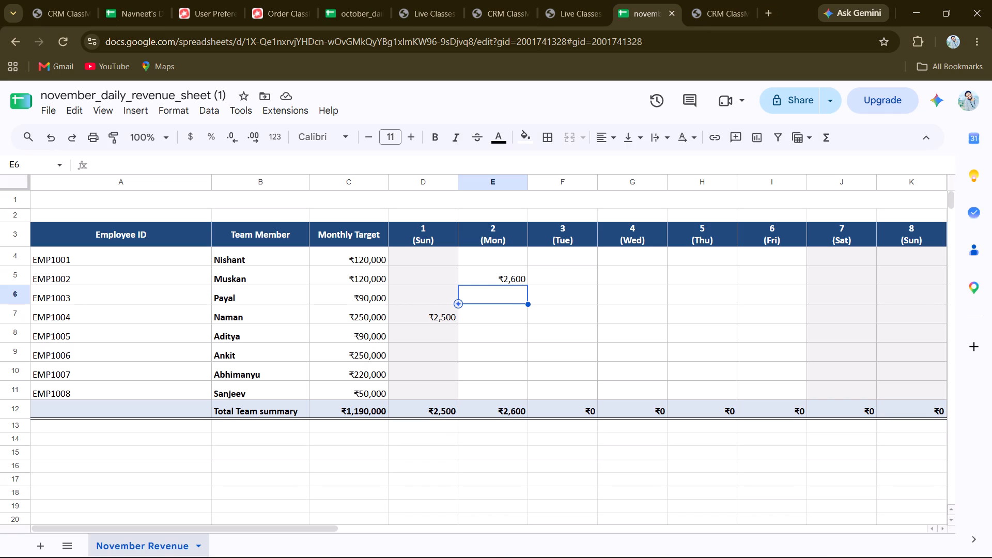
{"action": "left_click", "coordinate": [491, 313]}
{"action": "type", "text": "1000"}
{"action": "key", "text": "Return"}
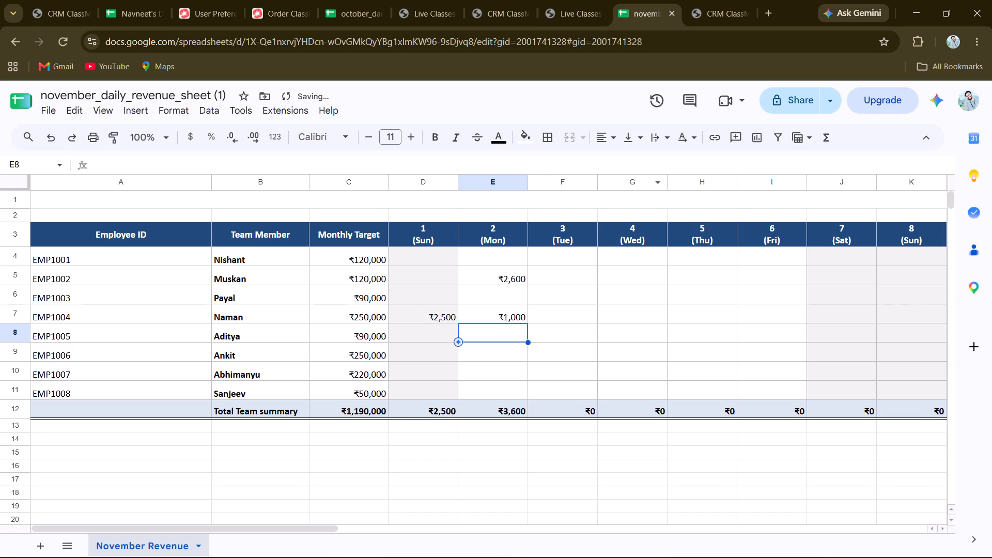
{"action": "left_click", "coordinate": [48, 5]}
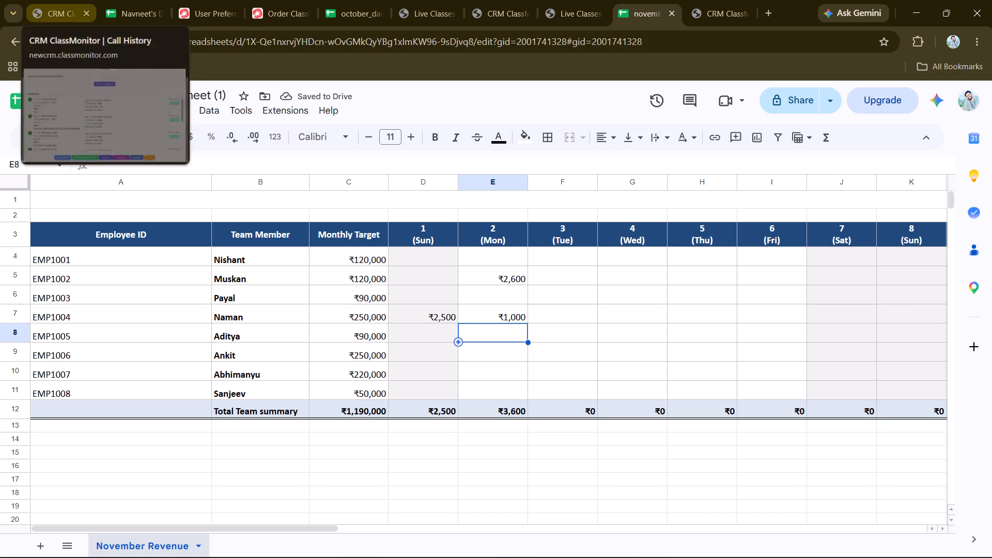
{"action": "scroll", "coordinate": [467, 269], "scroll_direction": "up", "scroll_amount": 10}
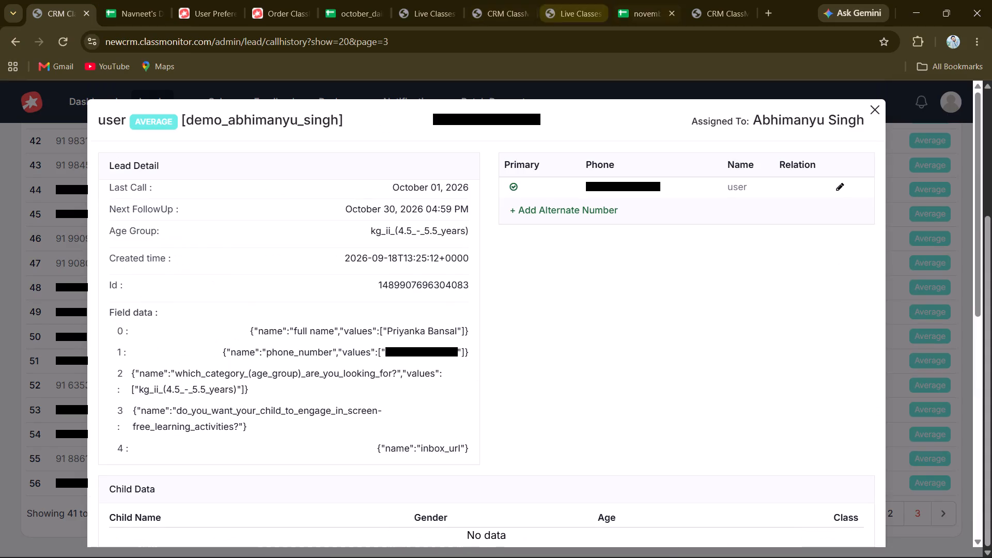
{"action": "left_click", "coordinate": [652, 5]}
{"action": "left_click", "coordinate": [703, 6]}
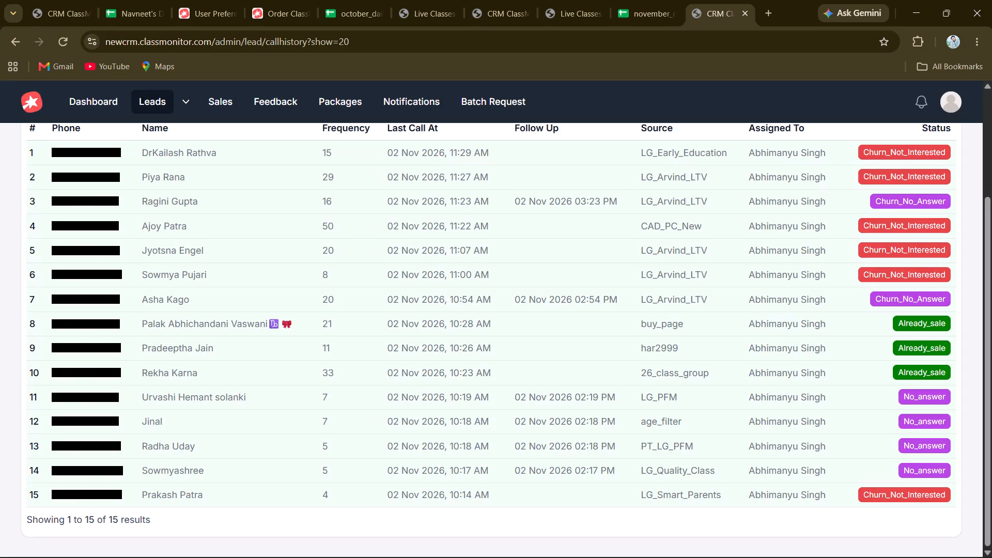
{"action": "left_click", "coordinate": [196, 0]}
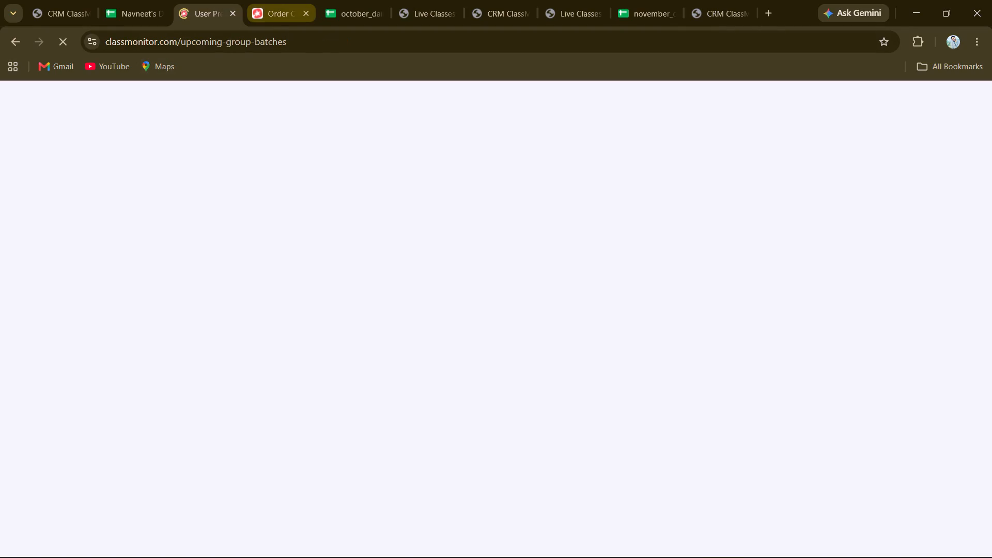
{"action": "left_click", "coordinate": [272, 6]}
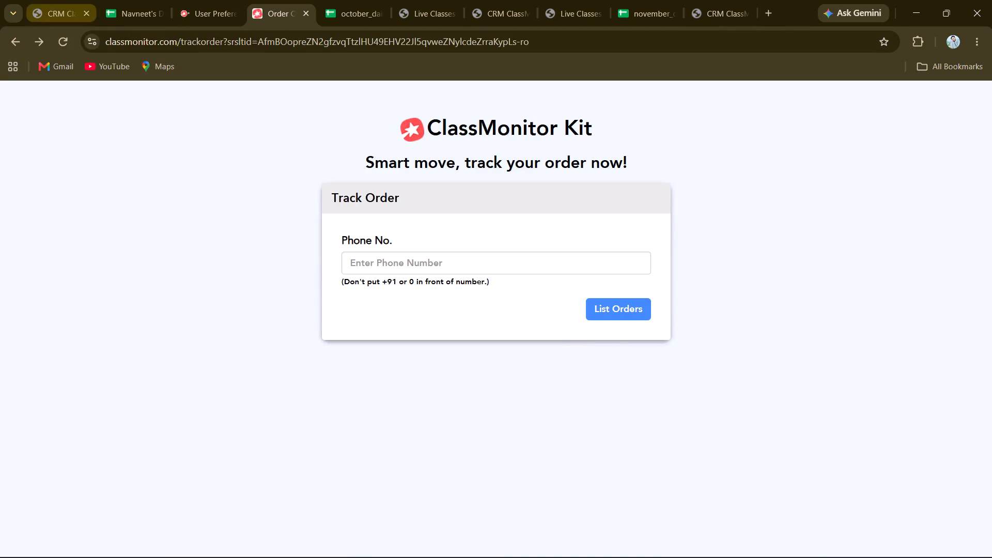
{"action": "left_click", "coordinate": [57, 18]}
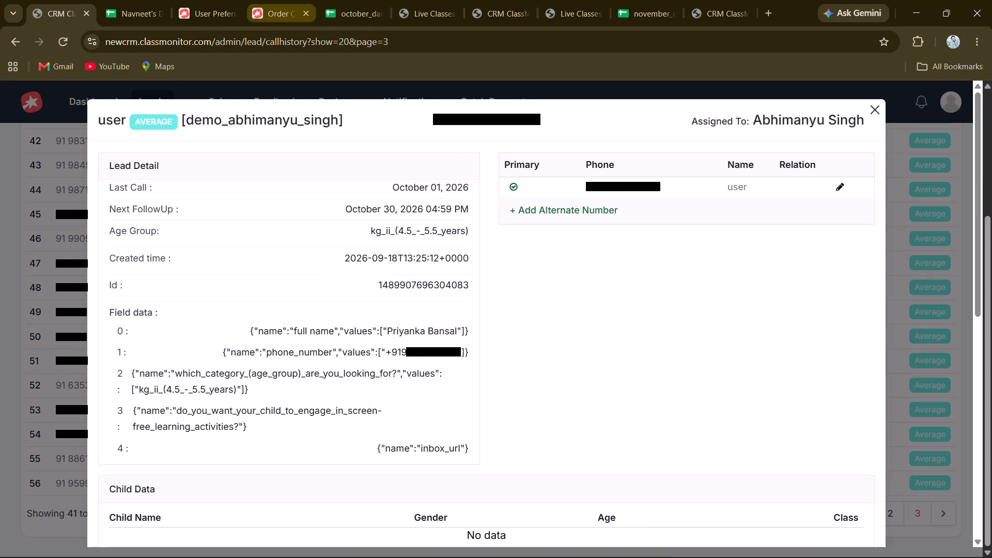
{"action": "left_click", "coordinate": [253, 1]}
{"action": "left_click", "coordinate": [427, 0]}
Return to the My Leads list, open the first lead's record, from source LG_ChildHood_Interest, and review its details and lead history.
{"action": "left_click", "coordinate": [472, 0]}
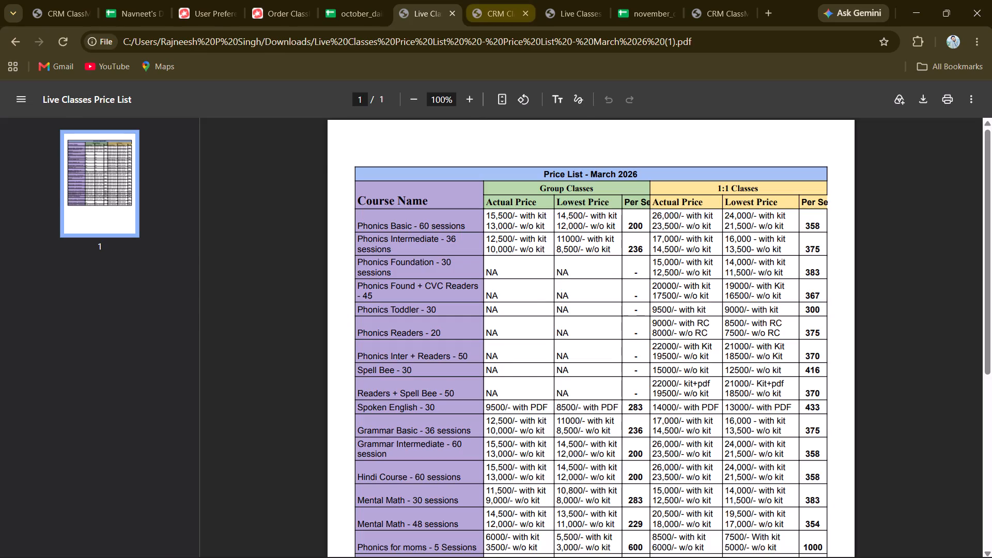
{"action": "scroll", "coordinate": [478, 367], "scroll_direction": "down", "scroll_amount": 10}
{"action": "scroll", "coordinate": [478, 367], "scroll_direction": "up", "scroll_amount": 2}
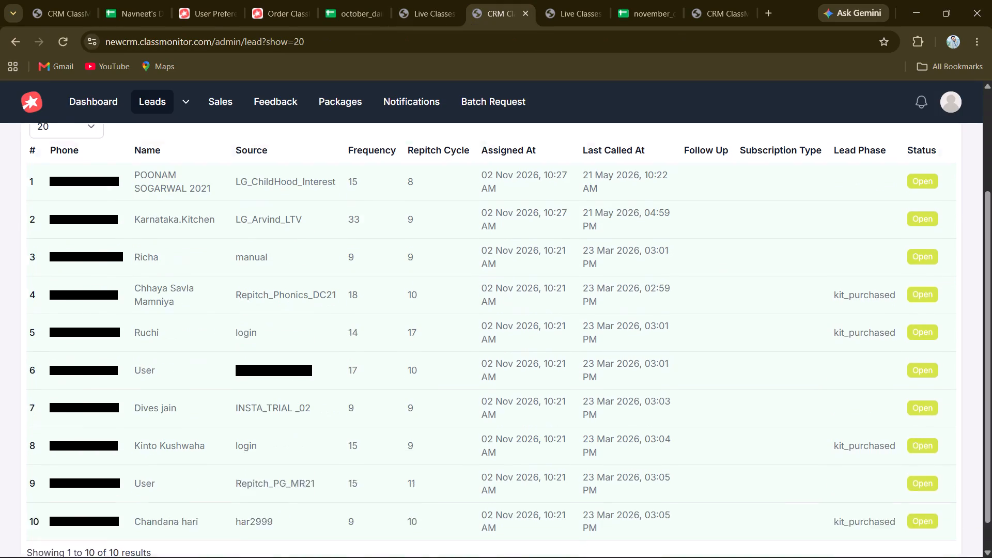
{"action": "scroll", "coordinate": [478, 367], "scroll_direction": "up", "scroll_amount": 6}
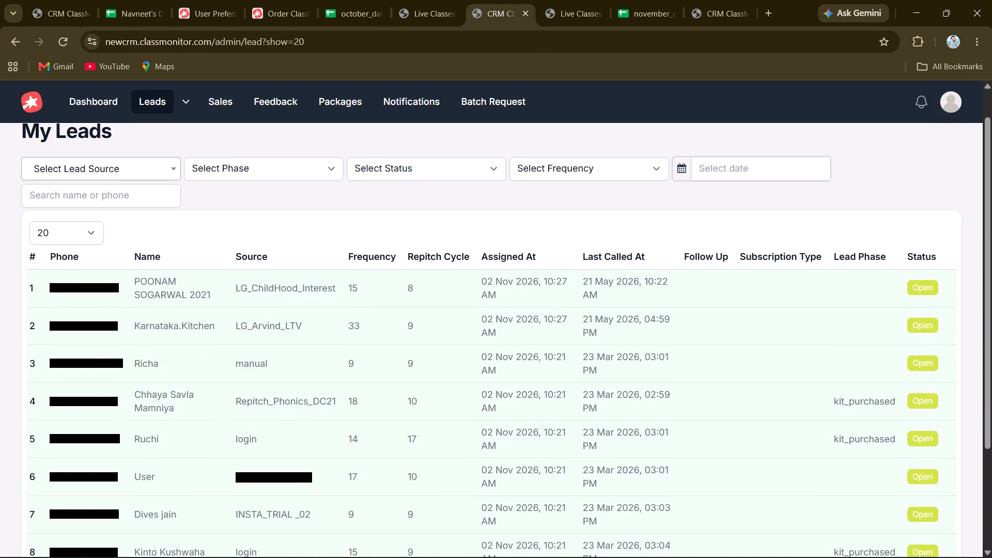
{"action": "scroll", "coordinate": [322, 397], "scroll_direction": "down", "scroll_amount": 8}
{"action": "scroll", "coordinate": [322, 397], "scroll_direction": "up", "scroll_amount": 8}
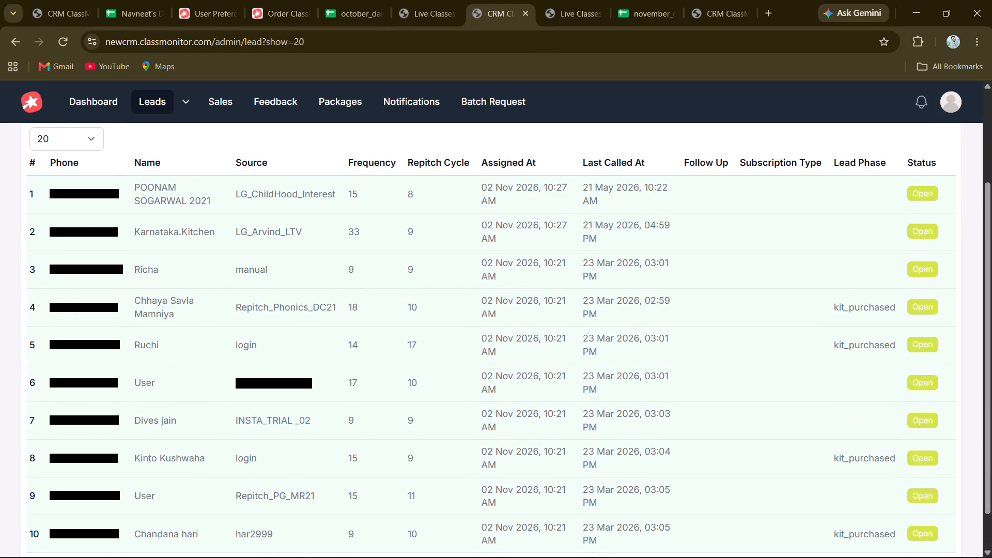
{"action": "left_click", "coordinate": [277, 323]}
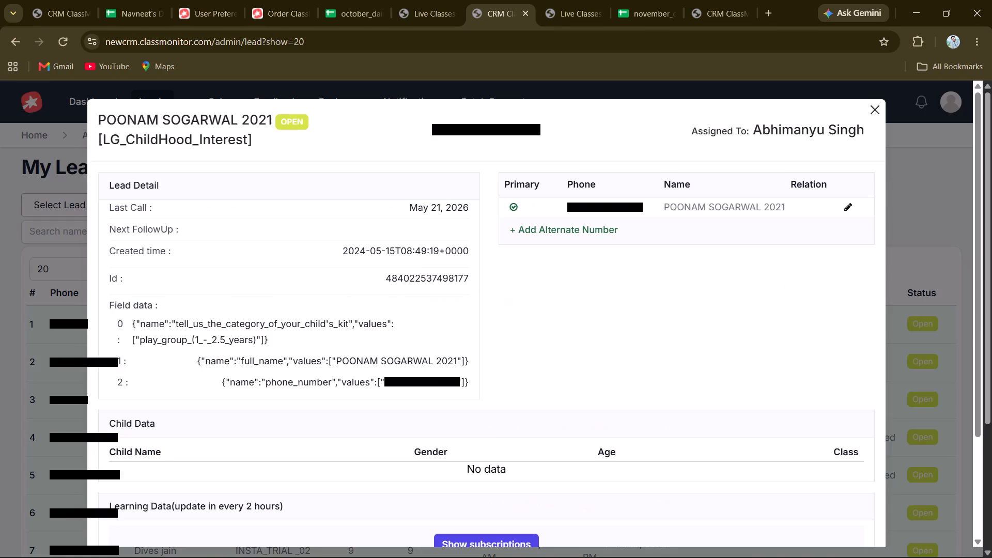
{"action": "scroll", "coordinate": [458, 332], "scroll_direction": "down", "scroll_amount": 8}
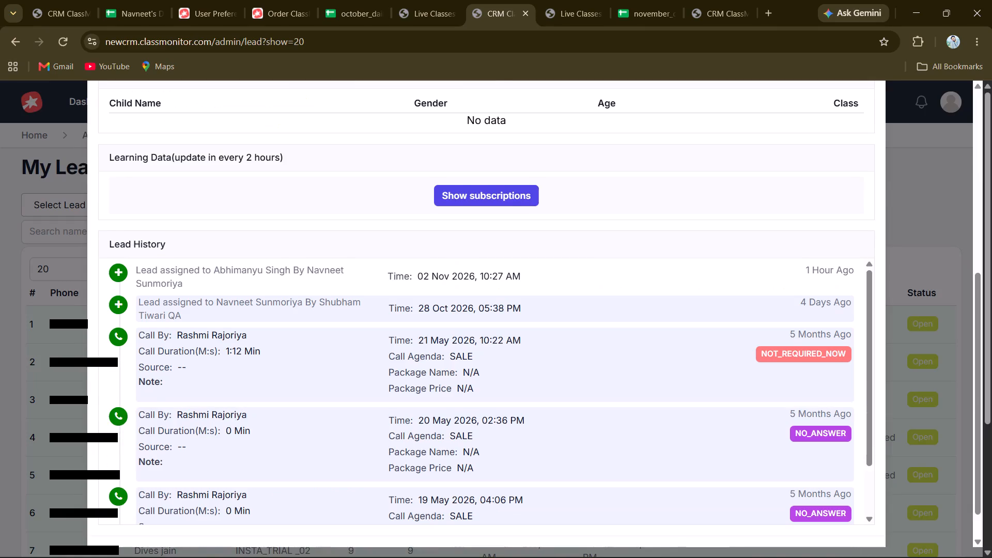
{"action": "scroll", "coordinate": [458, 332], "scroll_direction": "down", "scroll_amount": 15}
{"action": "scroll", "coordinate": [458, 332], "scroll_direction": "up", "scroll_amount": 6}
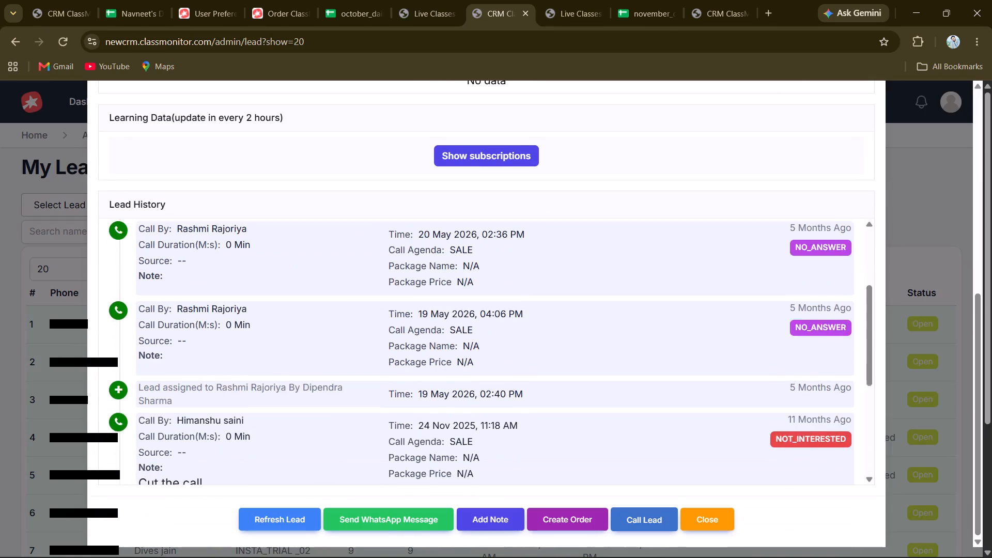
{"action": "scroll", "coordinate": [458, 332], "scroll_direction": "up", "scroll_amount": 7}
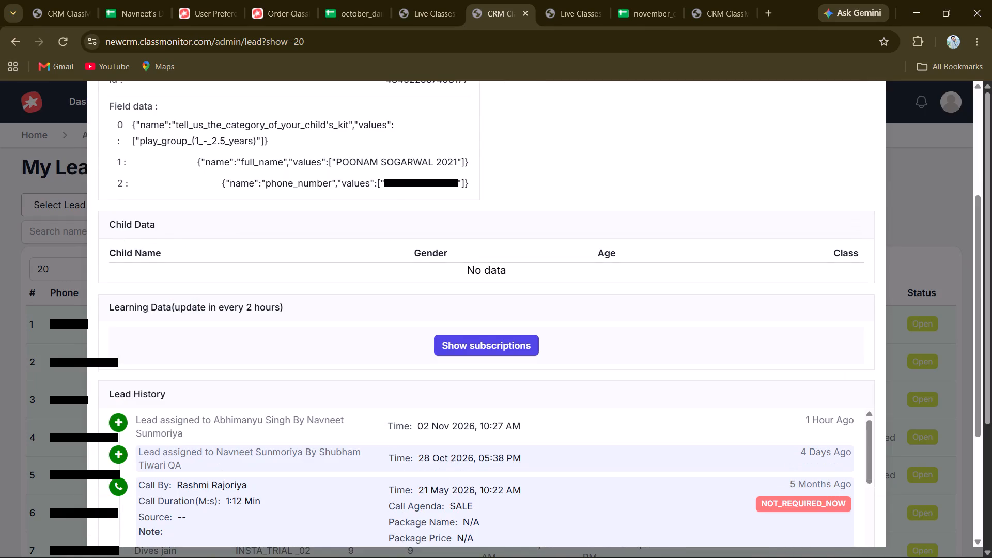
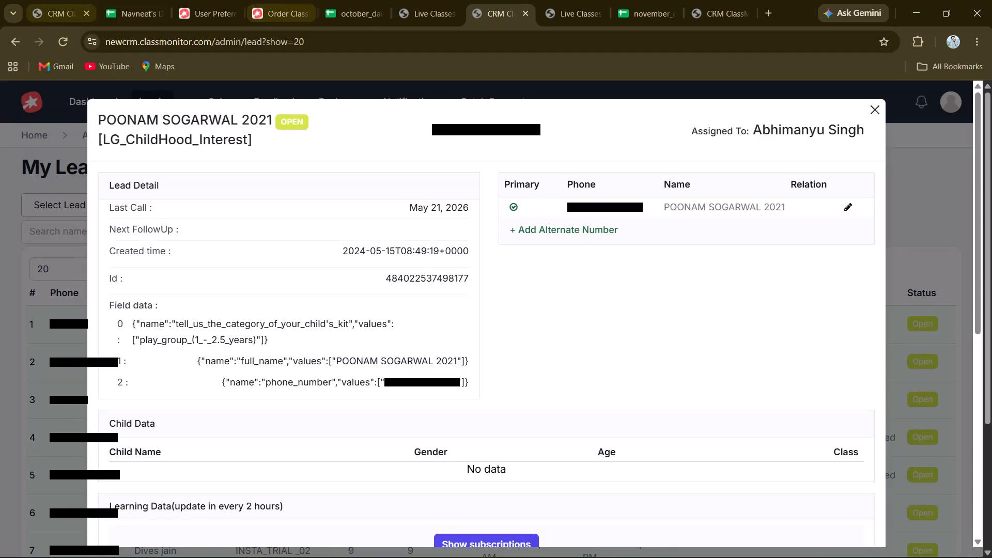
Check the call history for Nov 2, 2026 and enter 1000 for Abhimanyu under day 2 (Mon) in the November daily revenue sheet.
{"action": "left_click", "coordinate": [51, 0]}
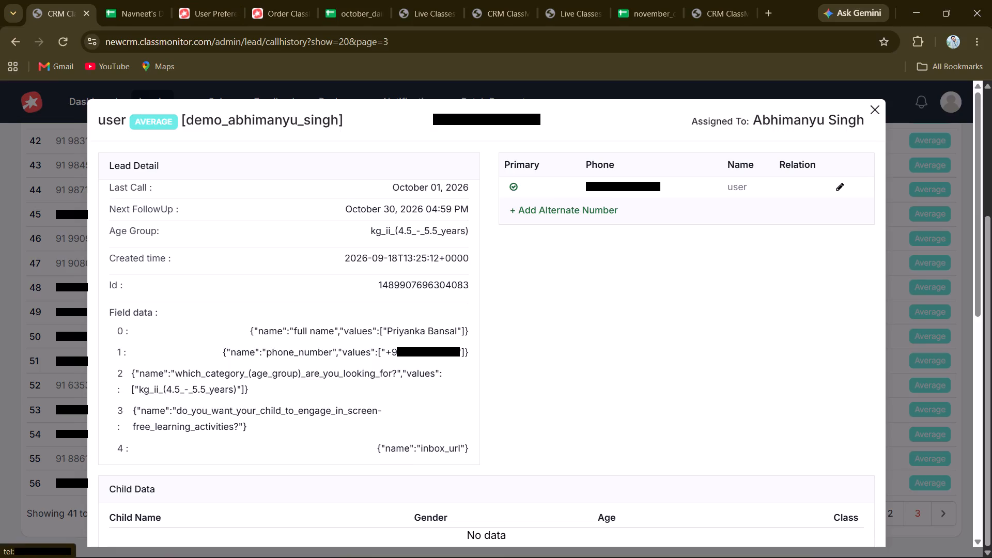
{"action": "left_click", "coordinate": [712, 8]}
{"action": "scroll", "coordinate": [337, 176], "scroll_direction": "up", "scroll_amount": 6}
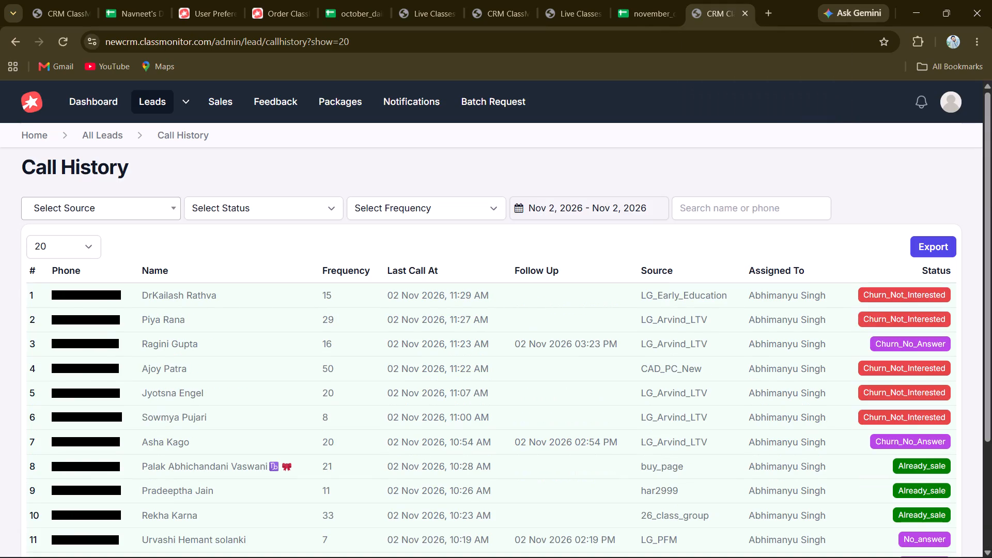
{"action": "left_click", "coordinate": [644, 9]}
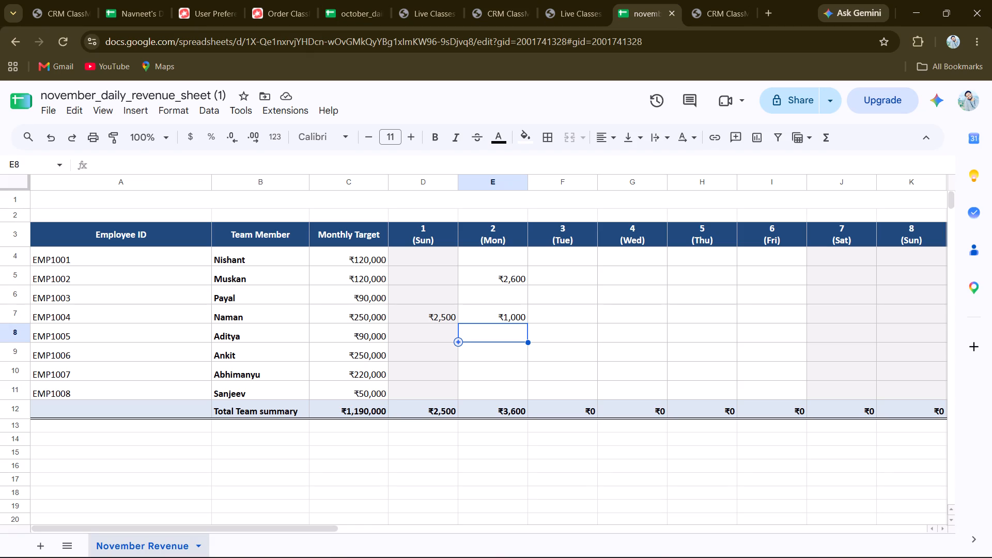
{"action": "left_click", "coordinate": [490, 369]}
{"action": "type", "text": "1000"}
{"action": "key", "text": "Return"}
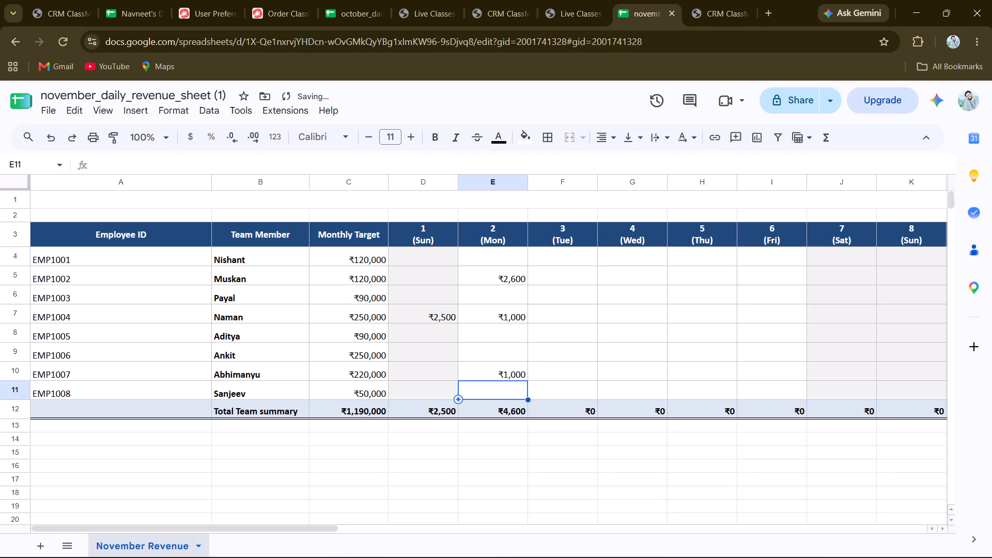
Return to the open Average-status lead record in the CRM call history and review its details.
{"action": "left_click", "coordinate": [47, 0]}
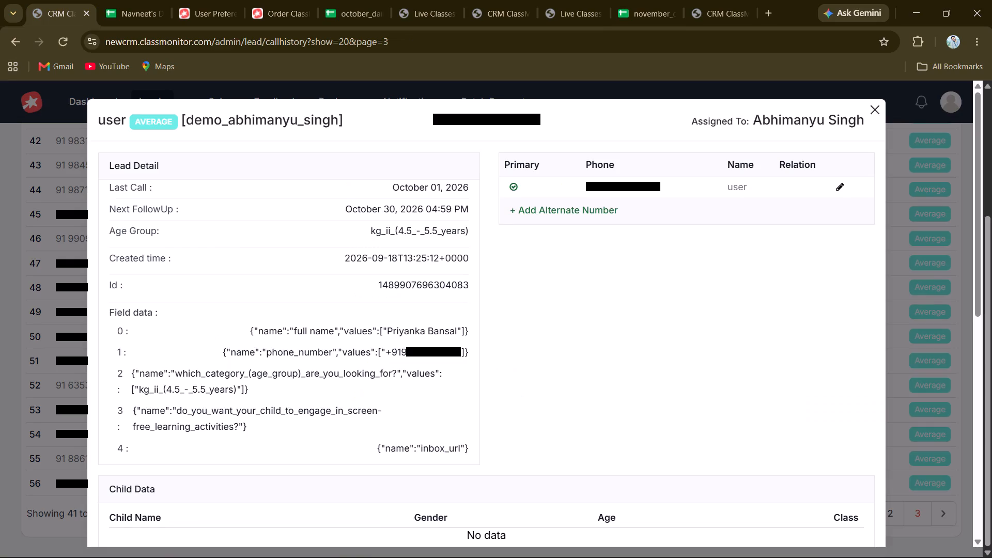
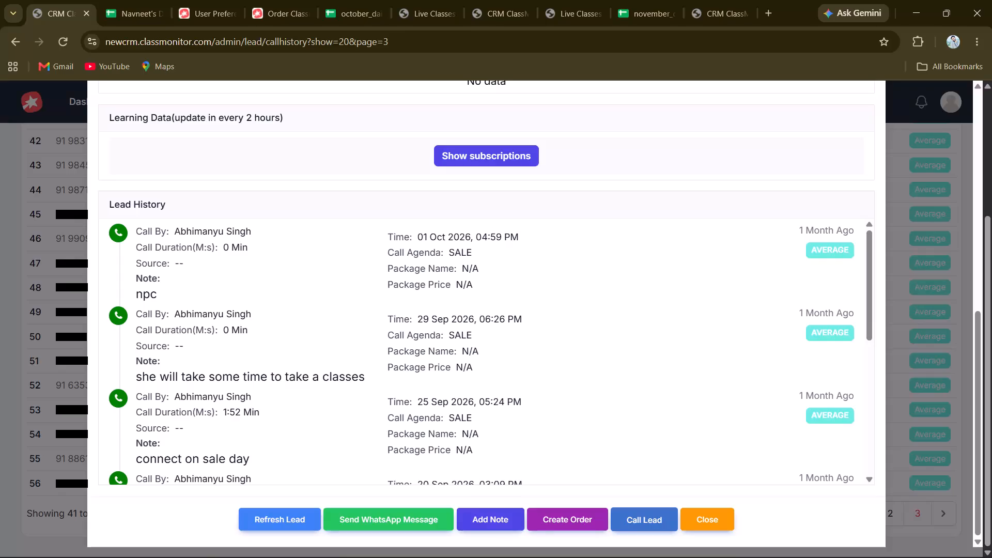
Look over the November daily revenue sheet, and switch to the CRM call history filtered to Nov 2, 2026.
{"action": "left_click", "coordinate": [649, 0]}
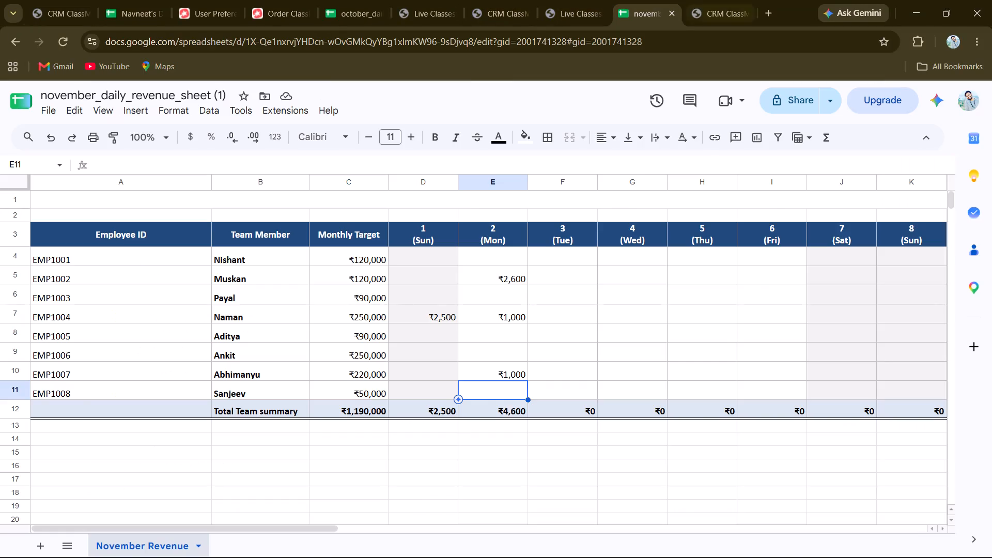
{"action": "left_click", "coordinate": [716, 16]}
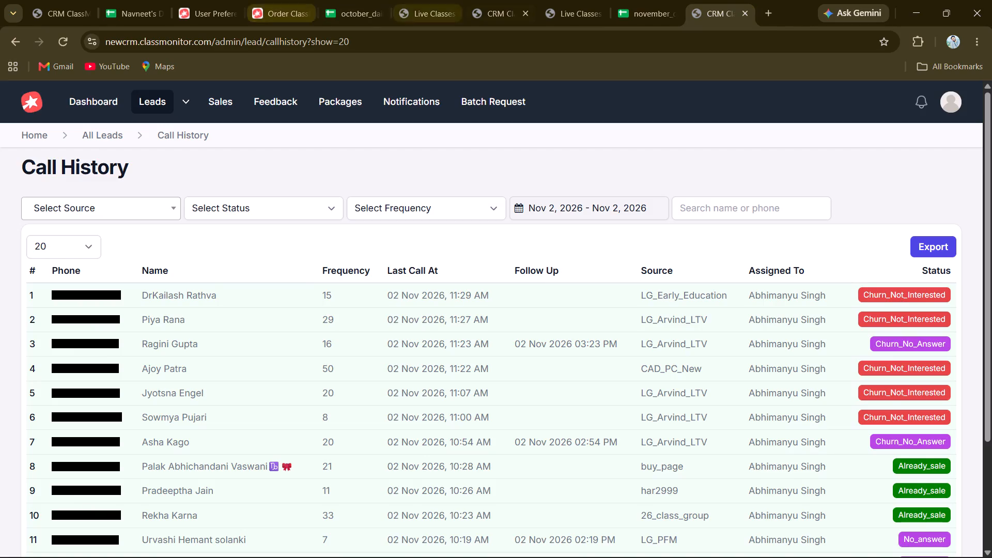
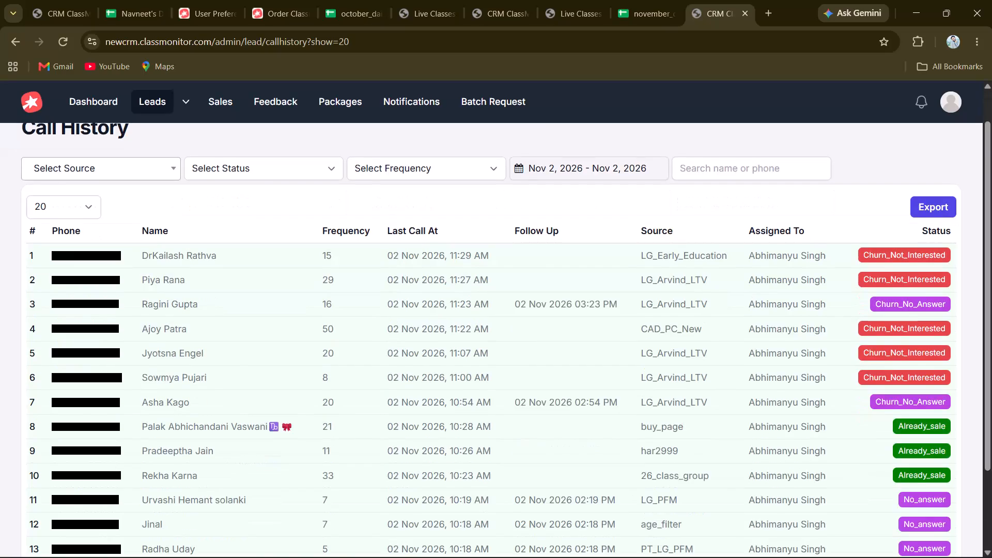
Switch from the call history to the My Leads list and look over the open leads.
{"action": "scroll", "coordinate": [515, 287], "scroll_direction": "up", "scroll_amount": 5}
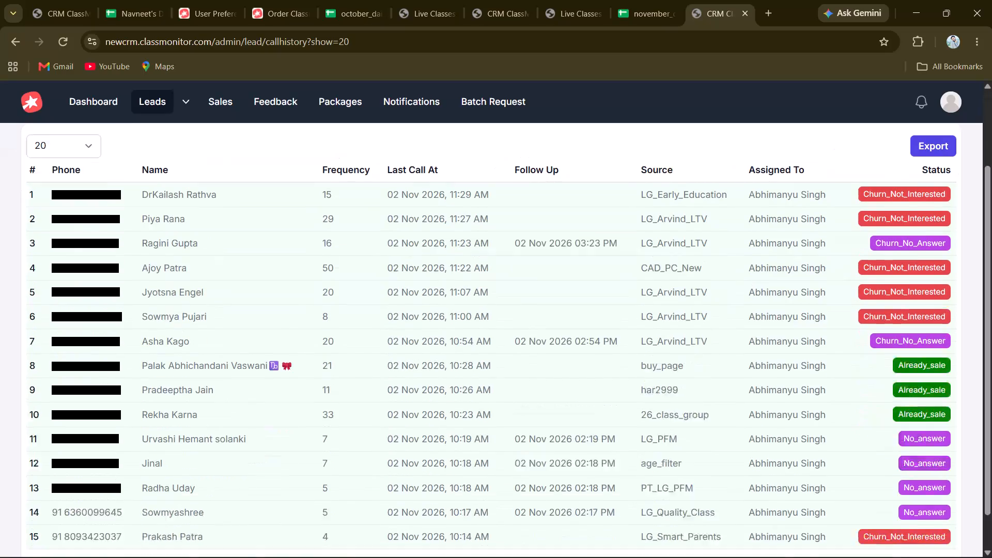
{"action": "scroll", "coordinate": [515, 287], "scroll_direction": "up", "scroll_amount": 4}
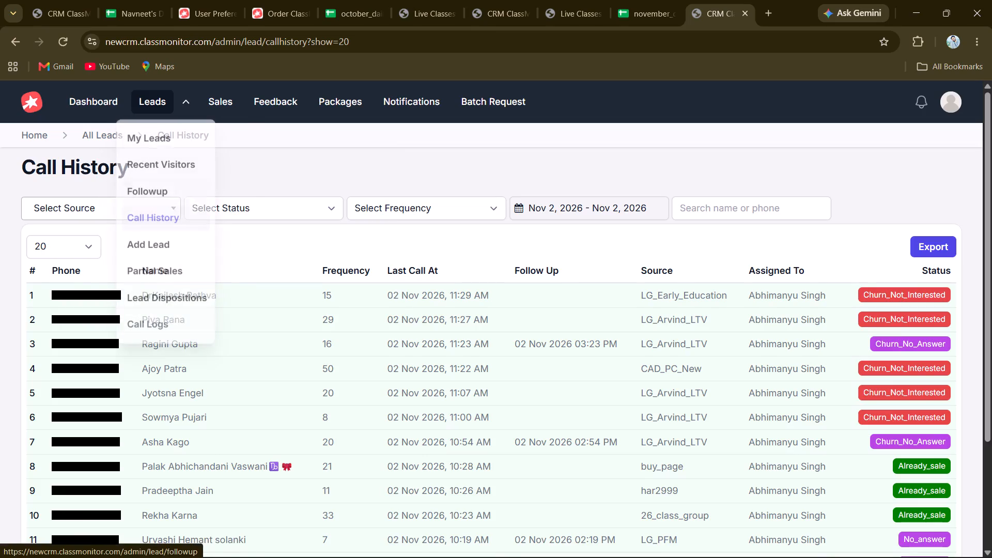
{"action": "left_click", "coordinate": [185, 133]}
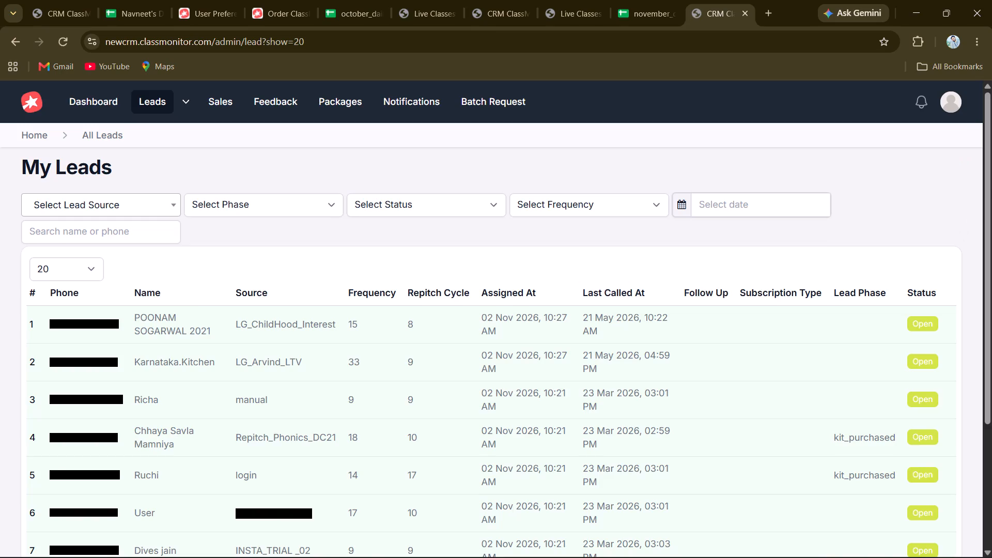
{"action": "scroll", "coordinate": [491, 333], "scroll_direction": "down", "scroll_amount": 9}
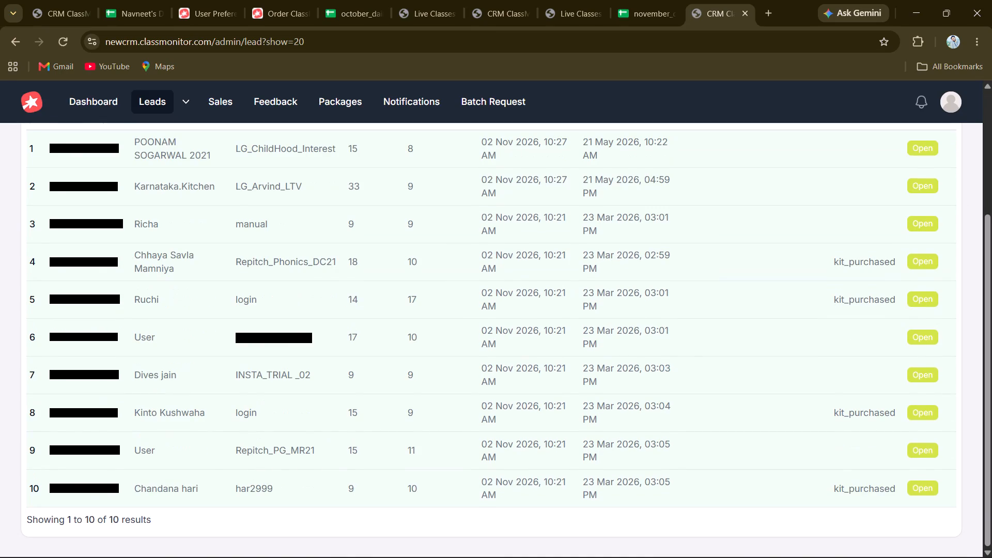
{"action": "scroll", "coordinate": [273, 344], "scroll_direction": "up", "scroll_amount": 7}
Open the first lead, from source LG_ChildHood_Interest, and review its details and lead history down to the oldest calls.
{"action": "left_click", "coordinate": [264, 329]}
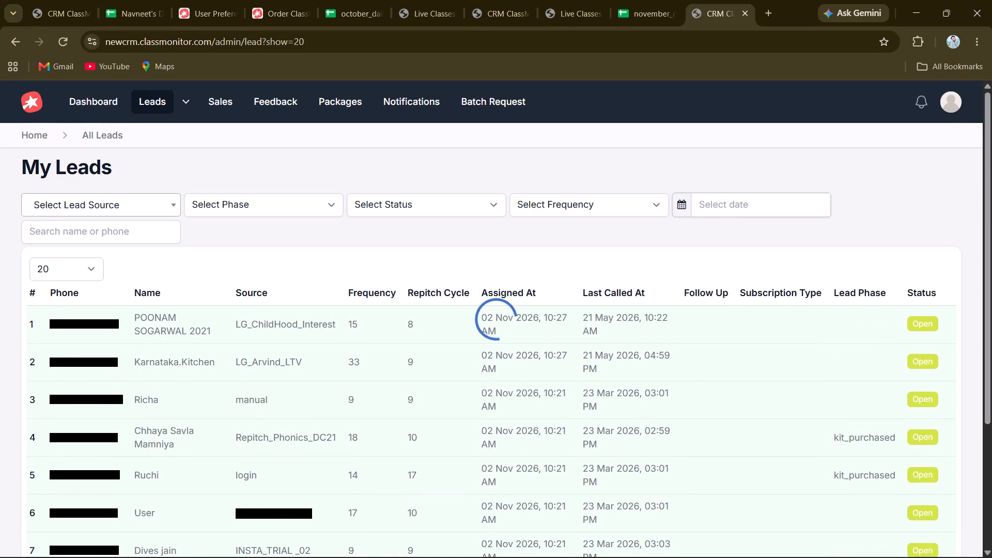
{"action": "scroll", "coordinate": [456, 384], "scroll_direction": "down", "scroll_amount": 4}
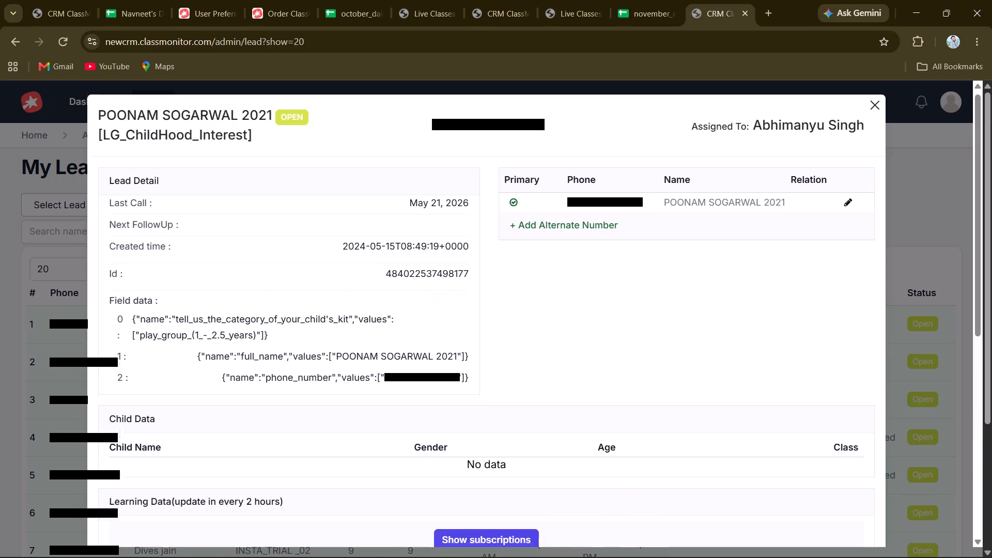
{"action": "scroll", "coordinate": [456, 384], "scroll_direction": "down", "scroll_amount": 6}
{"action": "scroll", "coordinate": [456, 384], "scroll_direction": "up", "scroll_amount": 7}
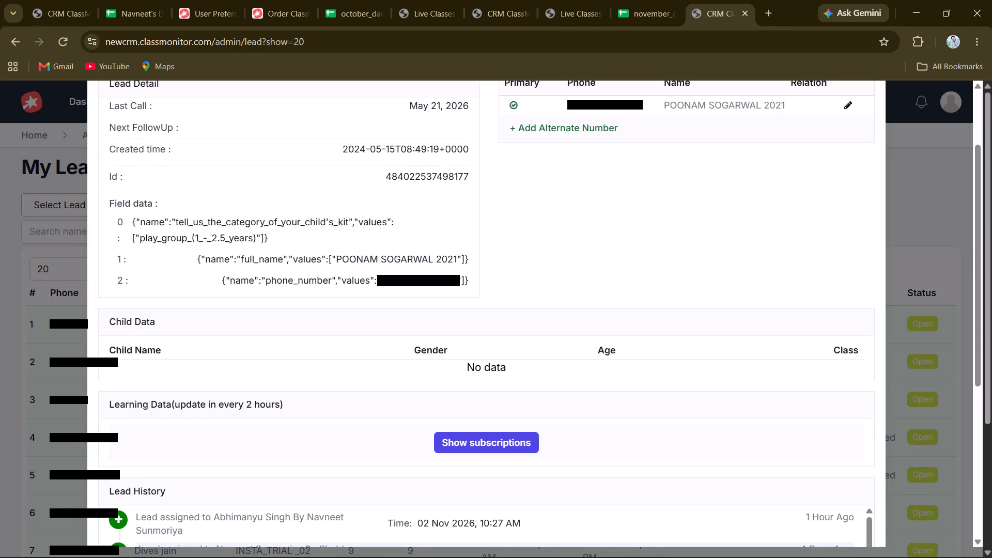
{"action": "scroll", "coordinate": [456, 384], "scroll_direction": "down", "scroll_amount": 10}
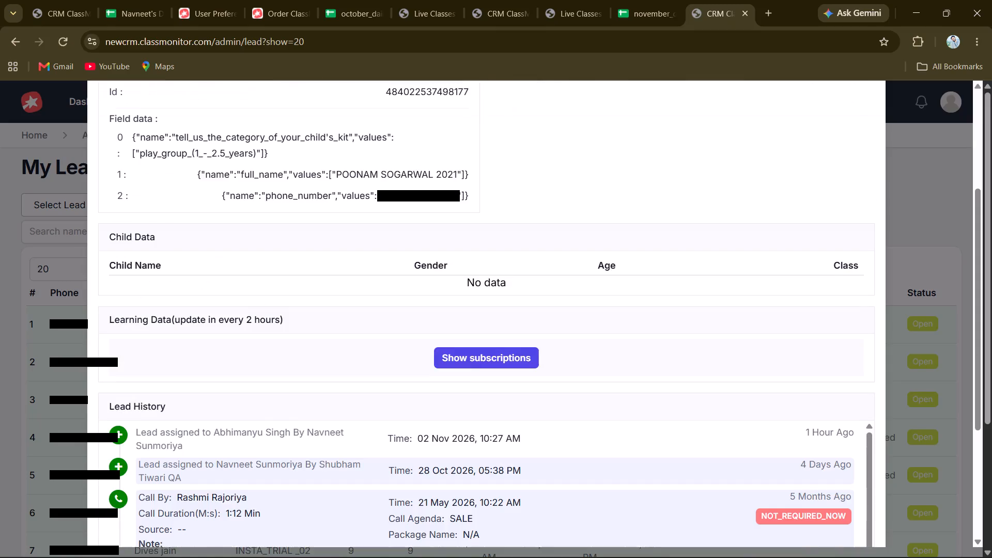
{"action": "scroll", "coordinate": [456, 384], "scroll_direction": "down", "scroll_amount": 8}
{"action": "scroll", "coordinate": [456, 384], "scroll_direction": "up", "scroll_amount": 15}
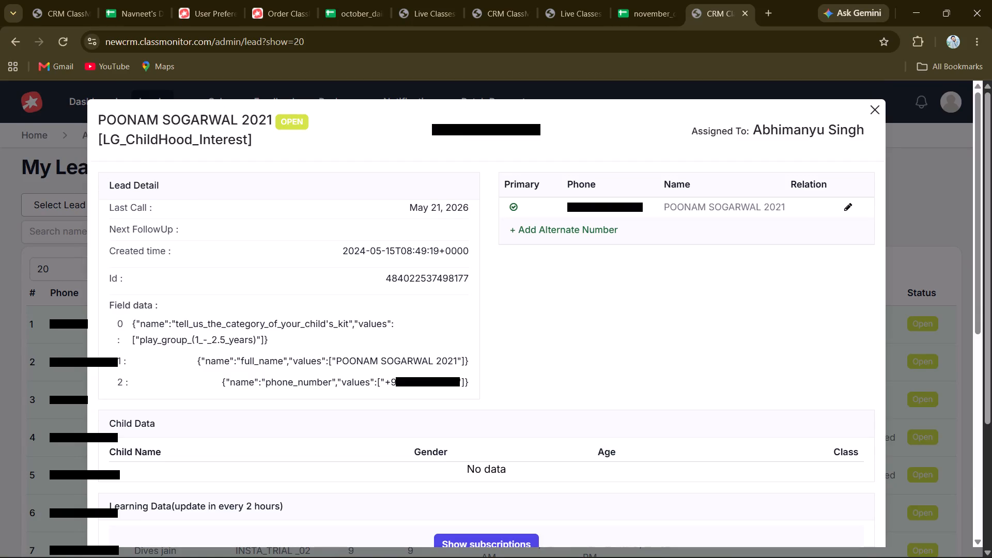
{"action": "scroll", "coordinate": [456, 384], "scroll_direction": "down", "scroll_amount": 4}
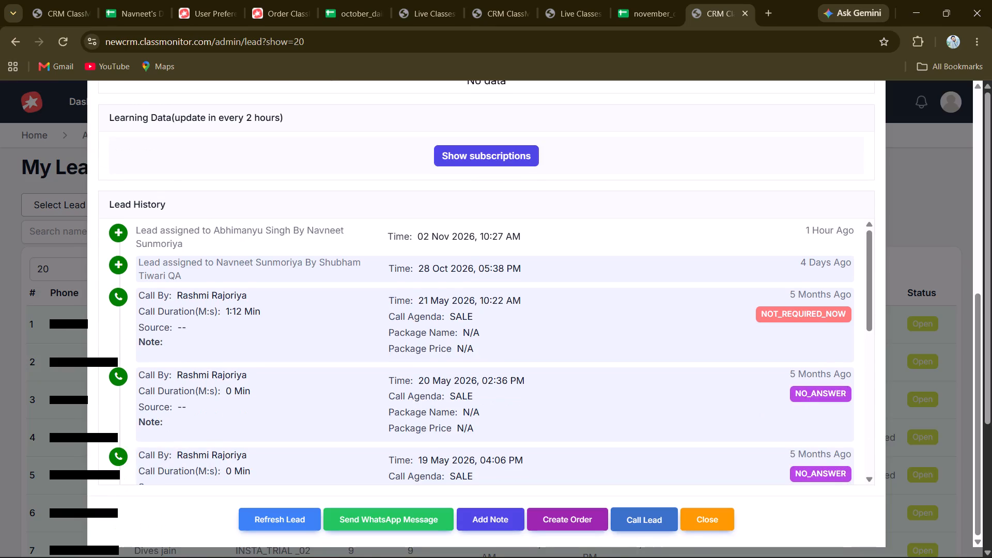
{"action": "scroll", "coordinate": [535, 393], "scroll_direction": "down", "scroll_amount": 4}
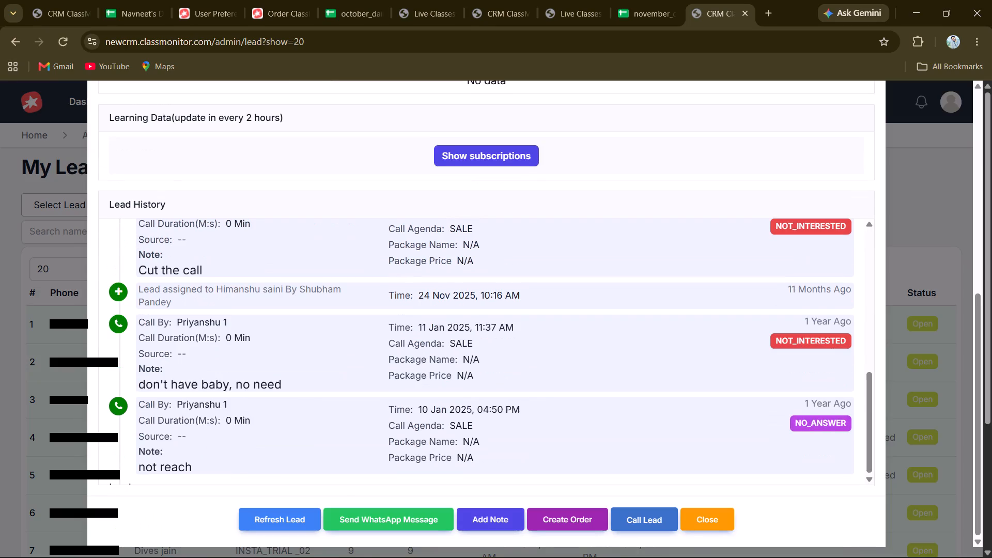
{"action": "scroll", "coordinate": [535, 393], "scroll_direction": "up", "scroll_amount": 15}
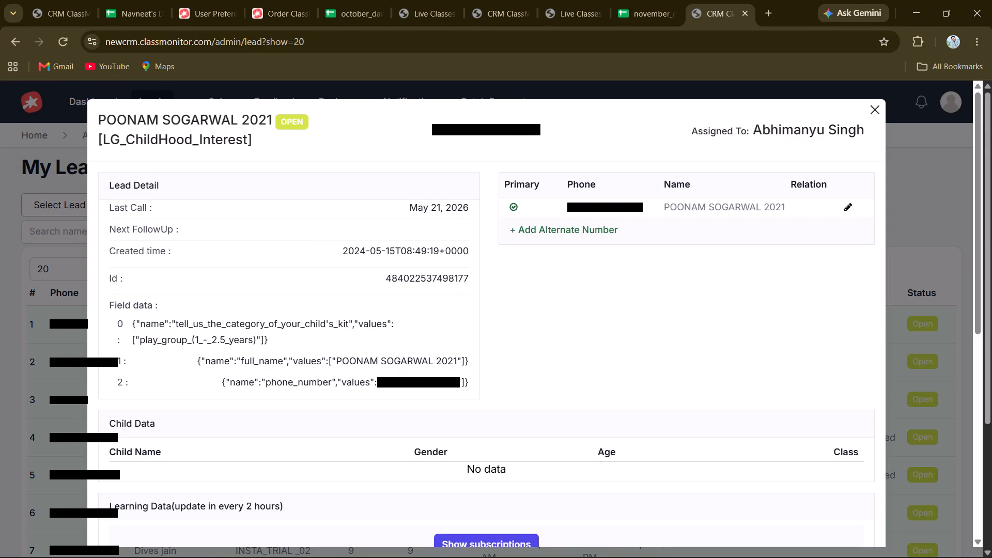
{"action": "scroll", "coordinate": [581, 405], "scroll_direction": "down", "scroll_amount": 6}
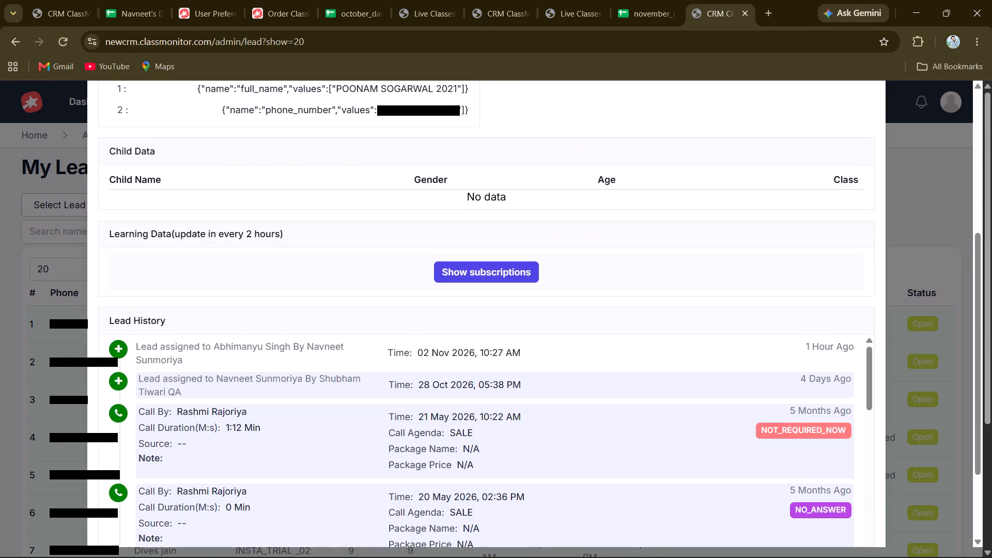
Log a 25-second call on the LG_ChildHood_Interest lead with status CHURN_NOT_INTERESTED and note "not looking now", save it and close the lead.
{"action": "left_click", "coordinate": [656, 513]}
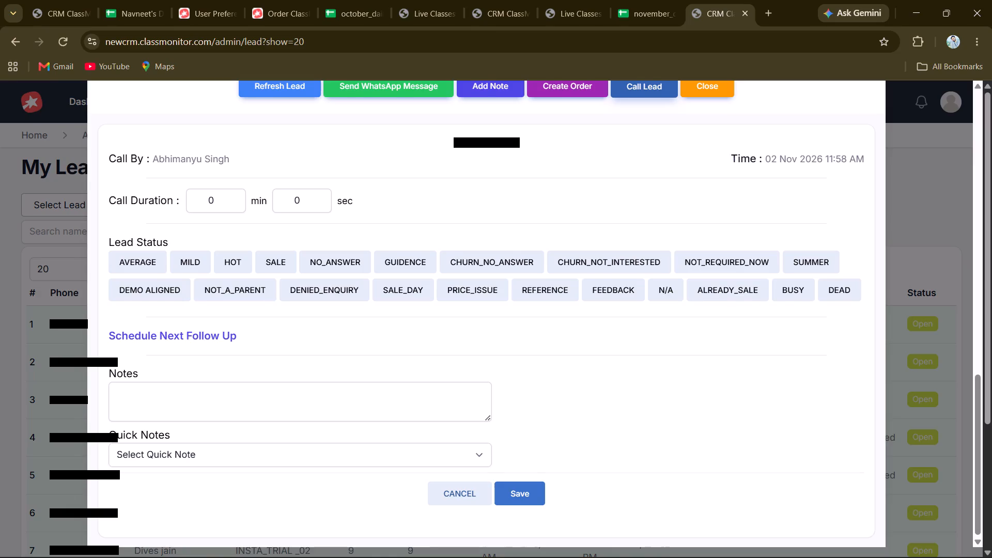
{"action": "scroll", "coordinate": [333, 318], "scroll_direction": "up", "scroll_amount": 12}
{"action": "scroll", "coordinate": [333, 318], "scroll_direction": "down", "scroll_amount": 9}
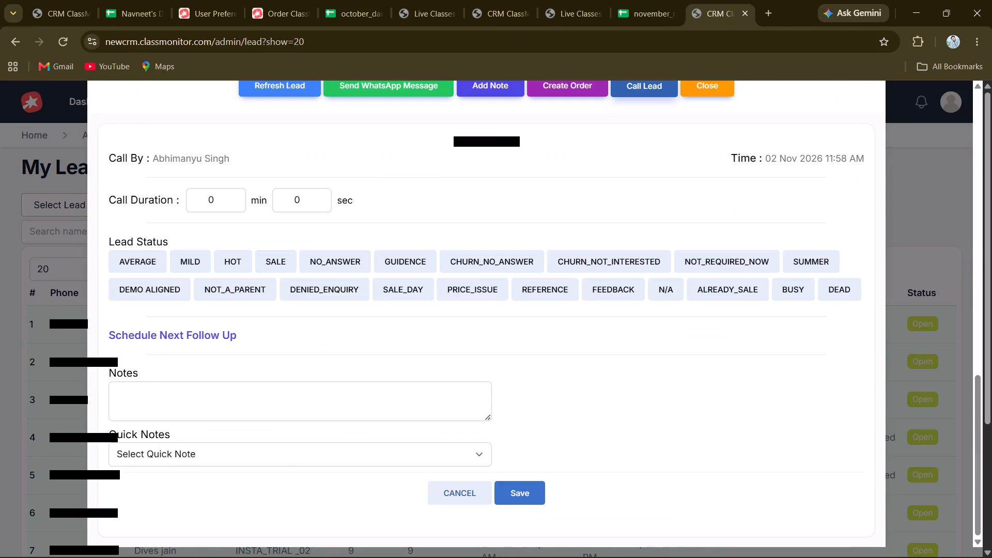
{"action": "left_click", "coordinate": [589, 263]}
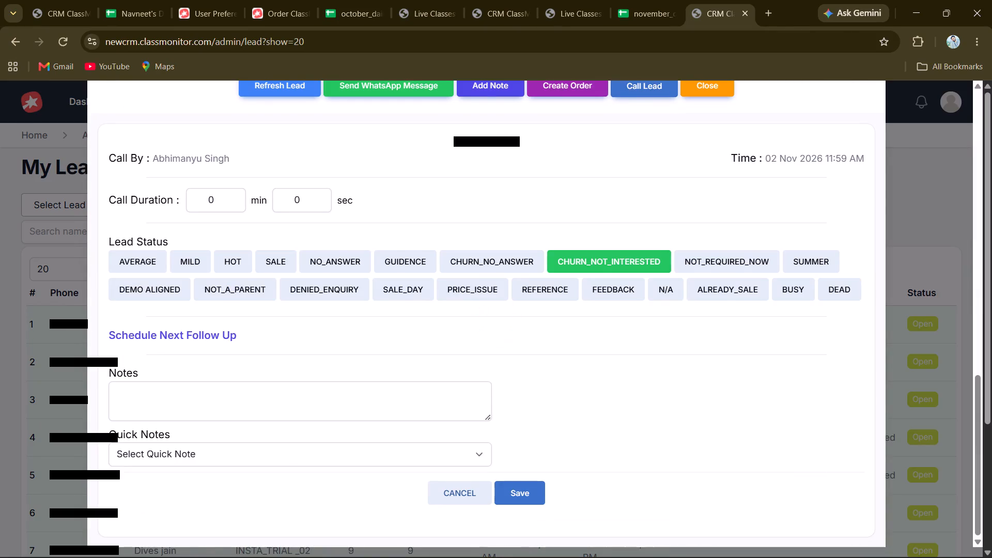
{"action": "scroll", "coordinate": [252, 396], "scroll_direction": "up", "scroll_amount": 15}
{"action": "scroll", "coordinate": [252, 396], "scroll_direction": "down", "scroll_amount": 11}
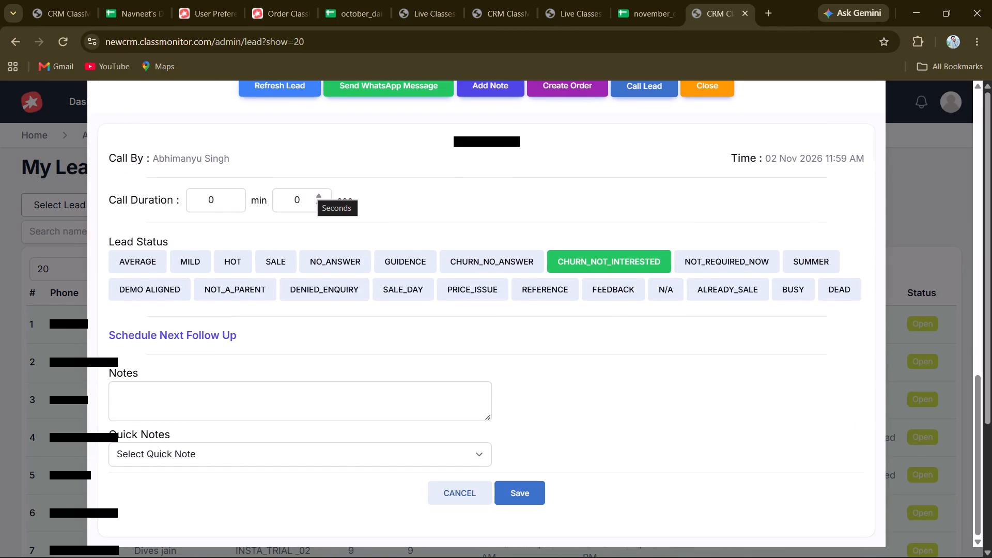
{"action": "scroll", "coordinate": [421, 236], "scroll_direction": "up", "scroll_amount": 15}
{"action": "scroll", "coordinate": [421, 236], "scroll_direction": "down", "scroll_amount": 8}
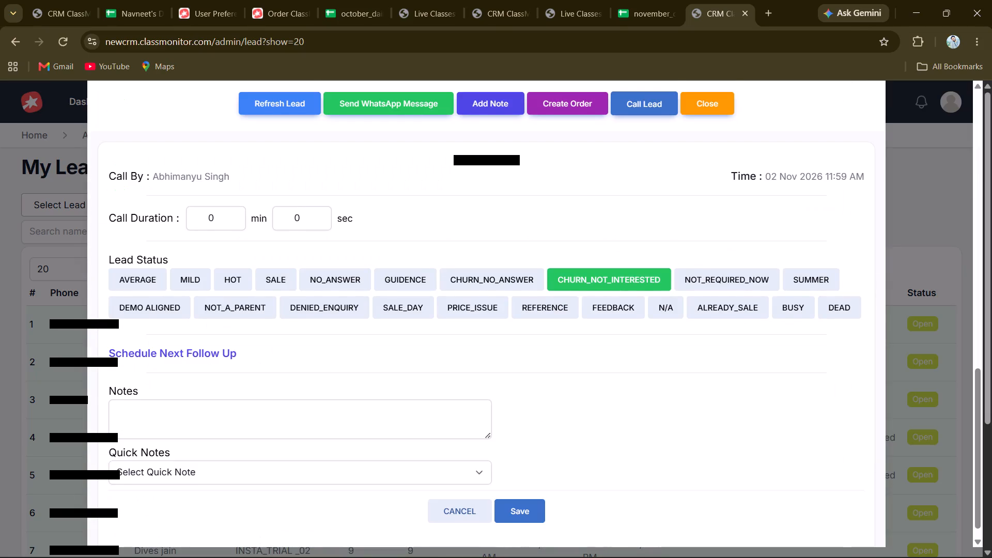
{"action": "left_click", "coordinate": [305, 414]}
{"action": "type", "text": "not looking now"}
{"action": "key", "text": "space"}
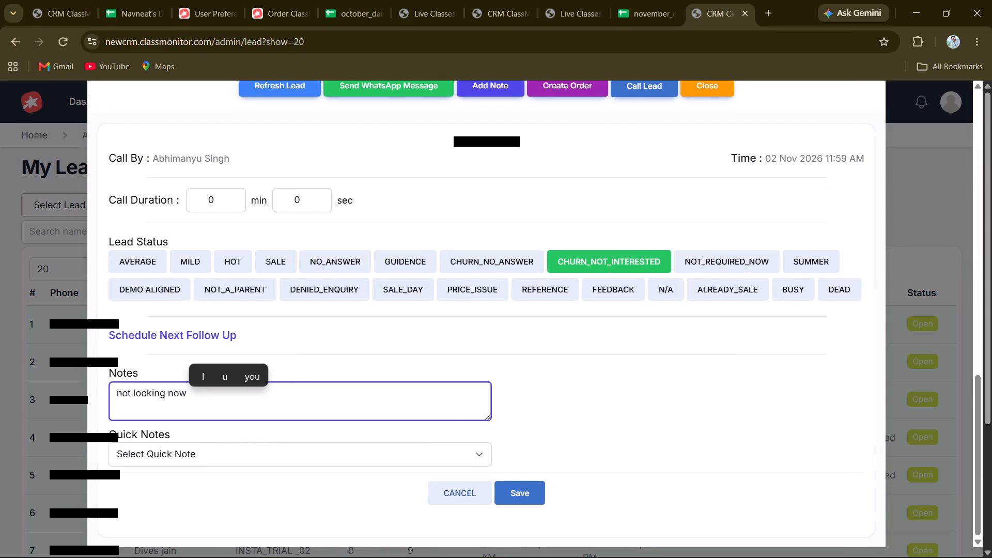
{"action": "left_click", "coordinate": [303, 194]}
{"action": "key", "text": "BackSpace"}
{"action": "type", "text": "25"}
{"action": "left_click", "coordinate": [517, 501]}
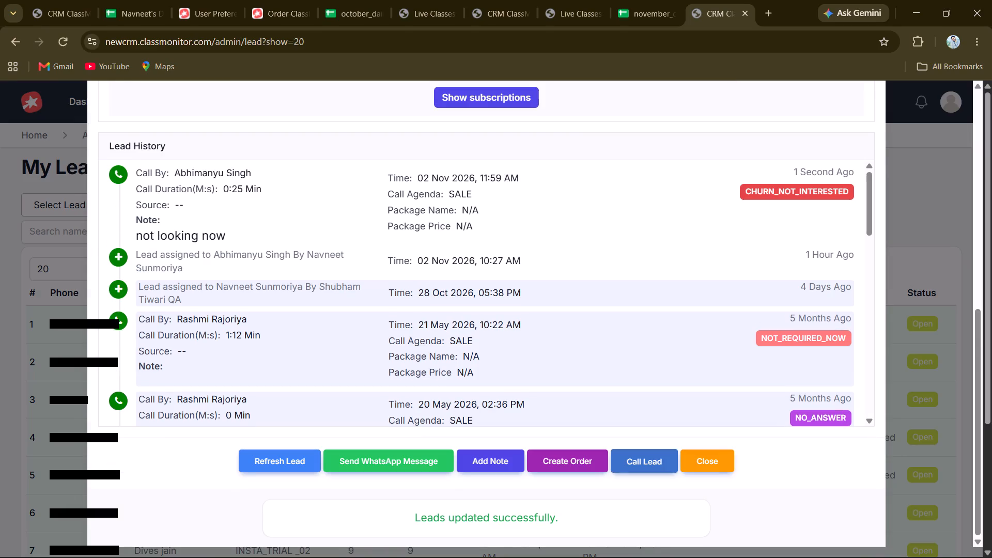
{"action": "left_click", "coordinate": [718, 458]}
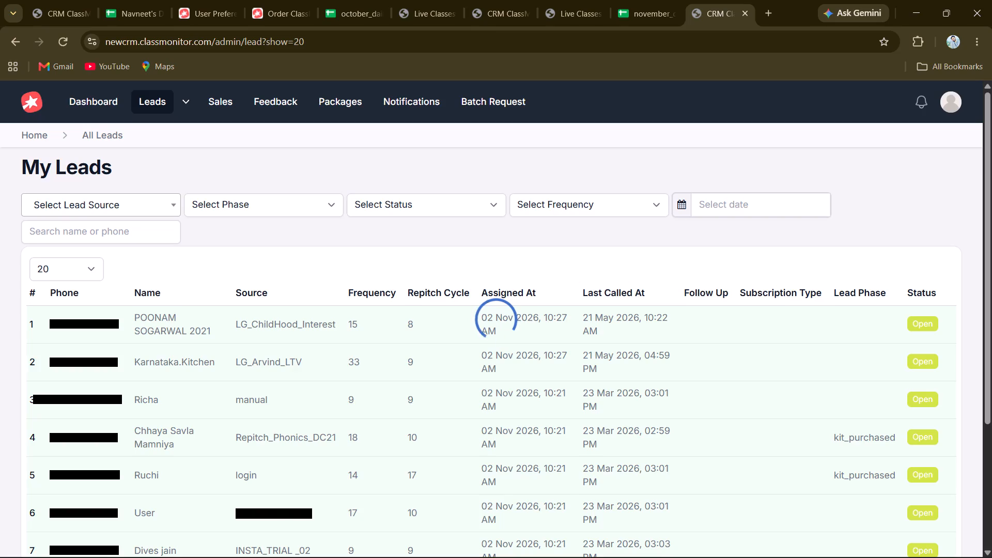
Open the Karnataka.Kitchen lead from source LG_Arvind_LTV and review its details and past call history.
{"action": "scroll", "coordinate": [540, 448], "scroll_direction": "down", "scroll_amount": 7}
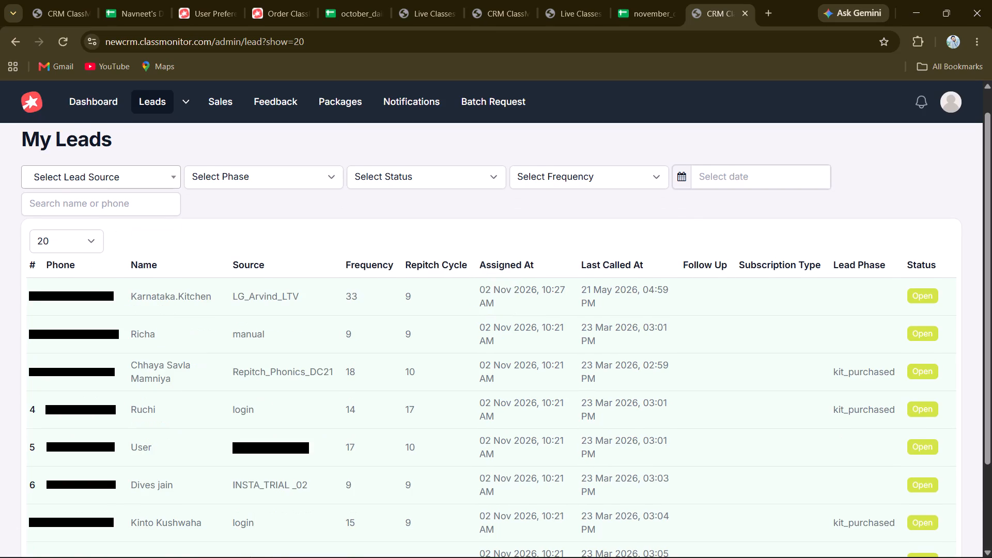
{"action": "left_click", "coordinate": [320, 197]}
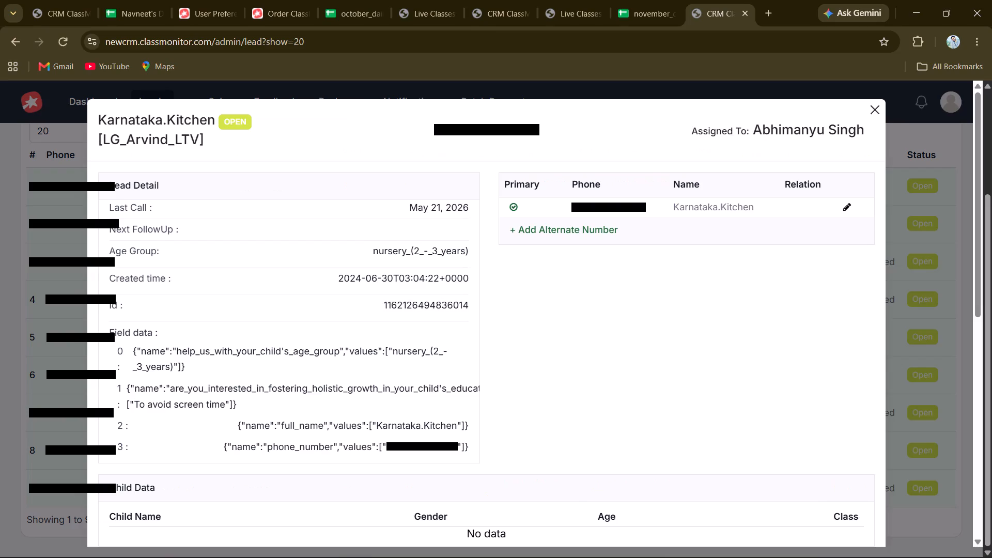
{"action": "scroll", "coordinate": [466, 297], "scroll_direction": "down", "scroll_amount": 11}
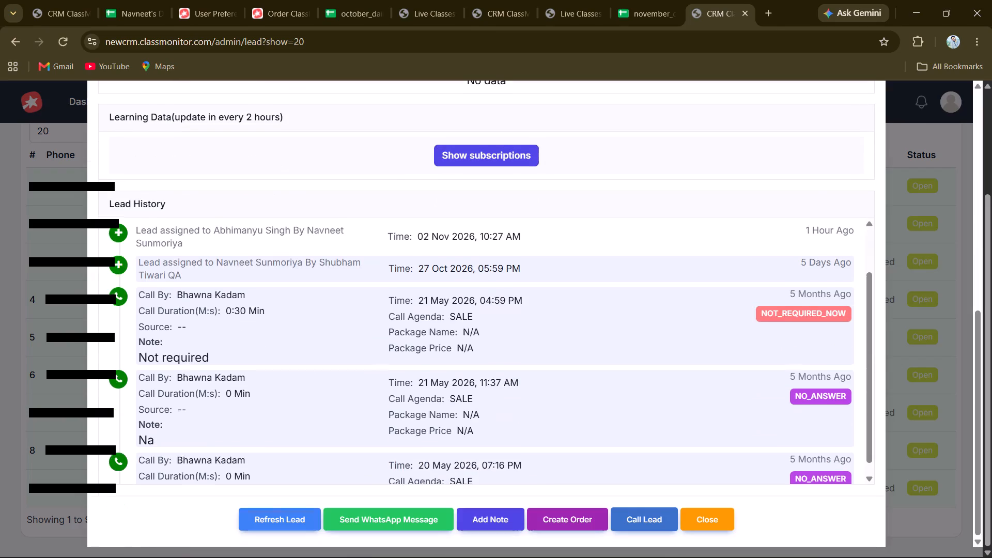
{"action": "scroll", "coordinate": [466, 297], "scroll_direction": "down", "scroll_amount": 4}
{"action": "scroll", "coordinate": [466, 297], "scroll_direction": "up", "scroll_amount": 14}
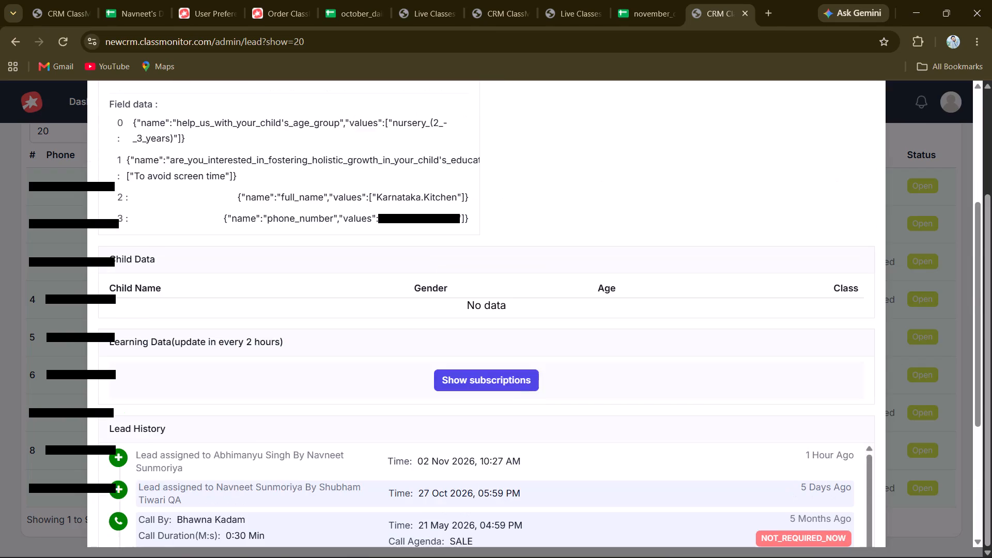
{"action": "scroll", "coordinate": [466, 297], "scroll_direction": "down", "scroll_amount": 8}
{"action": "scroll", "coordinate": [586, 316], "scroll_direction": "down", "scroll_amount": 8}
{"action": "scroll", "coordinate": [586, 316], "scroll_direction": "up", "scroll_amount": 17}
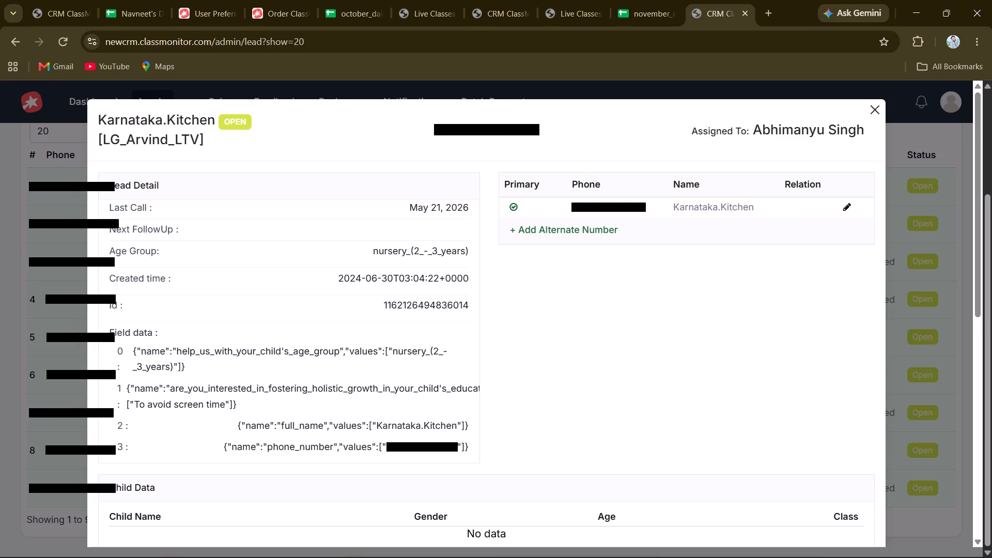
{"action": "scroll", "coordinate": [586, 316], "scroll_direction": "down", "scroll_amount": 5}
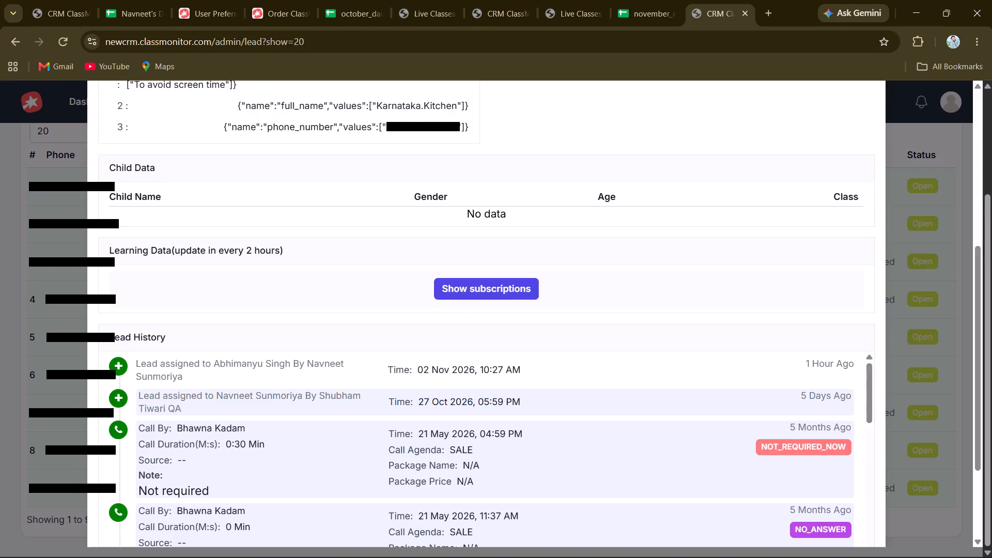
{"action": "scroll", "coordinate": [586, 316], "scroll_direction": "up", "scroll_amount": 10}
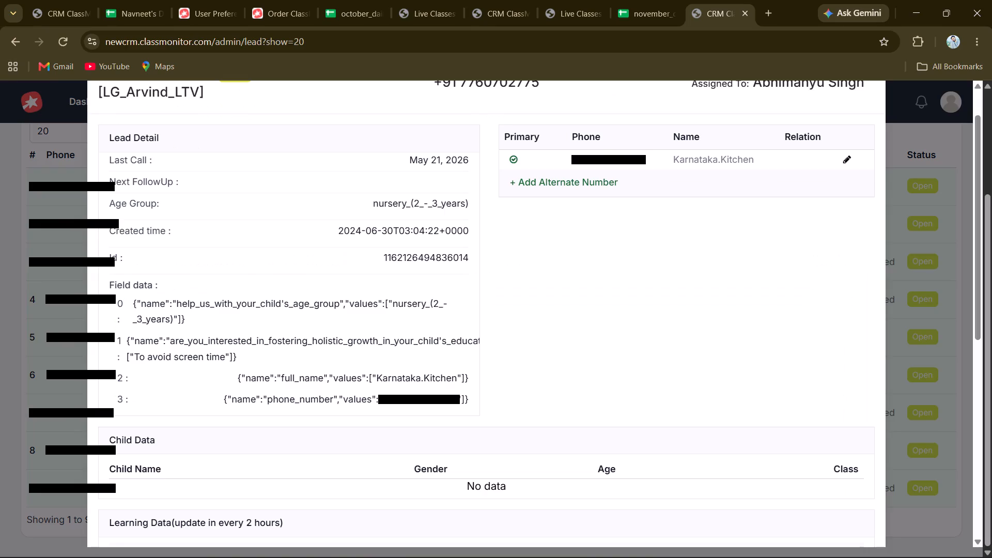
{"action": "scroll", "coordinate": [586, 316], "scroll_direction": "down", "scroll_amount": 10}
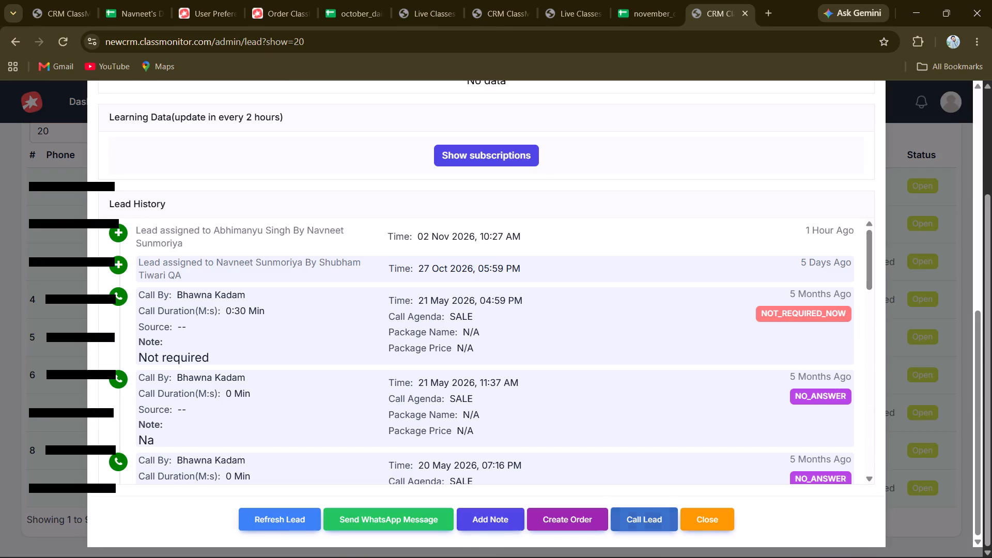
Start a call log for the Karnataka.Kitchen lead.
{"action": "left_click", "coordinate": [635, 517]}
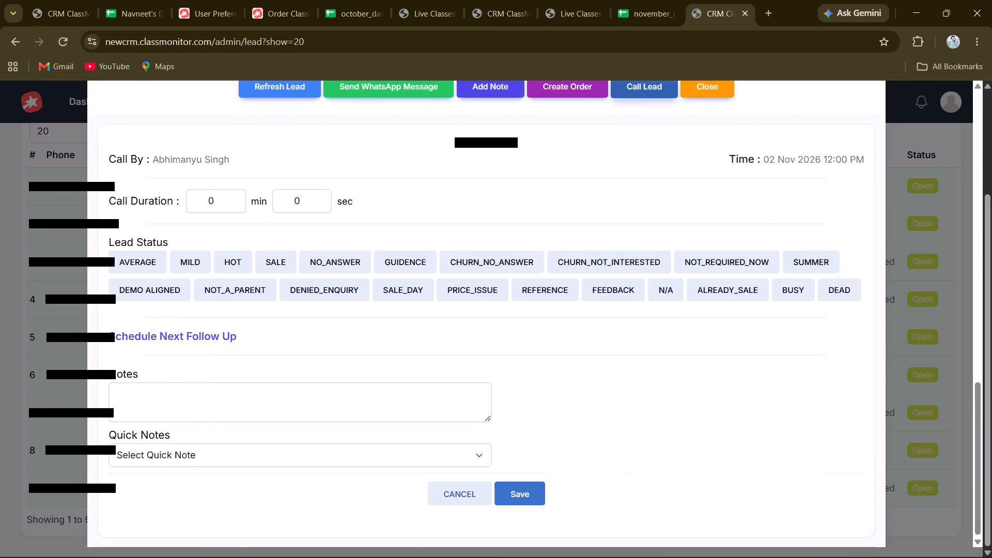
{"action": "scroll", "coordinate": [466, 360], "scroll_direction": "up", "scroll_amount": 9}
{"action": "scroll", "coordinate": [466, 360], "scroll_direction": "down", "scroll_amount": 10}
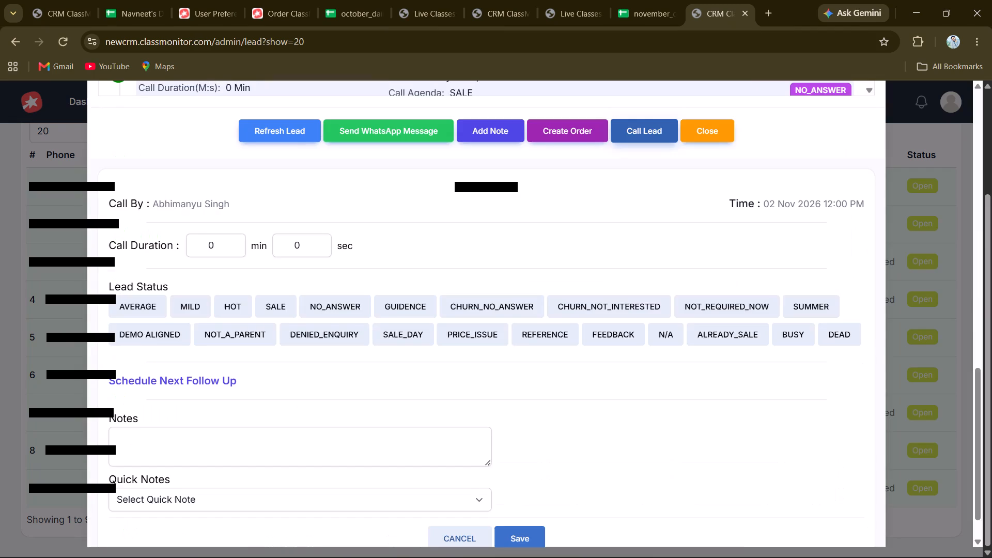
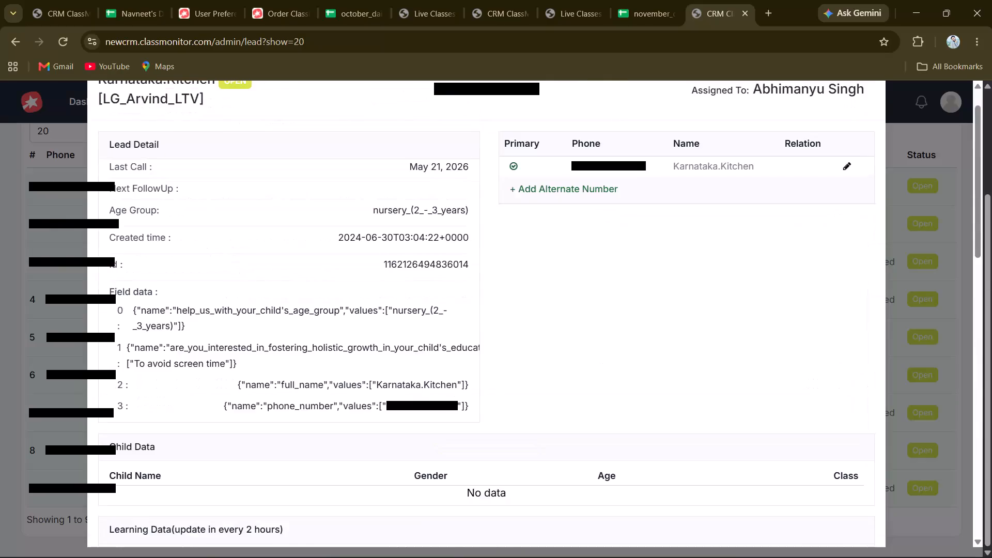
Log the Karnataka.Kitchen call as 35 seconds, status CHURN_NOT_INTERESTED and note "not looking now", save it and close the lead.
{"action": "scroll", "coordinate": [432, 148], "scroll_direction": "down", "scroll_amount": 14}
{"action": "scroll", "coordinate": [416, 259], "scroll_direction": "up", "scroll_amount": 12}
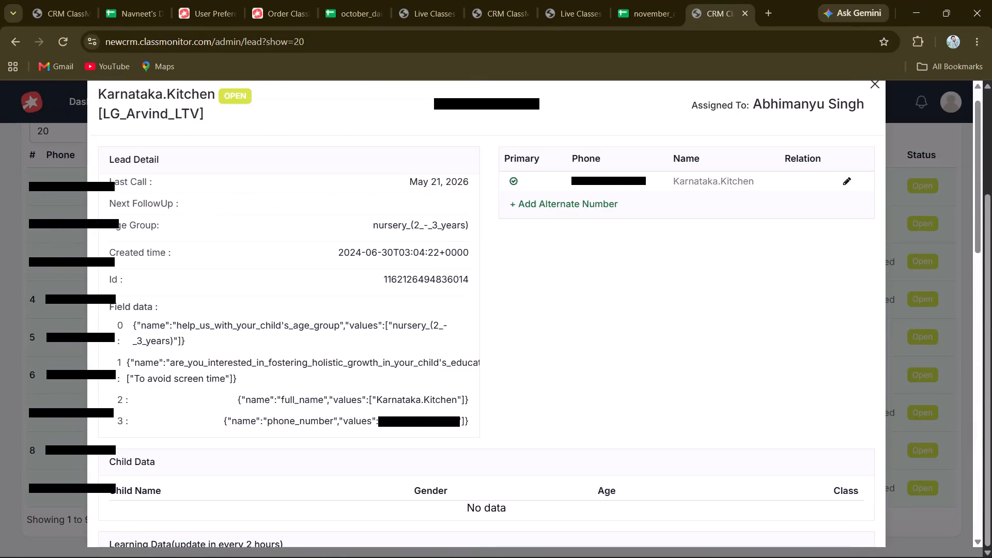
{"action": "scroll", "coordinate": [416, 259], "scroll_direction": "down", "scroll_amount": 6}
{"action": "scroll", "coordinate": [416, 259], "scroll_direction": "down", "scroll_amount": 17}
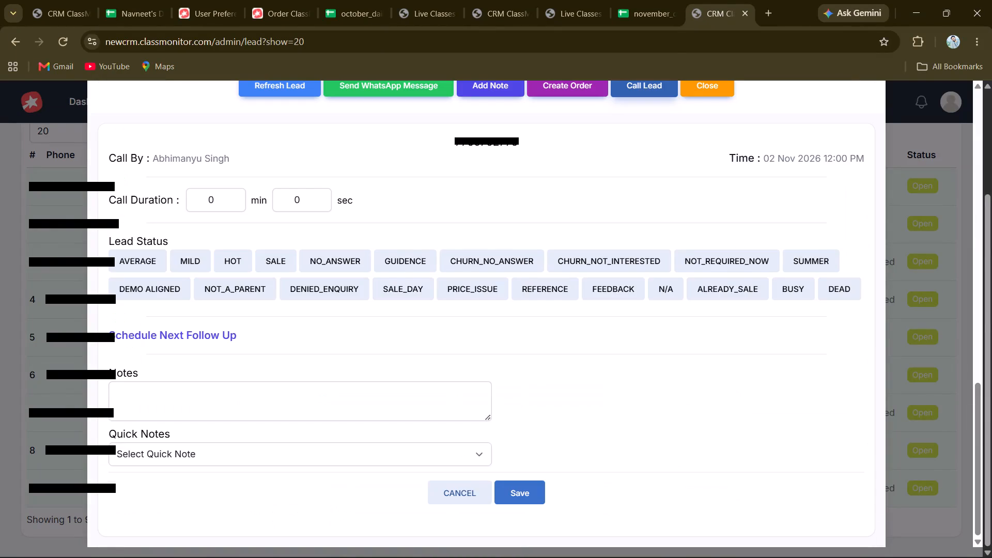
{"action": "left_click", "coordinate": [612, 262]}
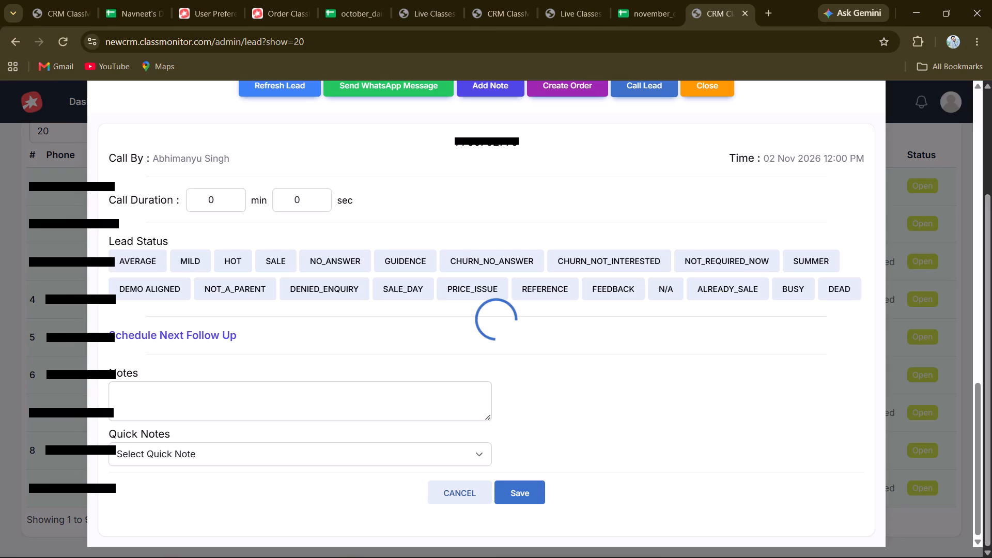
{"action": "left_click", "coordinate": [312, 205]}
{"action": "key", "text": "BackSpace"}
{"action": "type", "text": "35"}
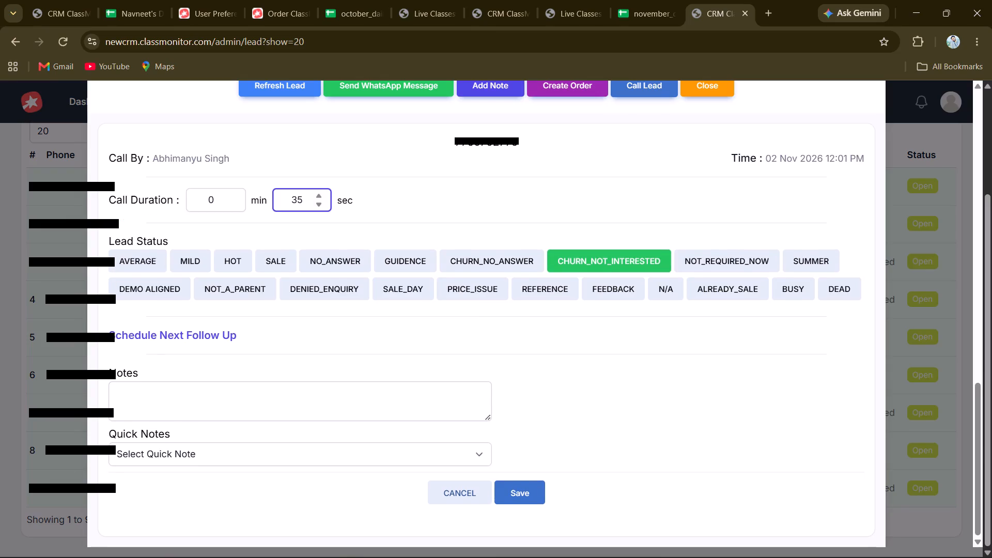
{"action": "left_click", "coordinate": [309, 387]}
{"action": "type", "text": "not lookinf =="}
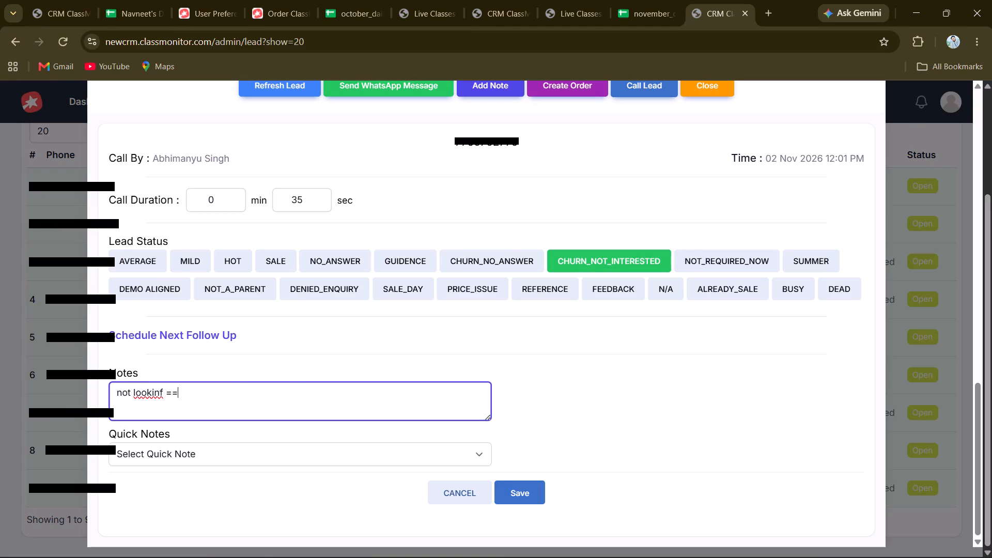
{"action": "key", "text": "BackSpace"}
{"action": "key", "text": "BackSpace"}
{"action": "key", "text": "BackSpace"}
{"action": "key", "text": "BackSpace"}
{"action": "type", "text": "g now"}
{"action": "key", "text": "space"}
{"action": "left_click", "coordinate": [520, 494]}
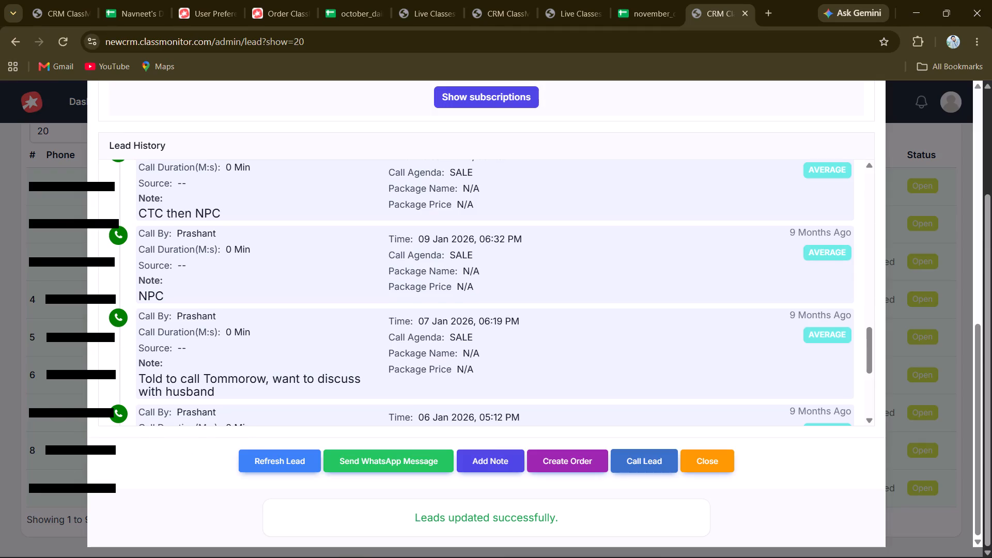
{"action": "left_click", "coordinate": [706, 461]}
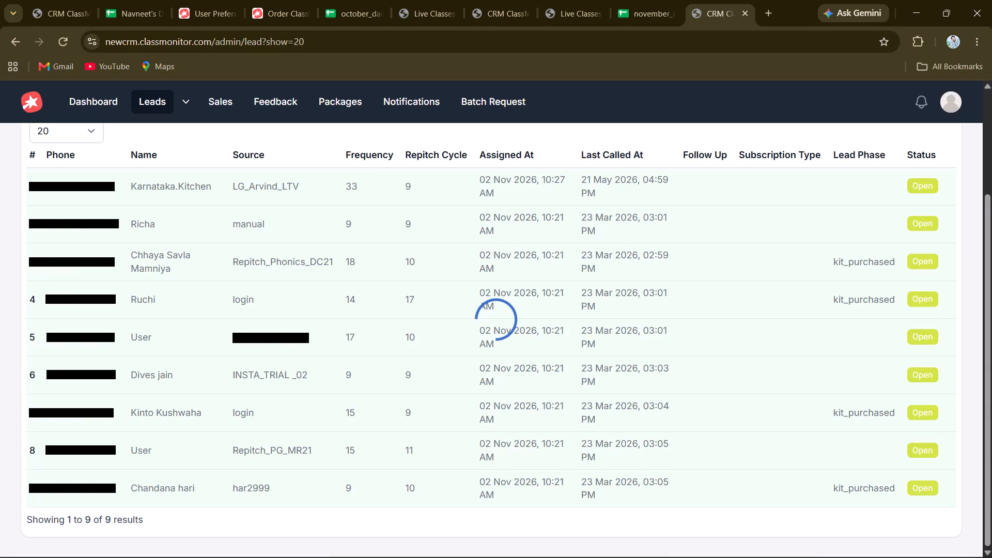
Open the lead from source manual and review its details and past call history.
{"action": "left_click", "coordinate": [278, 230]}
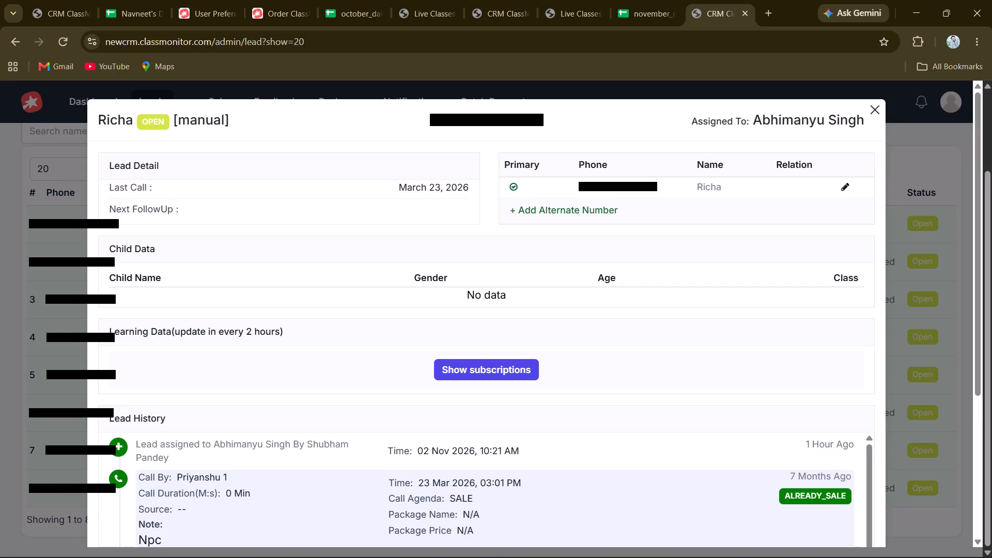
{"action": "scroll", "coordinate": [278, 230], "scroll_direction": "down", "scroll_amount": 9}
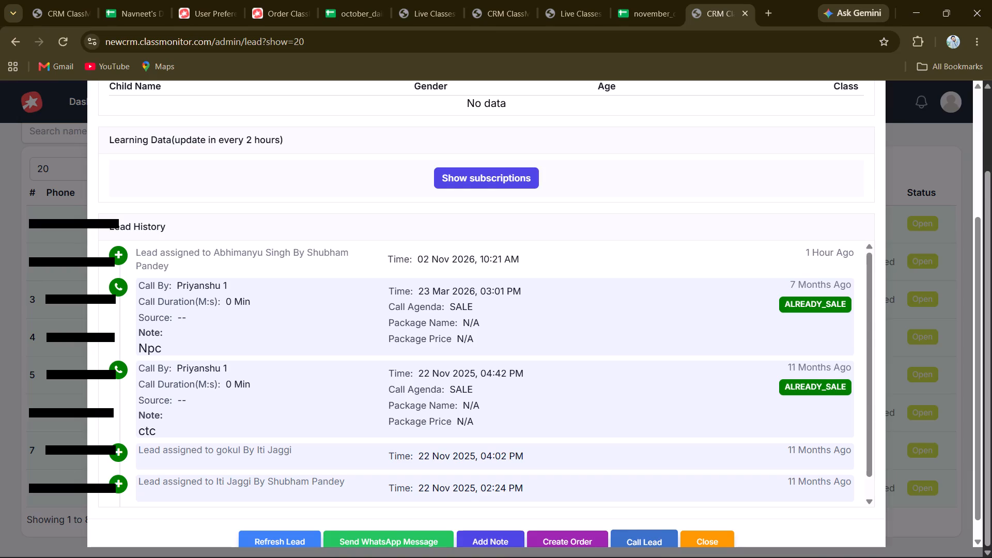
{"action": "scroll", "coordinate": [248, 261], "scroll_direction": "up", "scroll_amount": 7}
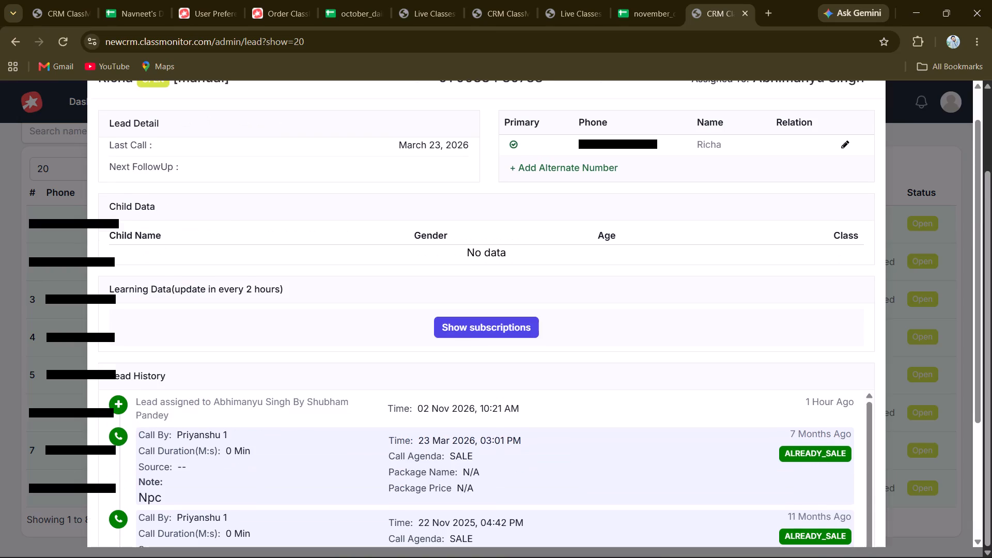
{"action": "scroll", "coordinate": [248, 261], "scroll_direction": "down", "scroll_amount": 7}
{"action": "scroll", "coordinate": [288, 290], "scroll_direction": "down", "scroll_amount": 5}
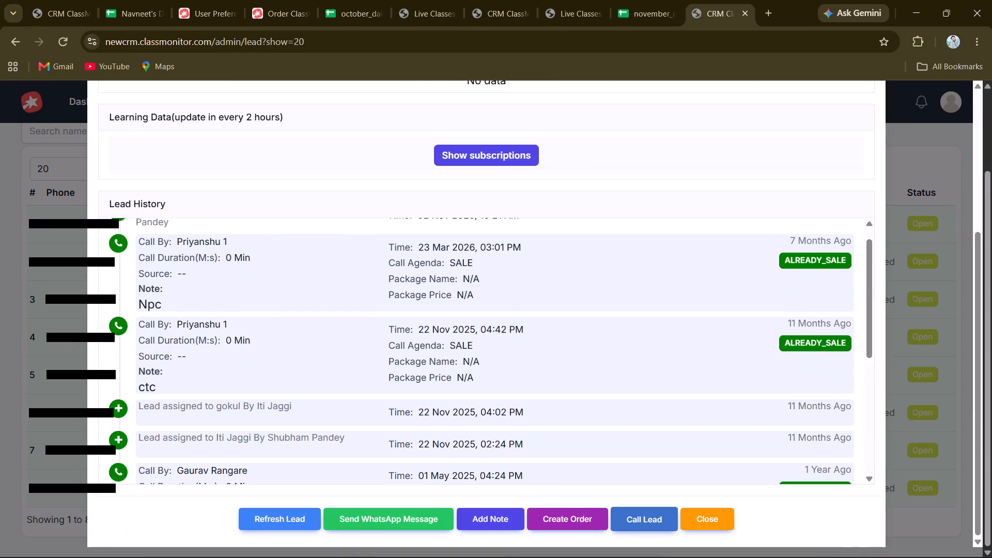
{"action": "scroll", "coordinate": [288, 290], "scroll_direction": "down", "scroll_amount": 7}
{"action": "scroll", "coordinate": [288, 290], "scroll_direction": "up", "scroll_amount": 14}
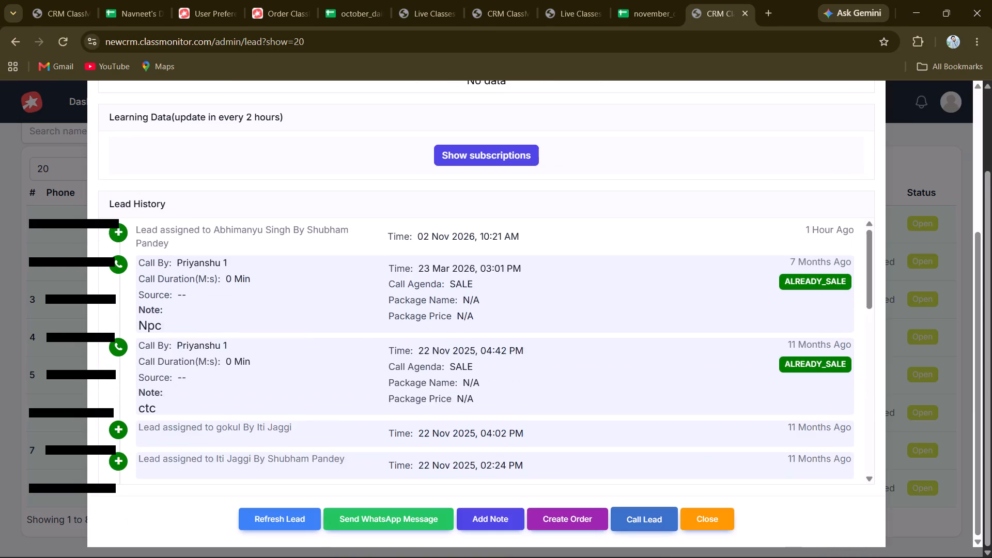
{"action": "scroll", "coordinate": [288, 290], "scroll_direction": "up", "scroll_amount": 11}
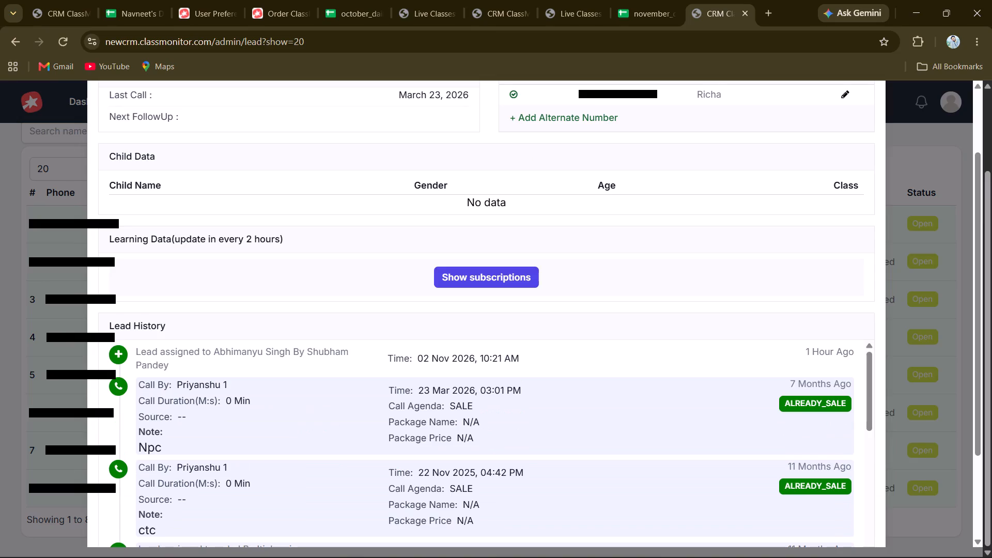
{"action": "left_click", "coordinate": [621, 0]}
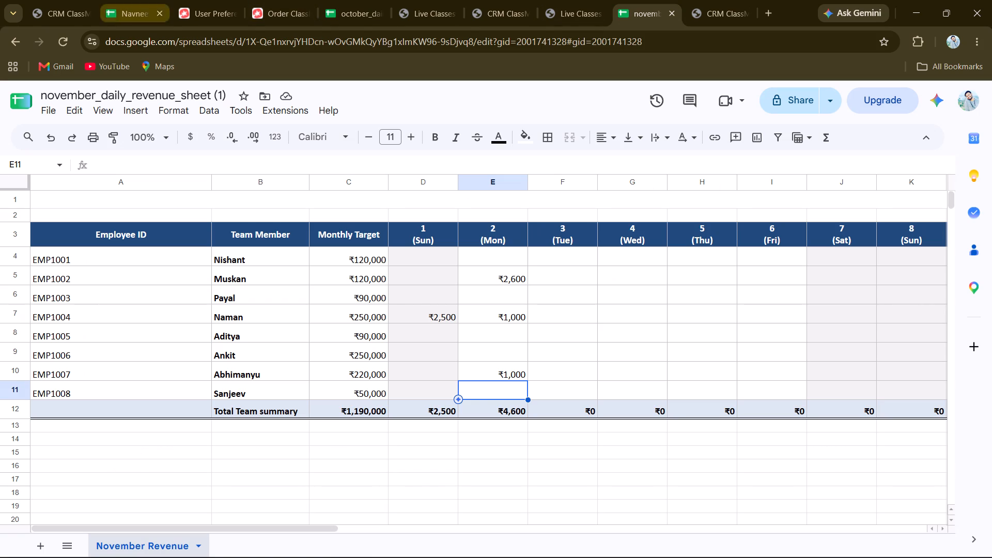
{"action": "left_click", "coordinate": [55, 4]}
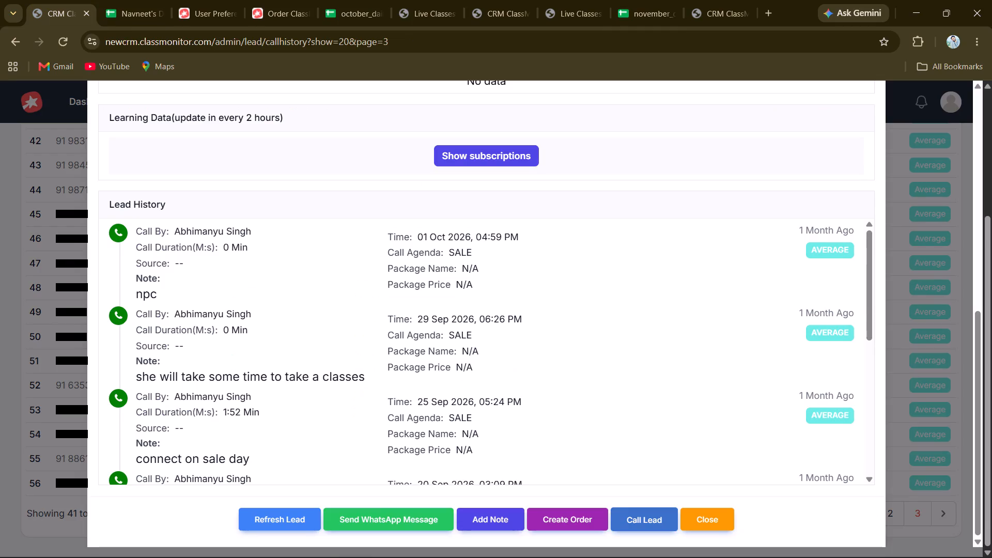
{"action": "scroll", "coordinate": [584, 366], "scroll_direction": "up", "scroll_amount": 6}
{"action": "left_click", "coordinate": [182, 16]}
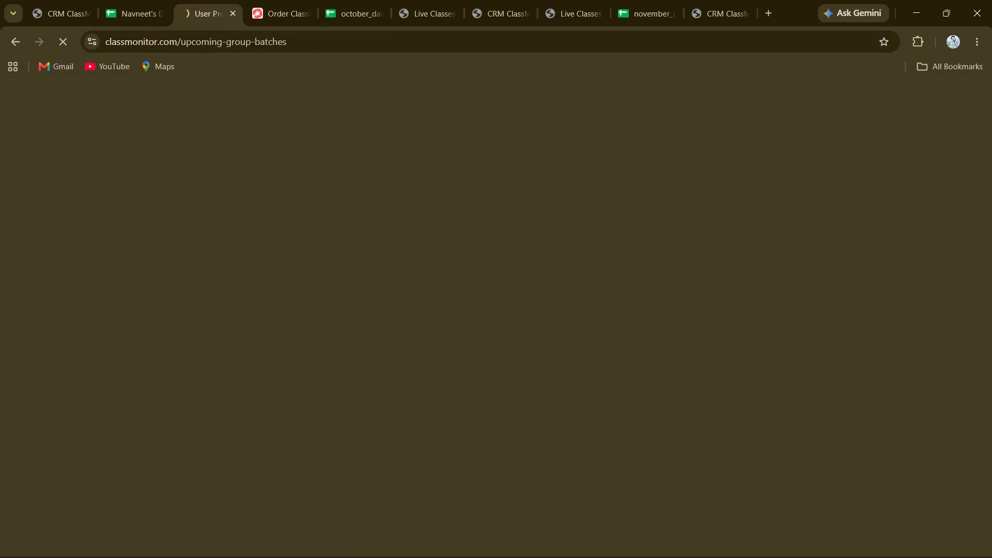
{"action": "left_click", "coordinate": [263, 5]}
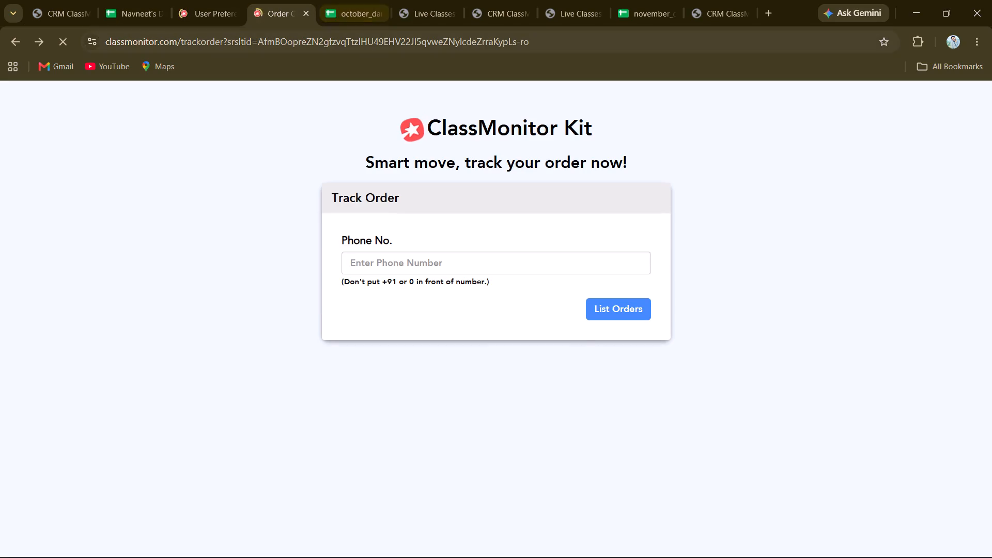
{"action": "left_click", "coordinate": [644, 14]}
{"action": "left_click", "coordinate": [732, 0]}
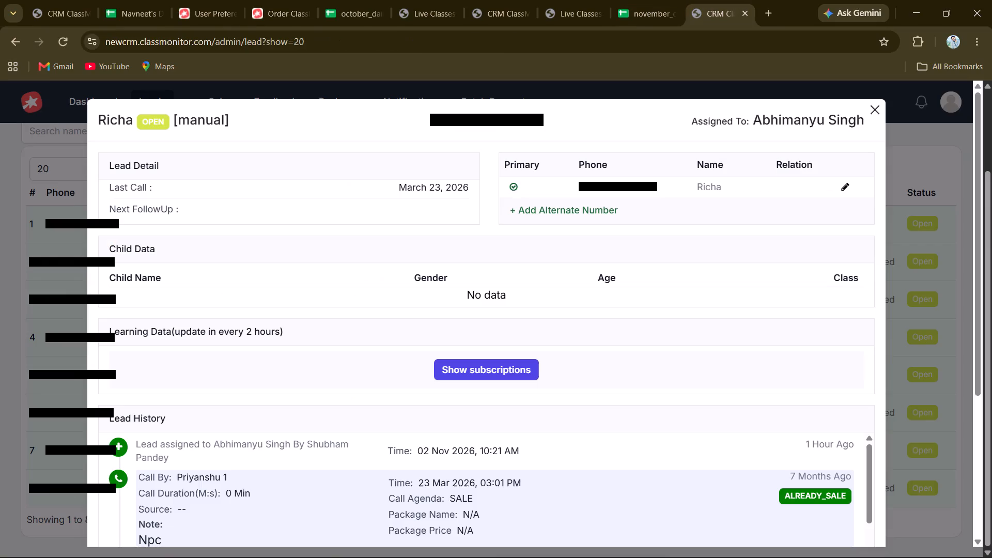
Log a 25-second call on the manual-source lead with status ALREADY_SALE and note "no need", save it and close the lead.
{"action": "scroll", "coordinate": [552, 160], "scroll_direction": "down", "scroll_amount": 10}
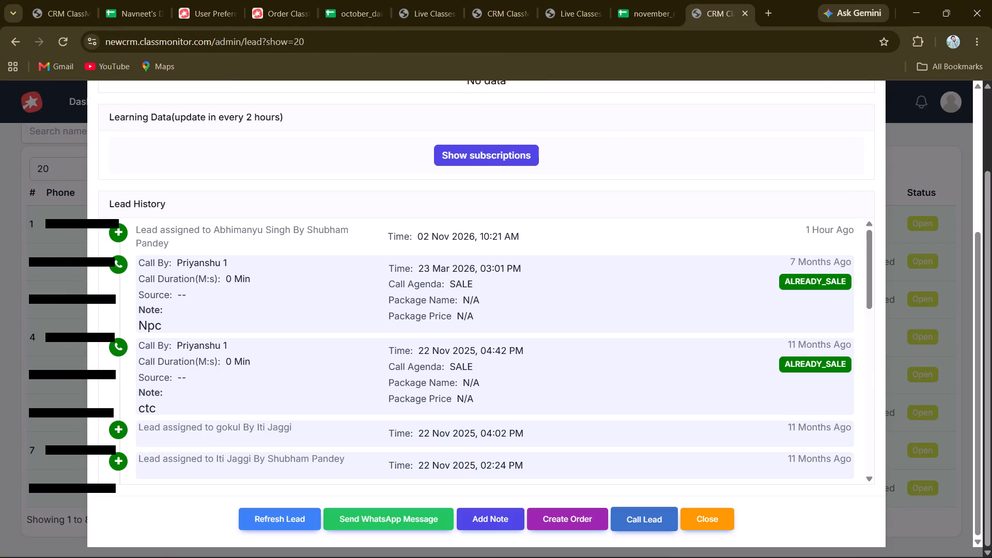
{"action": "left_click", "coordinate": [630, 516]}
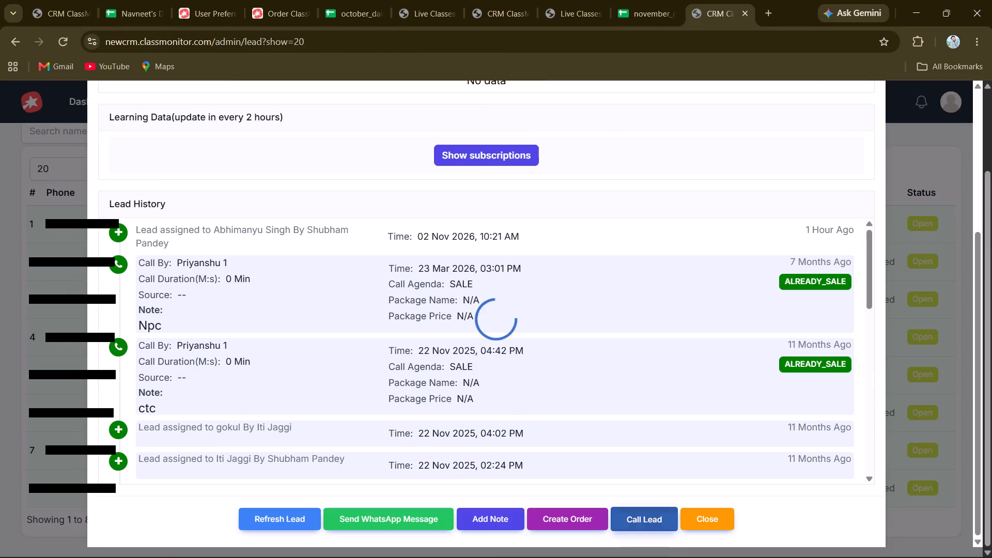
{"action": "scroll", "coordinate": [630, 516], "scroll_direction": "down", "scroll_amount": 9}
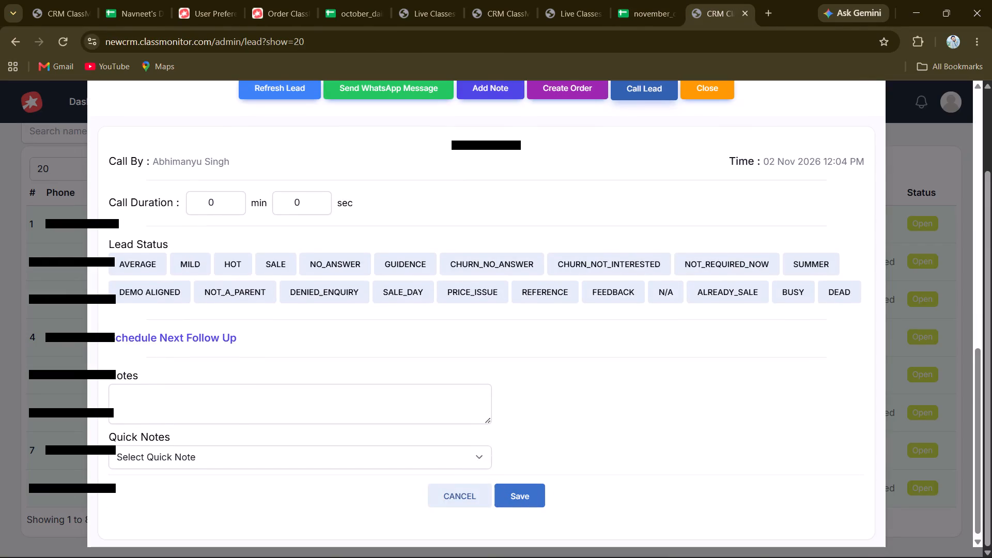
{"action": "left_click", "coordinate": [708, 289]}
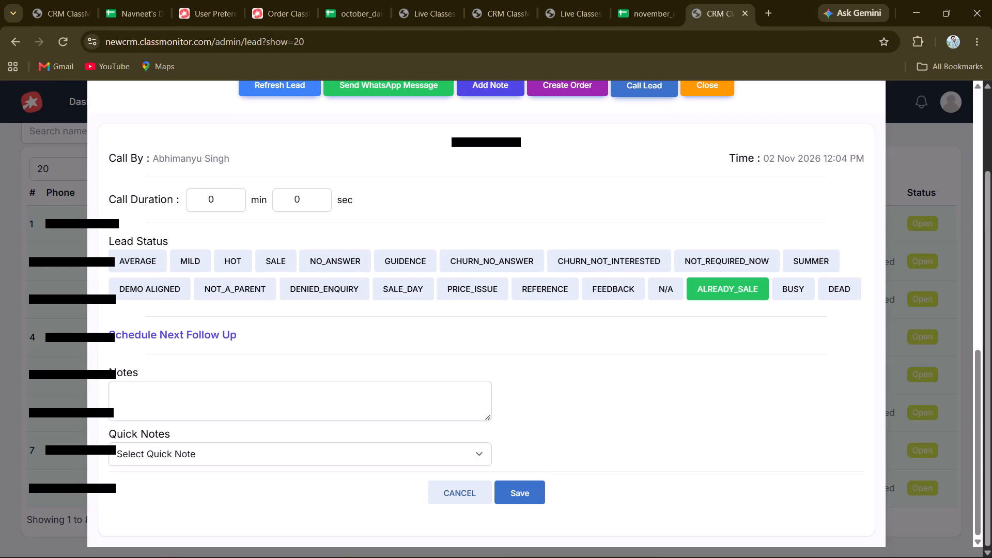
{"action": "left_click", "coordinate": [393, 388]}
{"action": "type", "text": "no need"}
{"action": "key", "text": "space"}
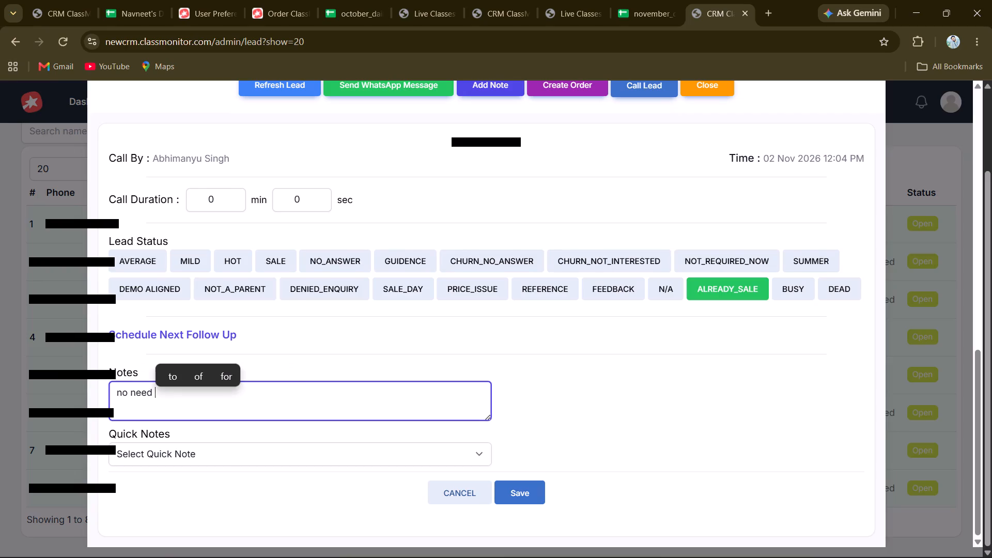
{"action": "scroll", "coordinate": [348, 290], "scroll_direction": "up", "scroll_amount": 12}
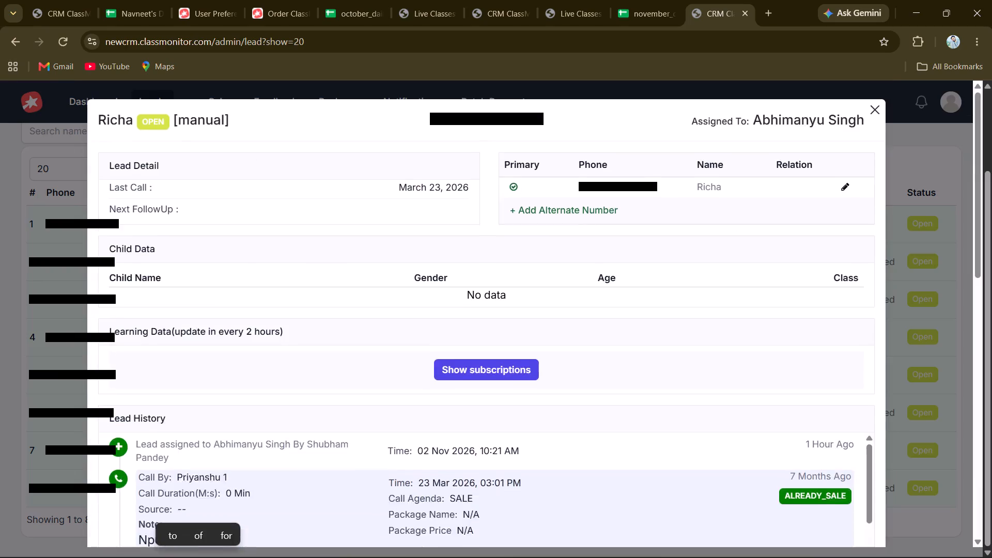
{"action": "scroll", "coordinate": [348, 290], "scroll_direction": "down", "scroll_amount": 12}
{"action": "left_click", "coordinate": [297, 203]}
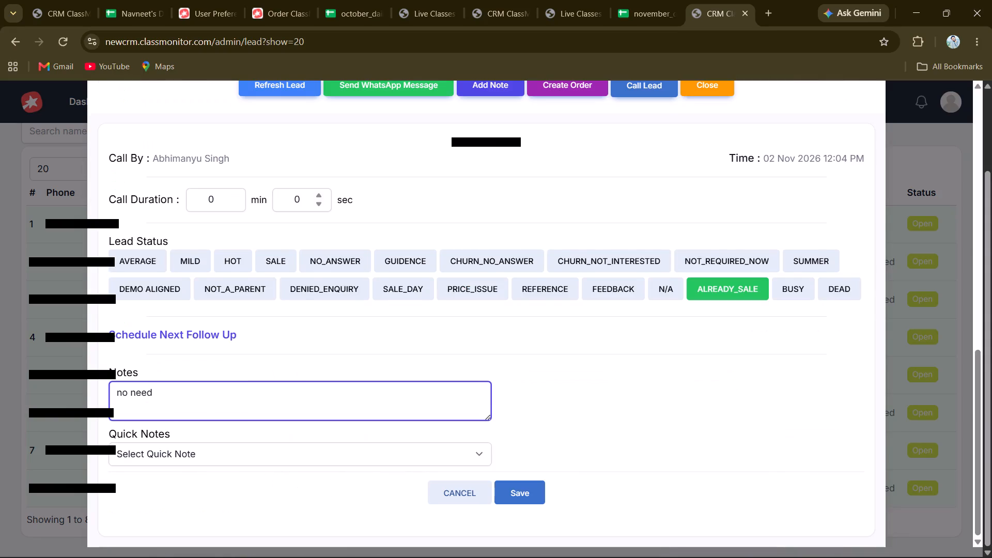
{"action": "key", "text": "BackSpace"}
{"action": "type", "text": "25"}
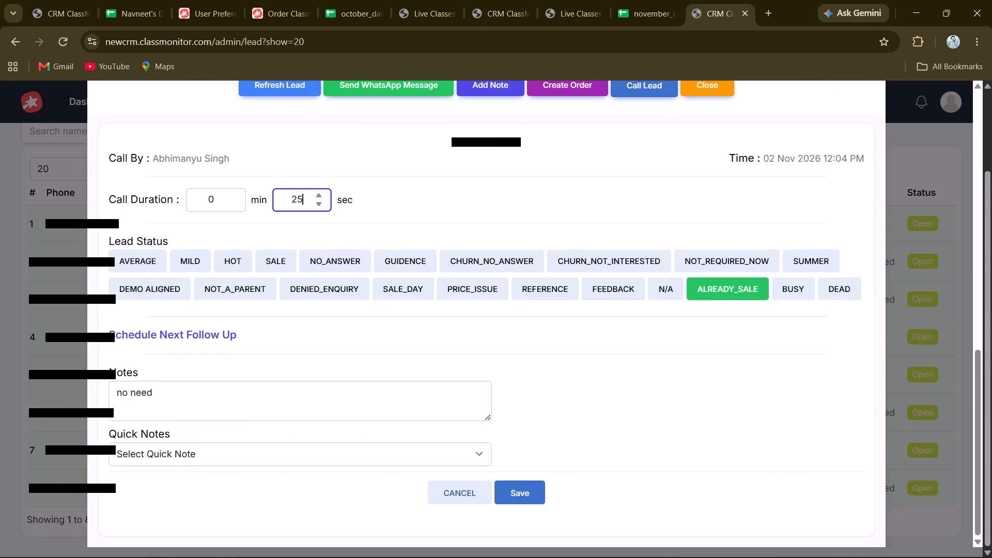
{"action": "left_click", "coordinate": [524, 500]}
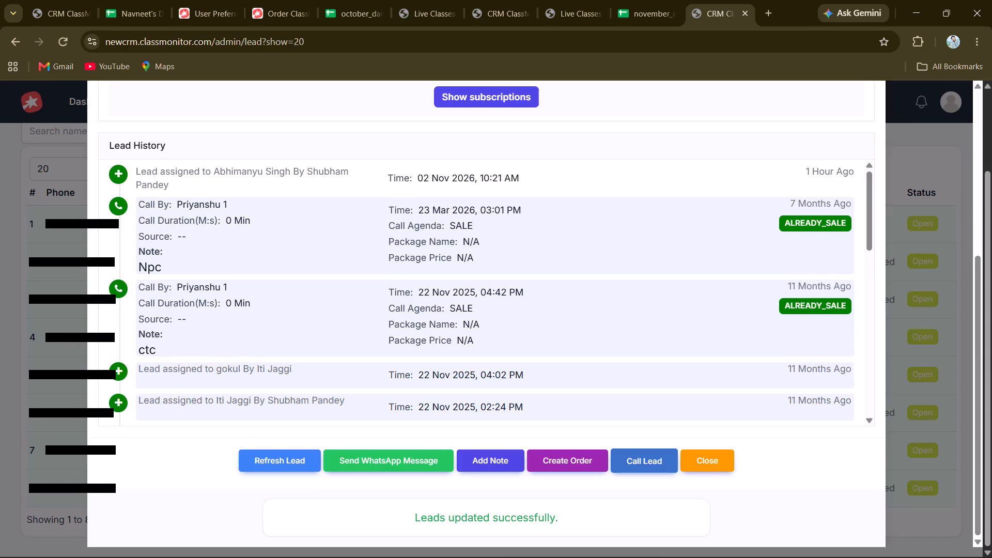
{"action": "left_click", "coordinate": [707, 463]}
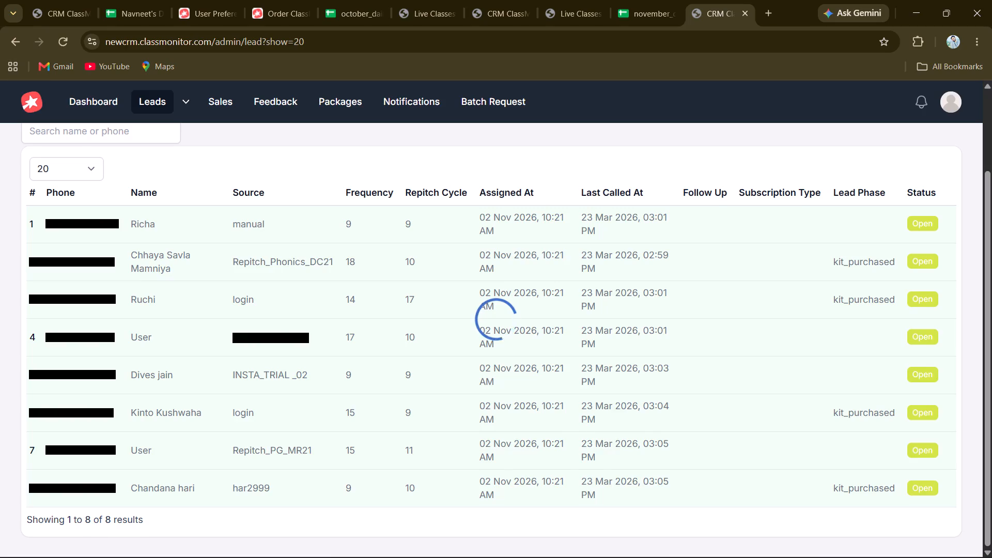
Open the lead from source Repitch_Phonics_DC21 to review its details.
{"action": "left_click", "coordinate": [287, 270]}
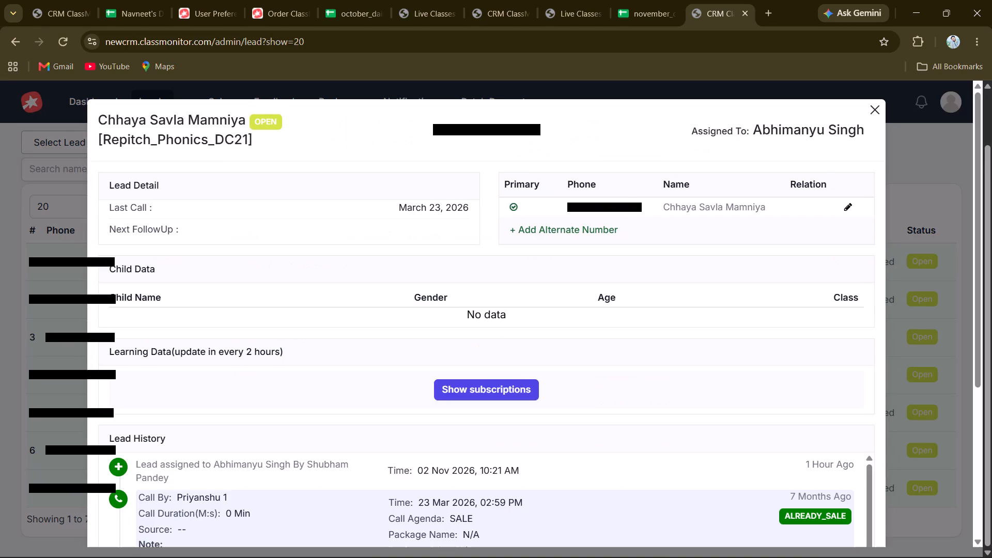
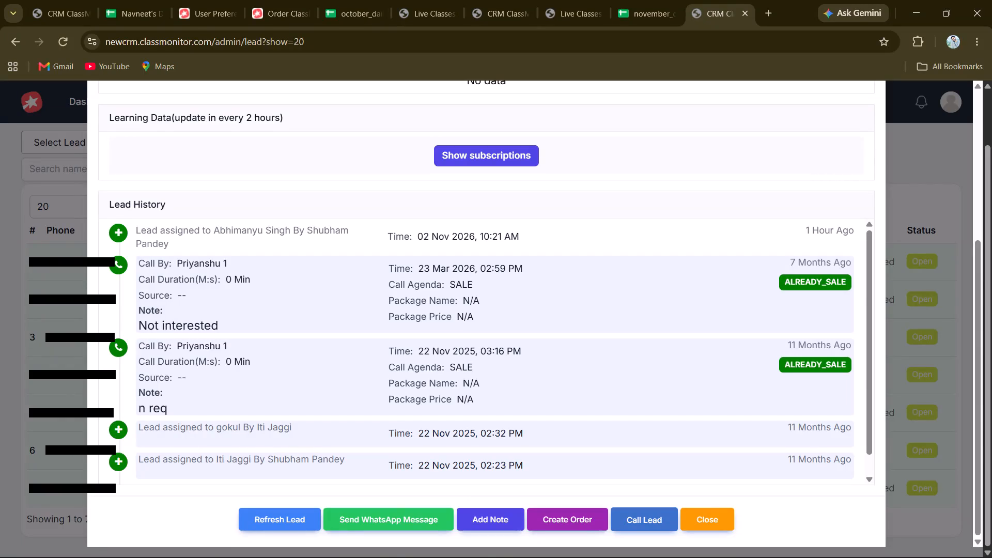
Switch to the November daily revenue sheet and enter 4500 as Ankit's revenue for 2 (Mon).
{"action": "left_click", "coordinate": [623, 13]}
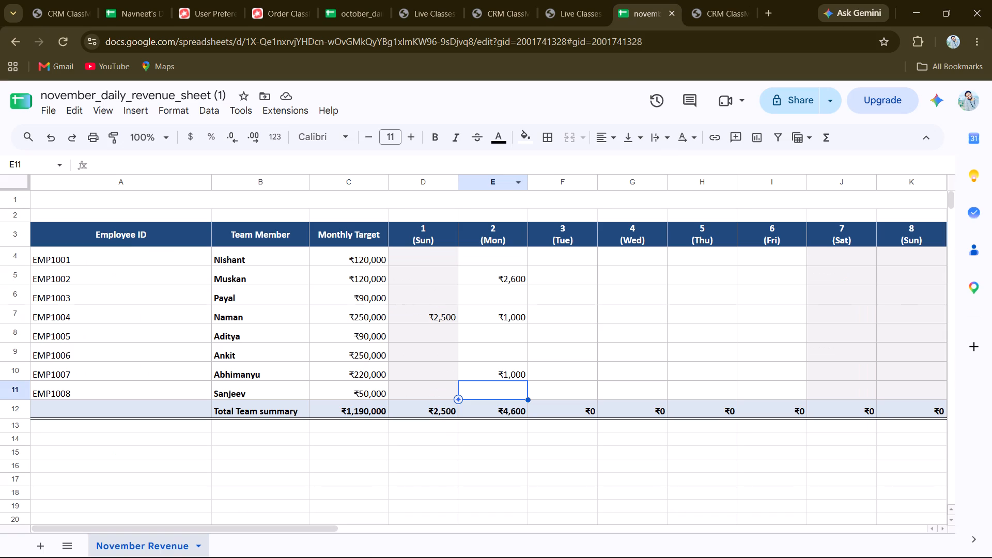
{"action": "left_click", "coordinate": [485, 351]}
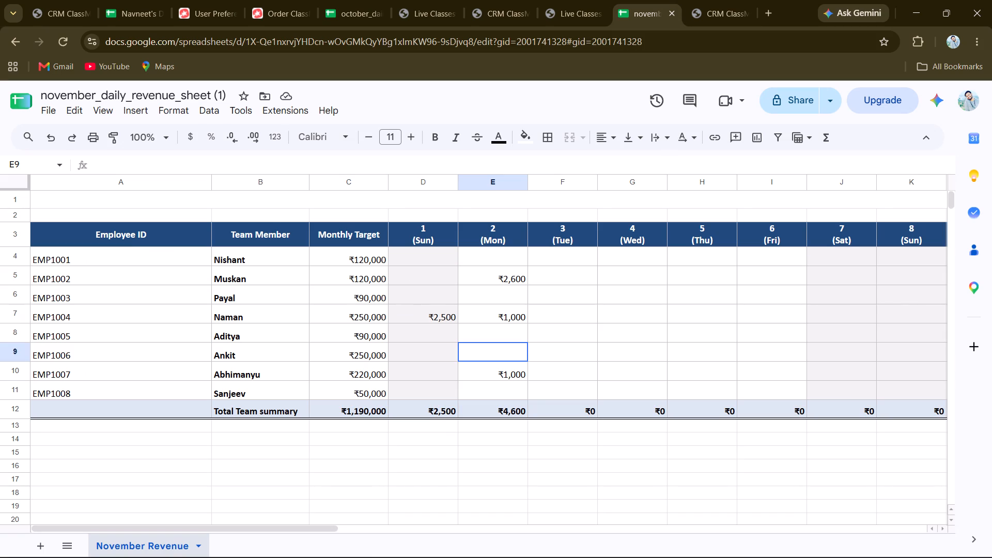
{"action": "type", "text": "4500"}
{"action": "key", "text": "Return"}
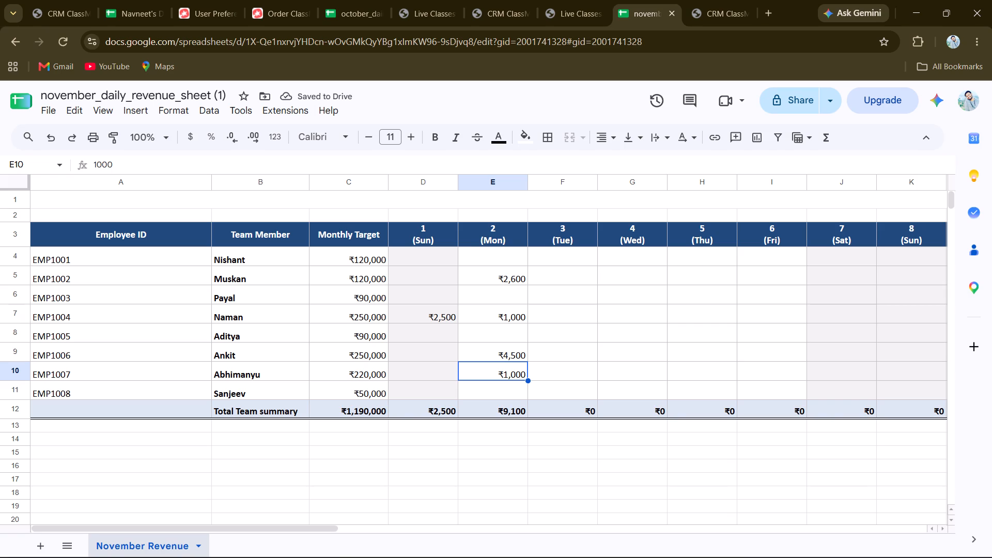
Return to the open Repitch_Phonics_DC21 lead in the CRM and review its details and past call history.
{"action": "left_click", "coordinate": [555, 4]}
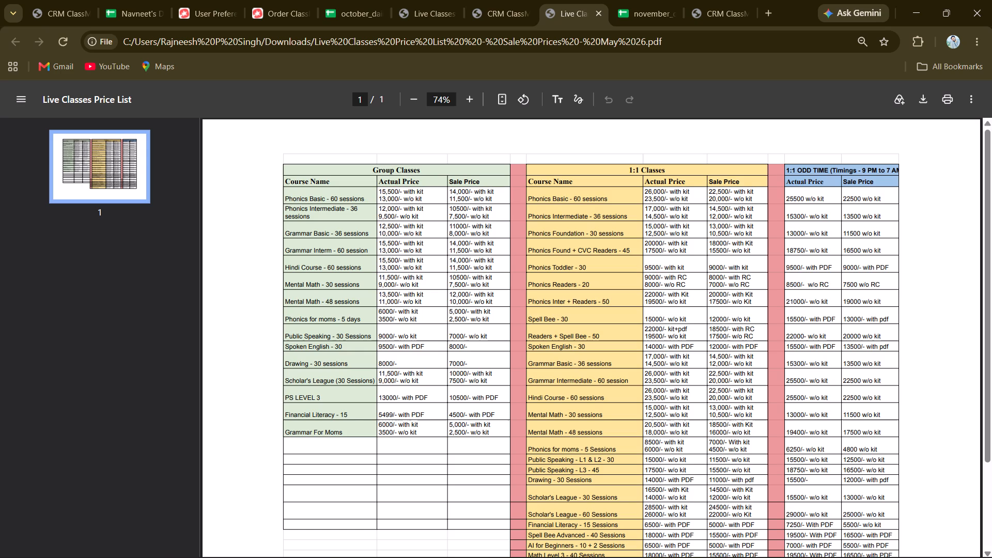
{"action": "left_click", "coordinate": [48, 0]}
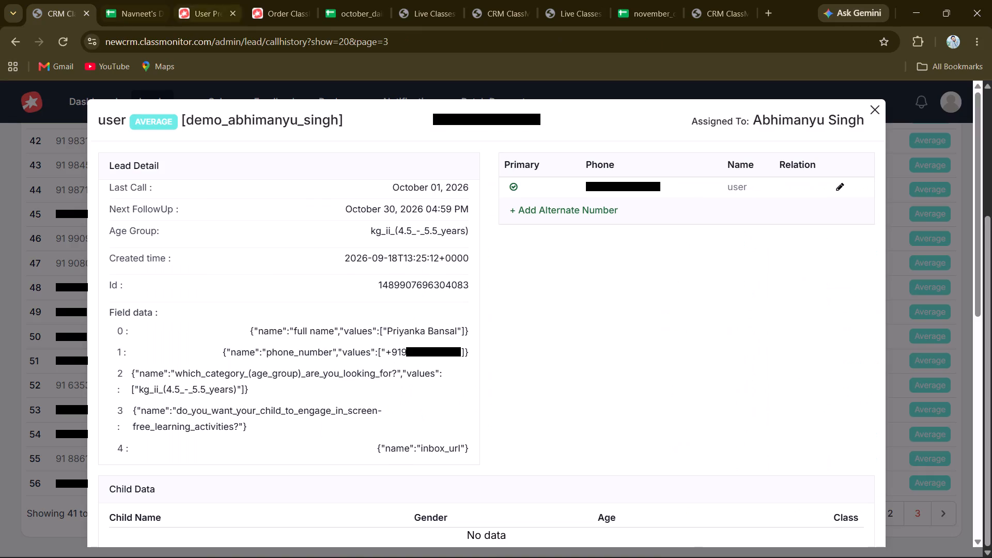
{"action": "left_click", "coordinate": [711, 10]}
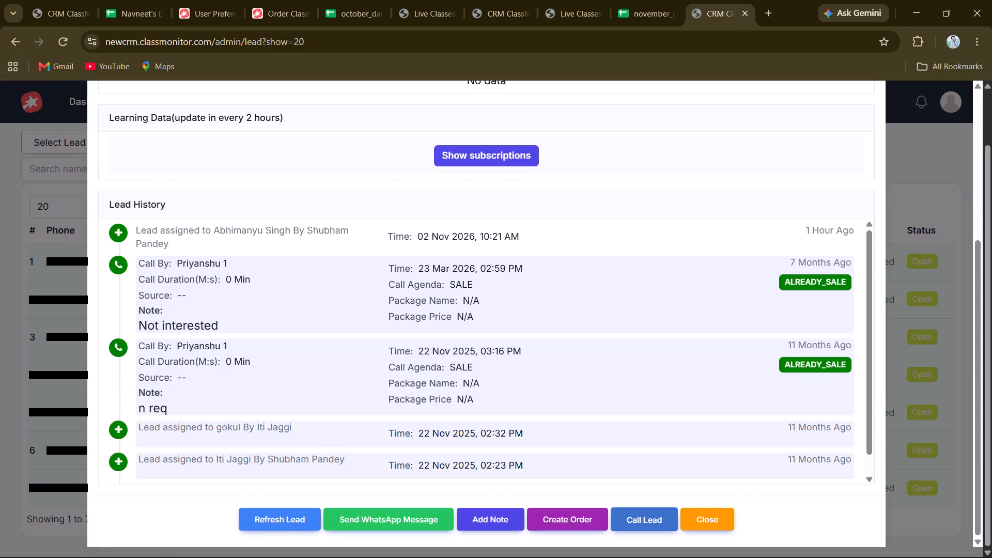
{"action": "scroll", "coordinate": [503, 238], "scroll_direction": "up", "scroll_amount": 8}
{"action": "scroll", "coordinate": [503, 238], "scroll_direction": "down", "scroll_amount": 8}
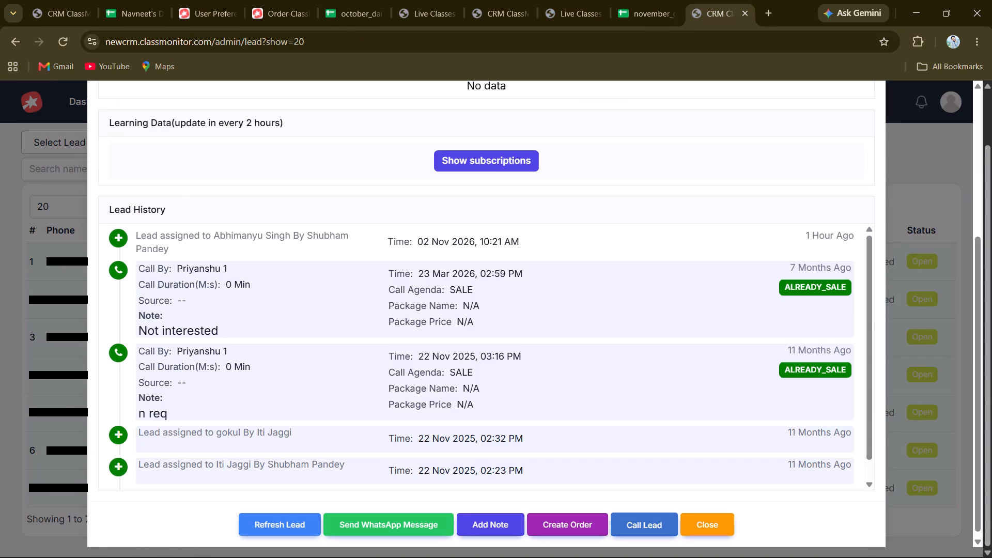
{"action": "scroll", "coordinate": [503, 238], "scroll_direction": "up", "scroll_amount": 6}
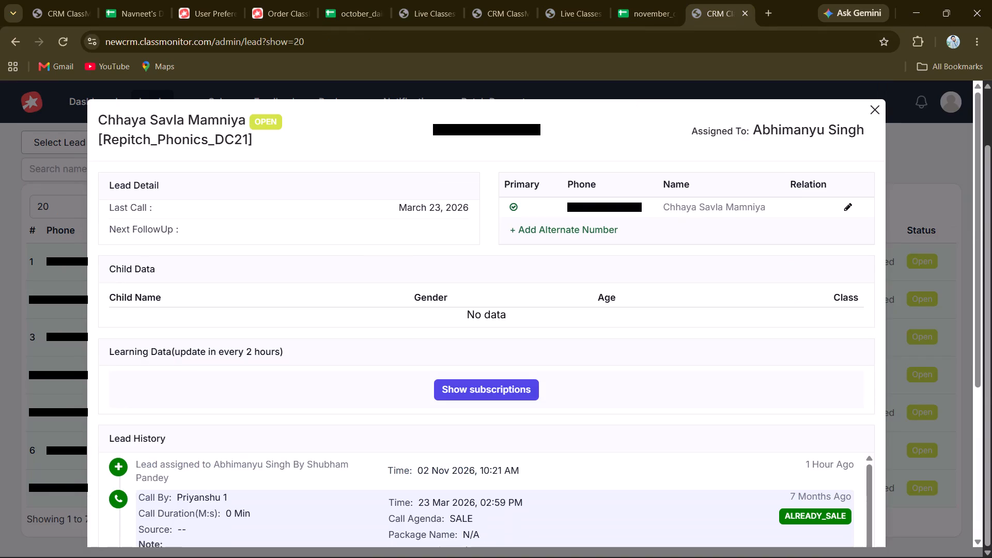
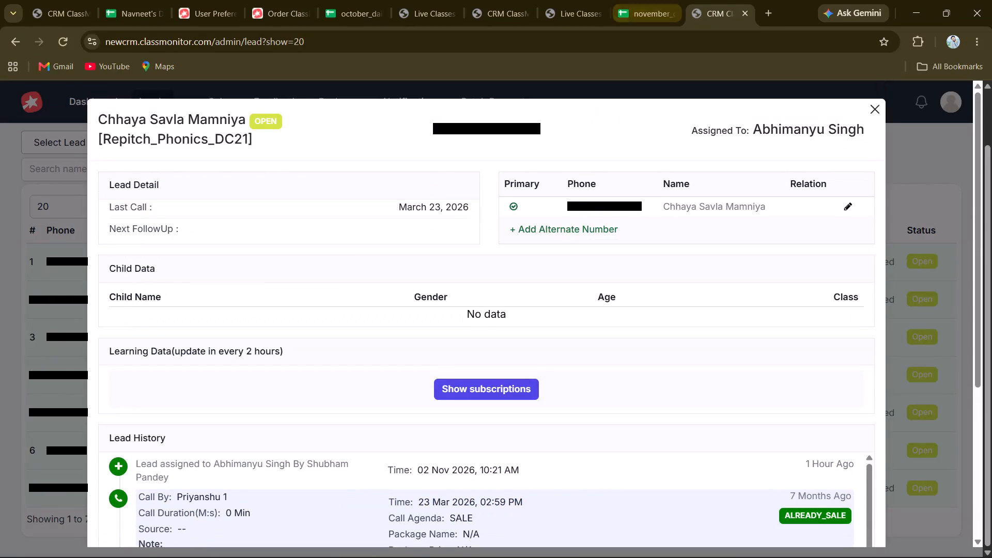
Check the leads left open in the call history and LG_ChildHood_Interest CRM tabs, closing the call history one.
{"action": "left_click", "coordinate": [44, 0]}
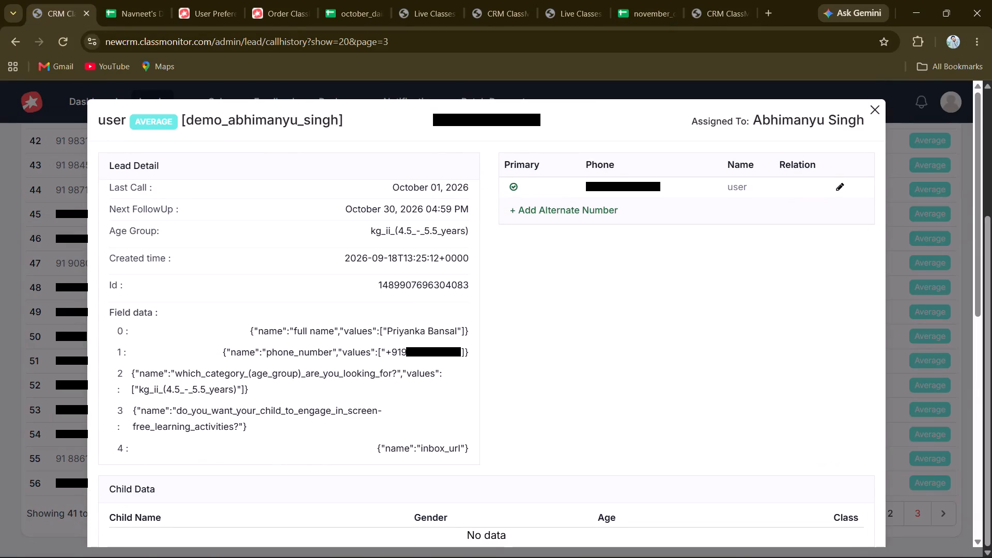
{"action": "left_click", "coordinate": [878, 109]}
{"action": "left_click", "coordinate": [517, 4]}
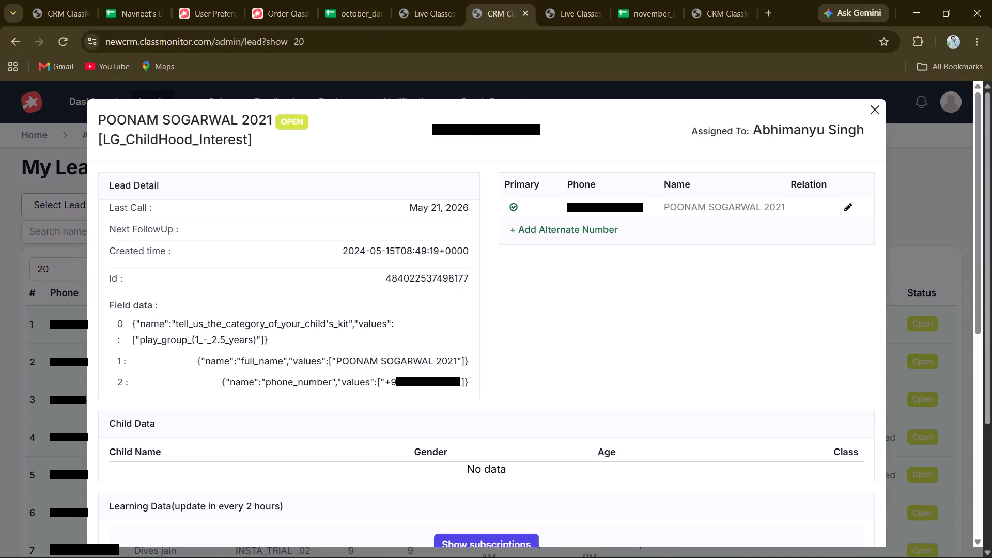
{"action": "left_click", "coordinate": [703, 16]}
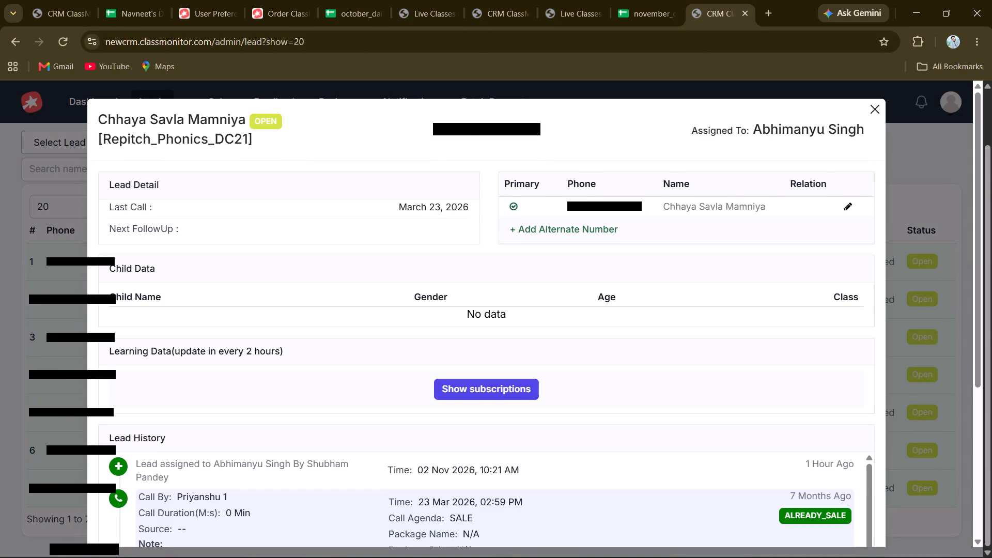
Close the Repitch_Phonics_DC21 lead, reload the My Leads list and look through the newly assigned open leads.
{"action": "left_click", "coordinate": [874, 107]}
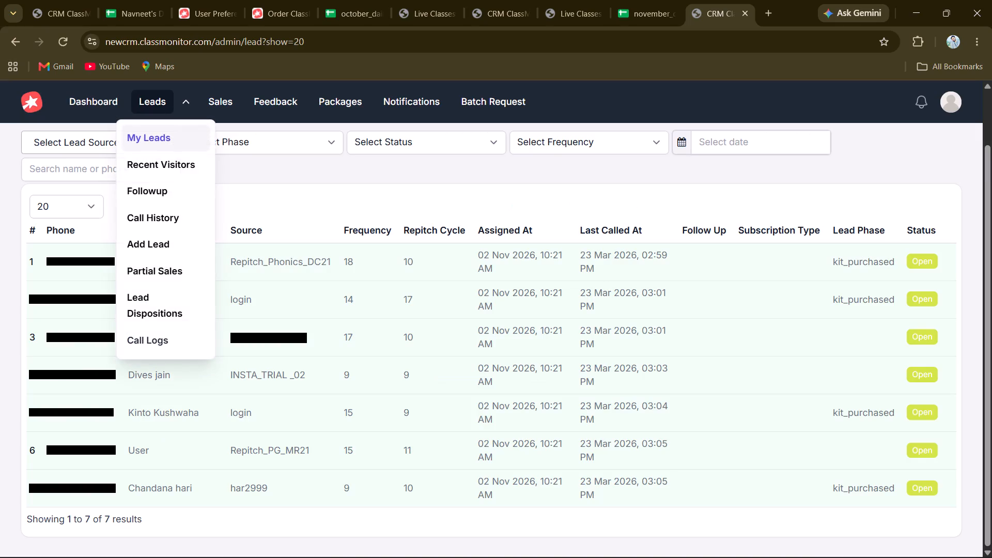
{"action": "left_click", "coordinate": [143, 147]}
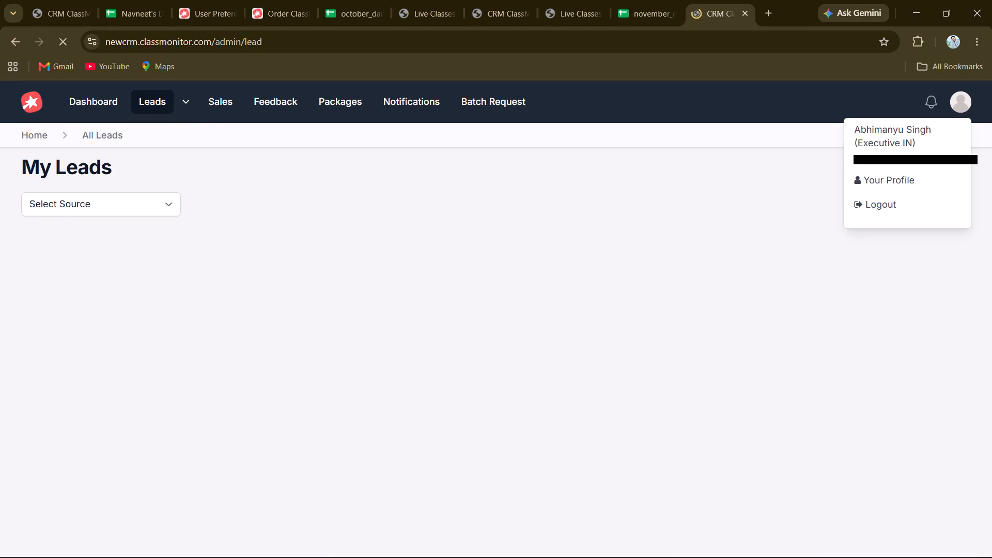
{"action": "scroll", "coordinate": [357, 331], "scroll_direction": "down", "scroll_amount": 1}
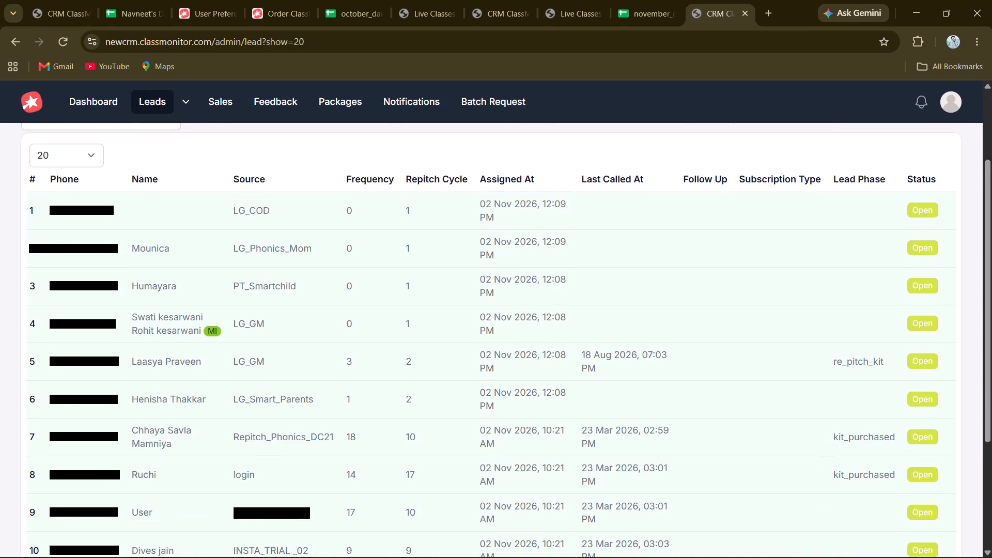
{"action": "scroll", "coordinate": [357, 331], "scroll_direction": "down", "scroll_amount": 3}
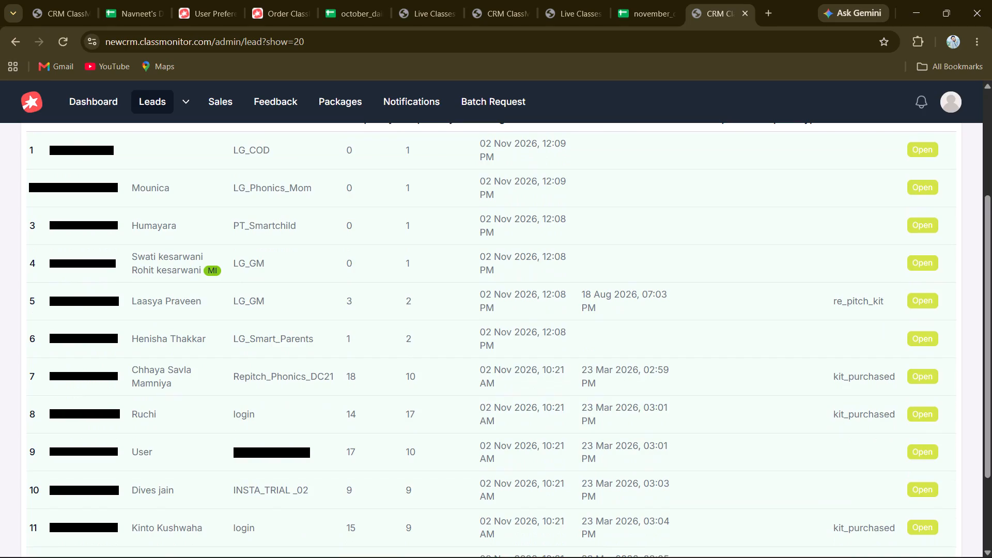
{"action": "scroll", "coordinate": [357, 331], "scroll_direction": "up", "scroll_amount": 3}
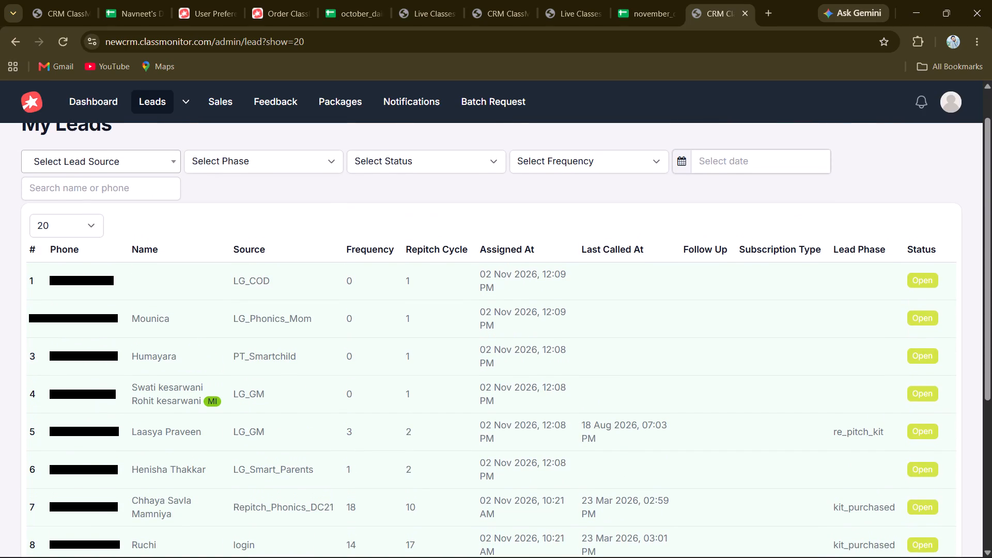
{"action": "scroll", "coordinate": [353, 407], "scroll_direction": "down", "scroll_amount": 1}
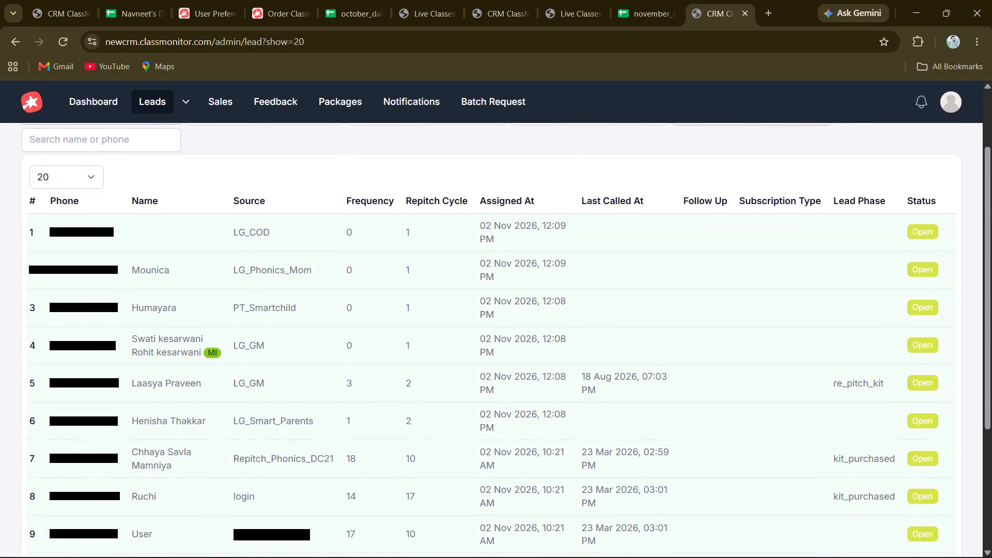
{"action": "scroll", "coordinate": [396, 414], "scroll_direction": "down", "scroll_amount": 1}
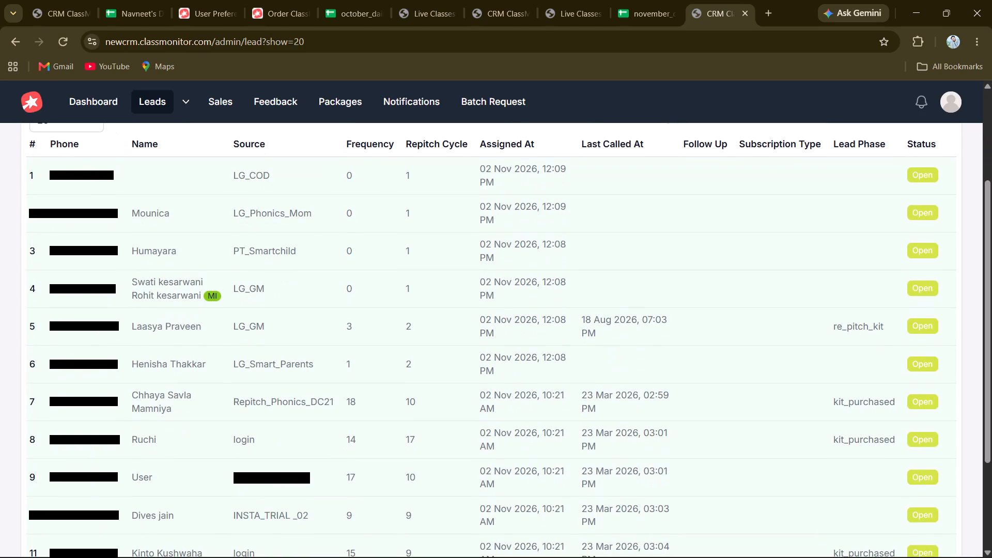
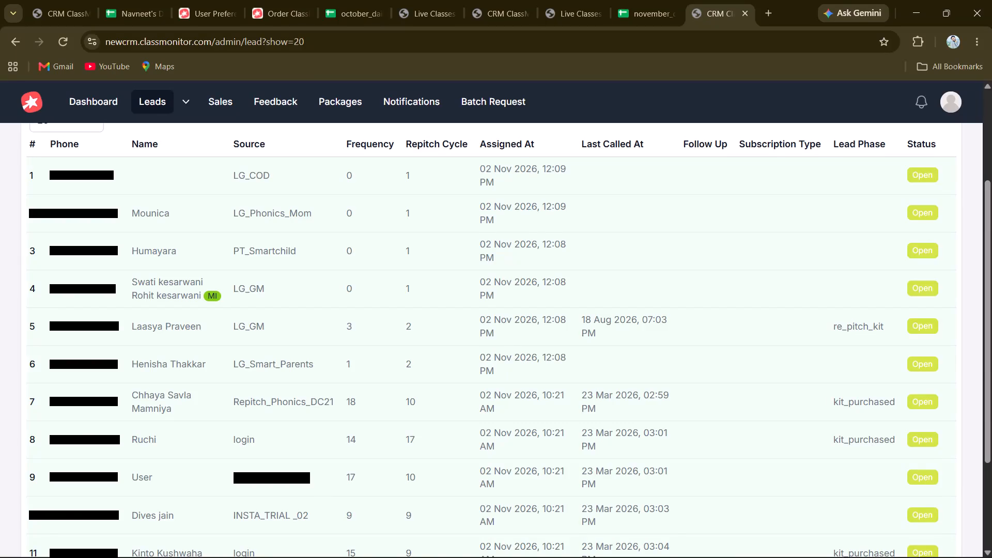
Open the newly assigned LG_GM lead in the re_pitch_kit phase and read through its lead history.
{"action": "left_click", "coordinate": [273, 327]}
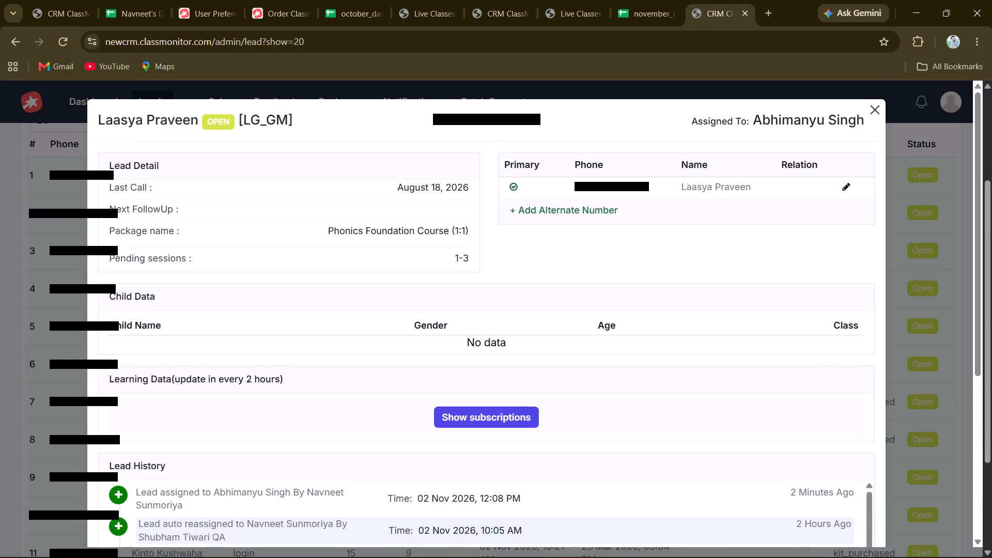
{"action": "scroll", "coordinate": [374, 332], "scroll_direction": "down", "scroll_amount": 5}
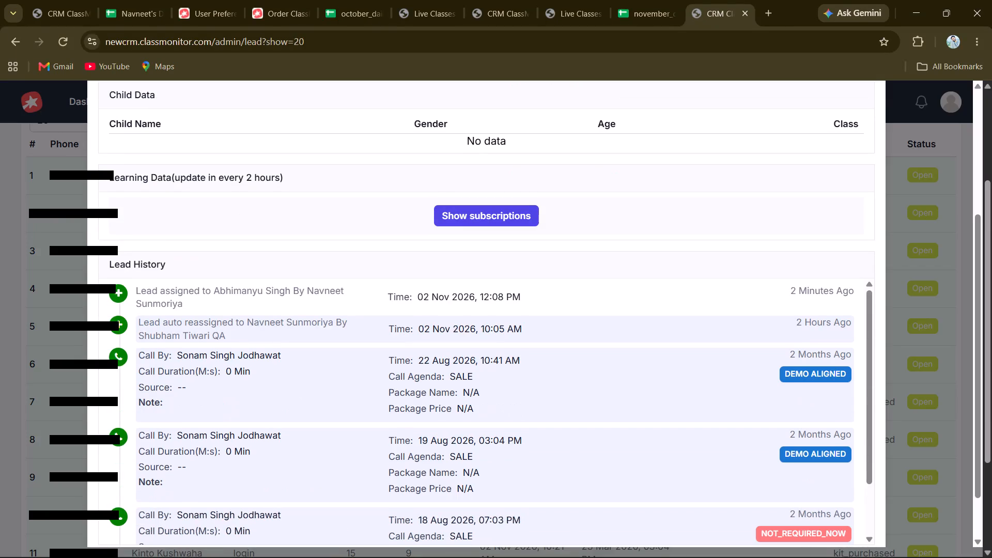
{"action": "scroll", "coordinate": [447, 349], "scroll_direction": "down", "scroll_amount": 3}
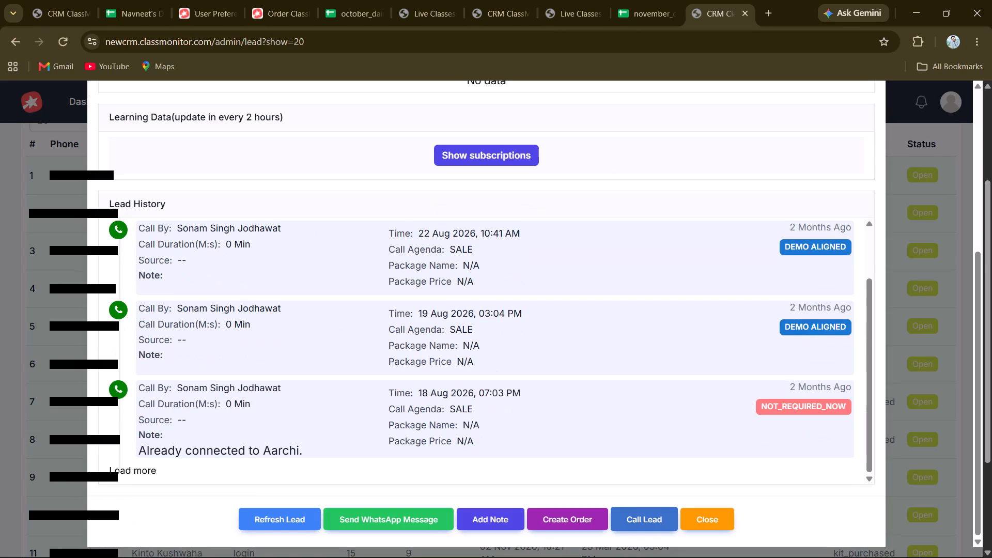
{"action": "scroll", "coordinate": [447, 349], "scroll_direction": "down", "scroll_amount": 4}
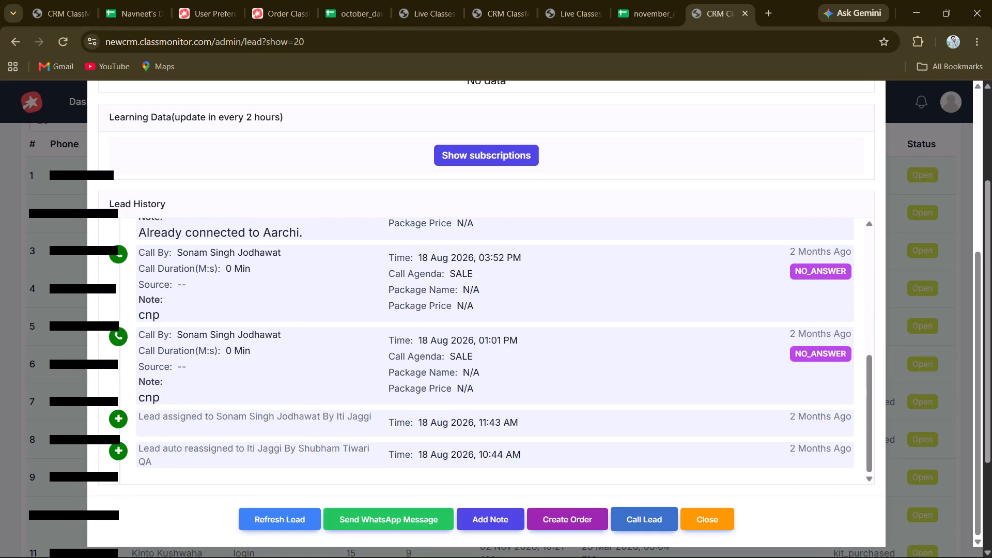
Show the lead's subscriptions and review them together with the lead details and past call notes.
{"action": "scroll", "coordinate": [447, 349], "scroll_direction": "up", "scroll_amount": 8}
{"action": "left_click", "coordinate": [480, 158]}
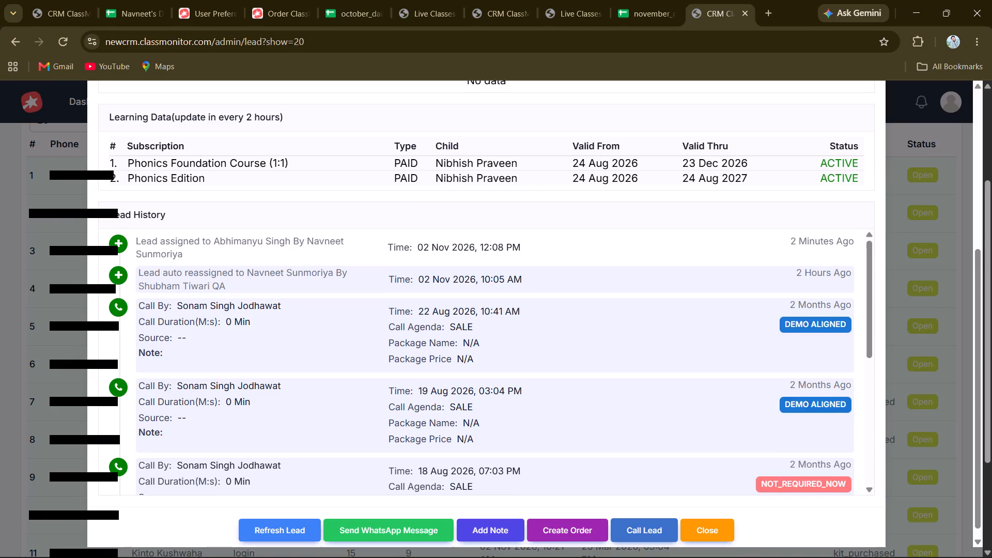
{"action": "scroll", "coordinate": [512, 292], "scroll_direction": "up", "scroll_amount": 9}
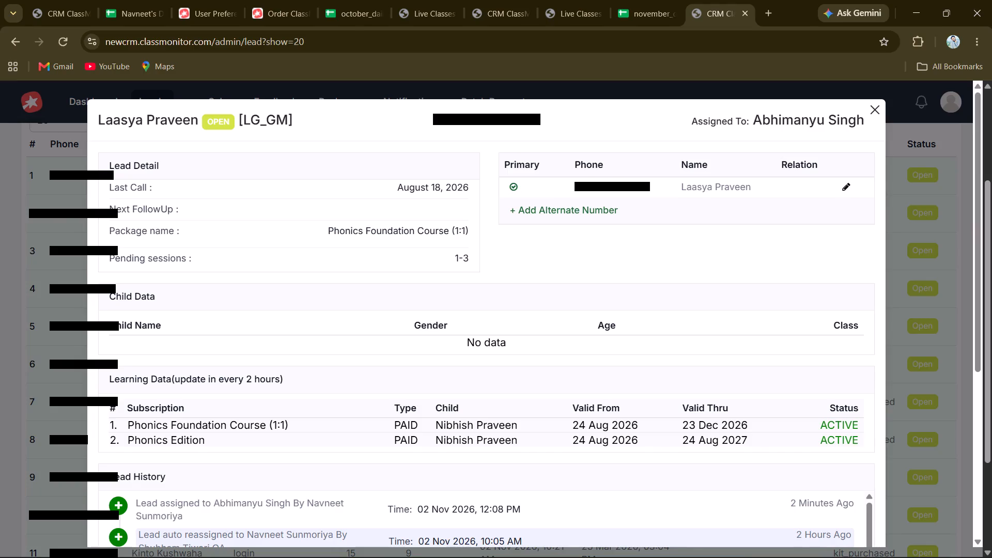
{"action": "scroll", "coordinate": [512, 292], "scroll_direction": "down", "scroll_amount": 10}
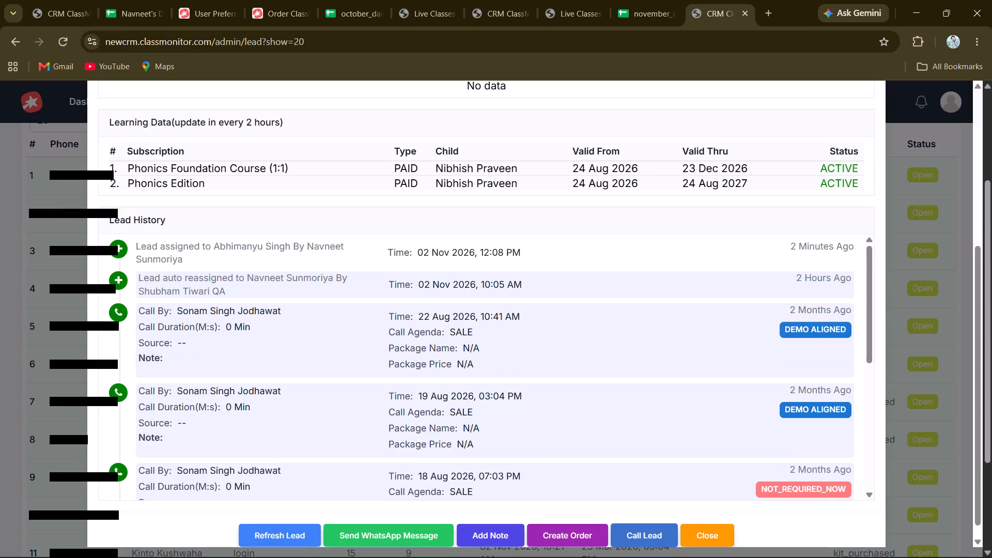
{"action": "scroll", "coordinate": [512, 292], "scroll_direction": "up", "scroll_amount": 4}
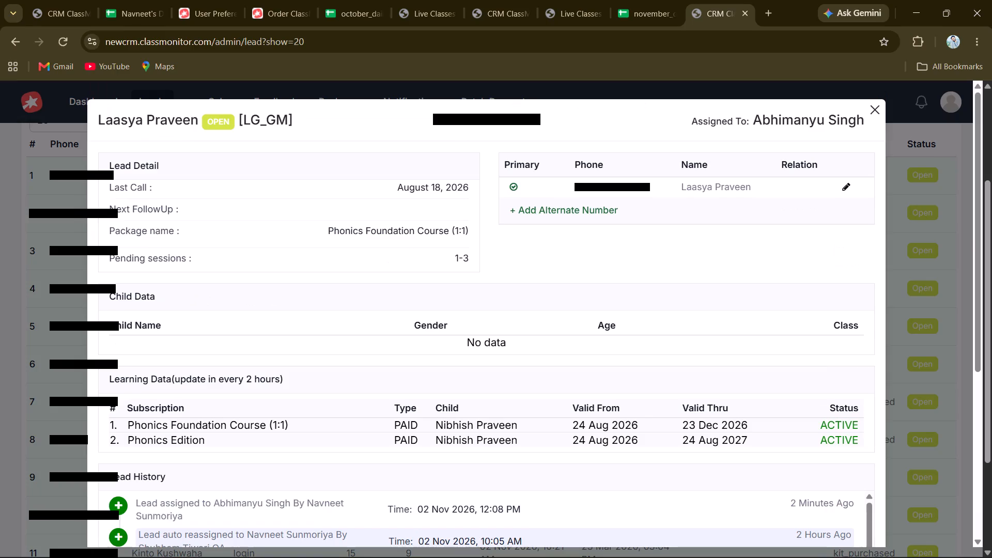
{"action": "scroll", "coordinate": [512, 292], "scroll_direction": "down", "scroll_amount": 5}
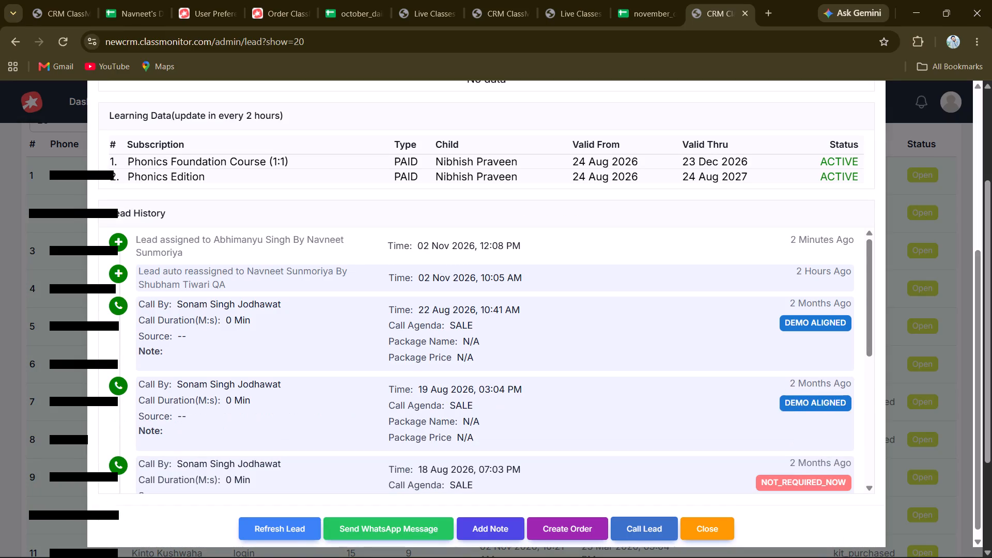
{"action": "scroll", "coordinate": [512, 292], "scroll_direction": "down", "scroll_amount": 3}
{"action": "scroll", "coordinate": [512, 292], "scroll_direction": "up", "scroll_amount": 1}
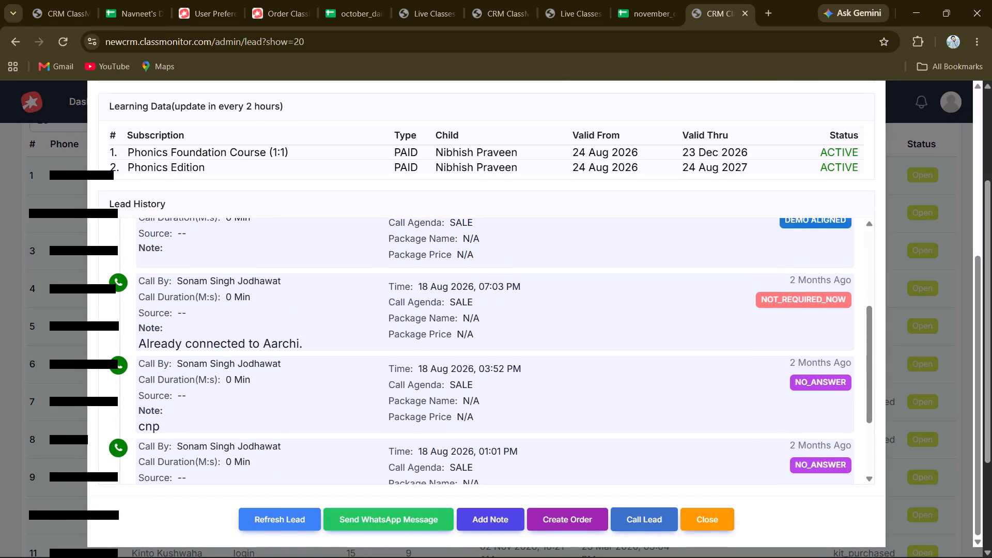
{"action": "scroll", "coordinate": [512, 292], "scroll_direction": "up", "scroll_amount": 3}
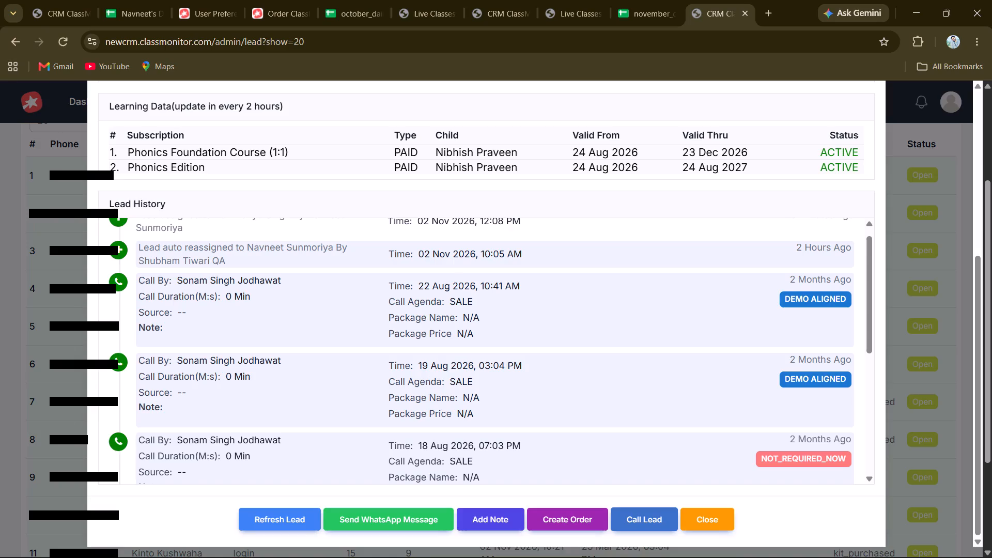
{"action": "scroll", "coordinate": [512, 292], "scroll_direction": "up", "scroll_amount": 10}
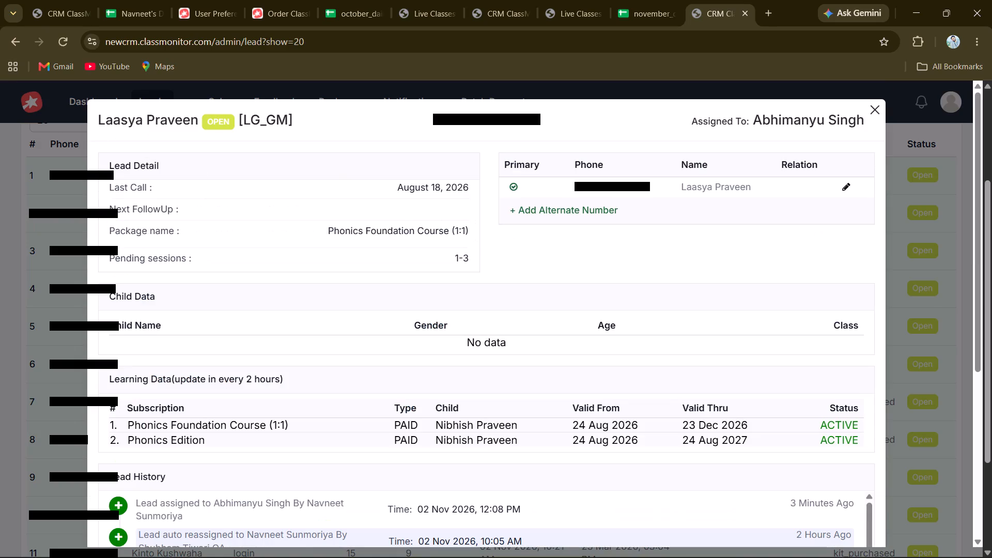
{"action": "scroll", "coordinate": [512, 292], "scroll_direction": "down", "scroll_amount": 5}
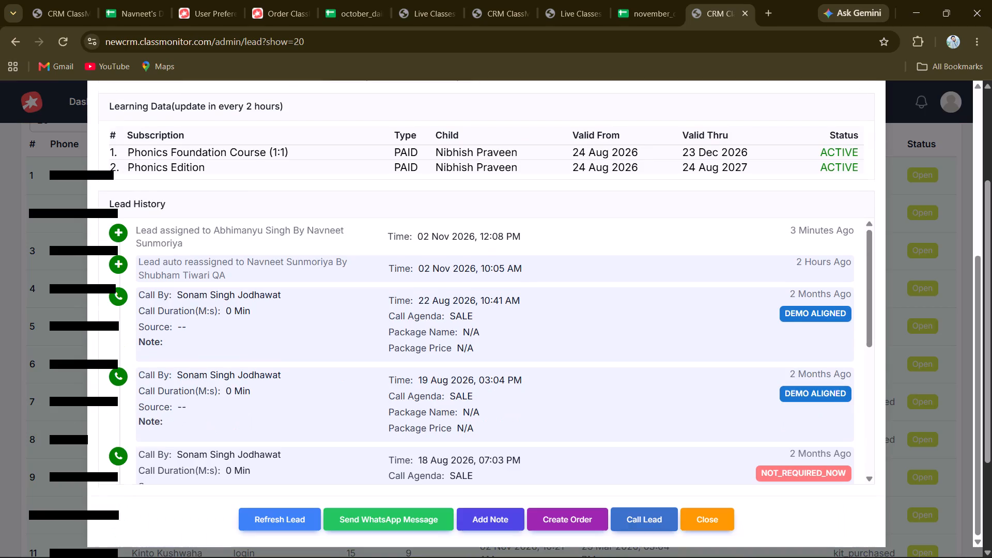
{"action": "scroll", "coordinate": [512, 292], "scroll_direction": "up", "scroll_amount": 5}
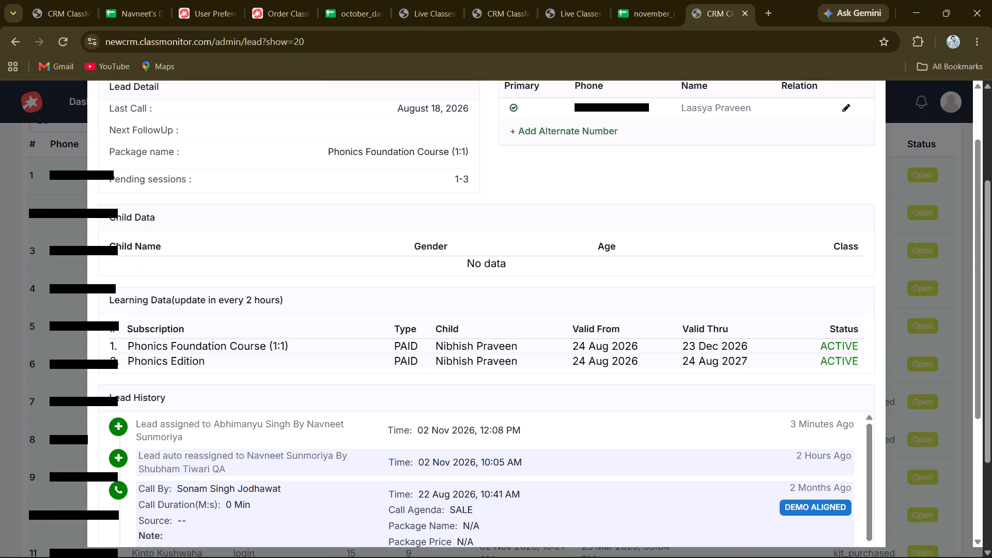
{"action": "scroll", "coordinate": [512, 292], "scroll_direction": "down", "scroll_amount": 6}
{"action": "scroll", "coordinate": [512, 292], "scroll_direction": "up", "scroll_amount": 5}
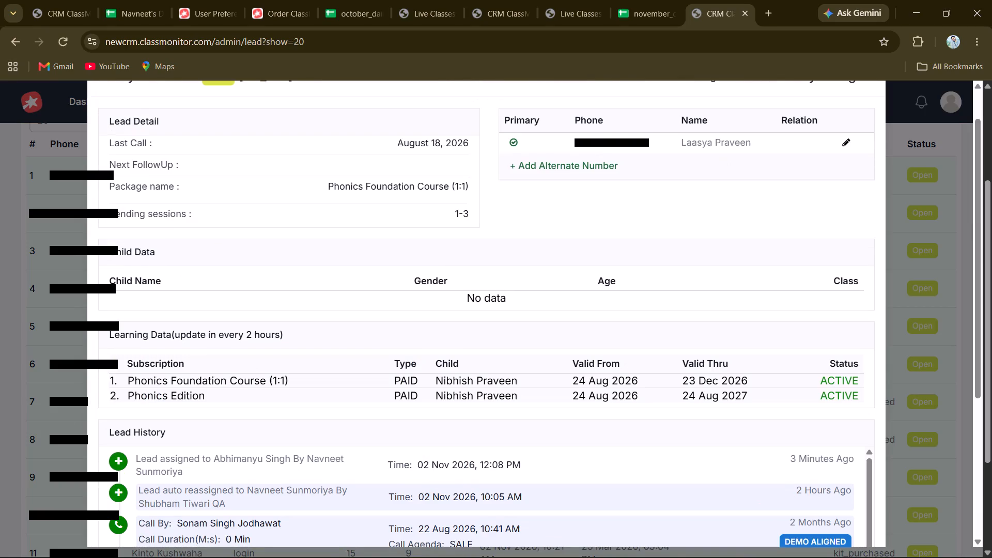
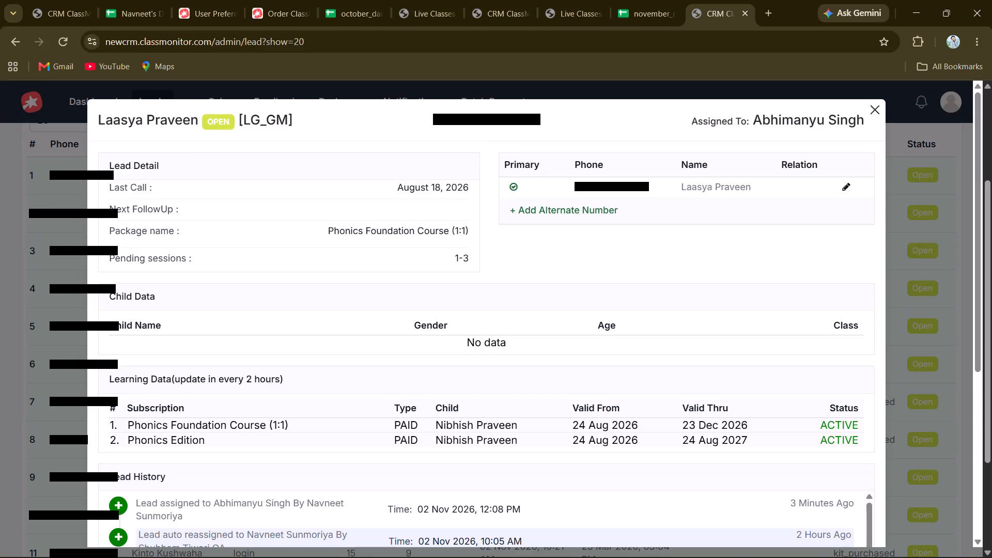
Log a call on the LG_GM lead with status ALREADY_SALE, note "npc" and next follow-up In 4 Hour, and save it.
{"action": "scroll", "coordinate": [512, 292], "scroll_direction": "down", "scroll_amount": 11}
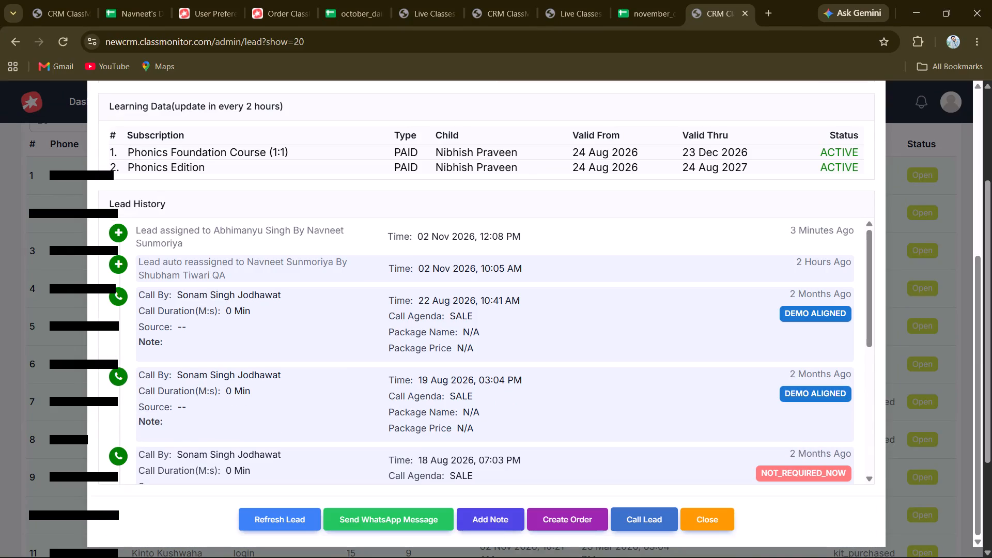
{"action": "left_click", "coordinate": [638, 509]}
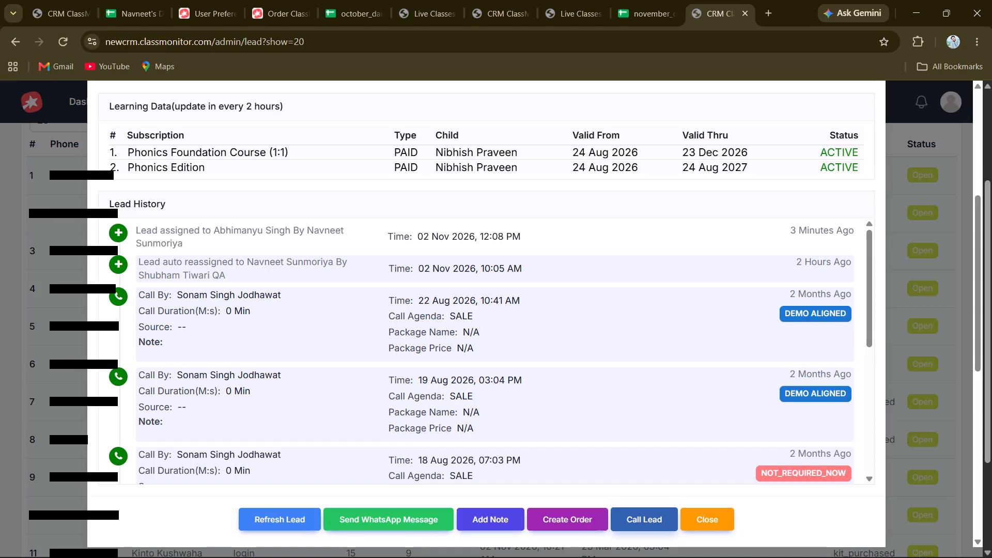
{"action": "scroll", "coordinate": [638, 509], "scroll_direction": "down", "scroll_amount": 9}
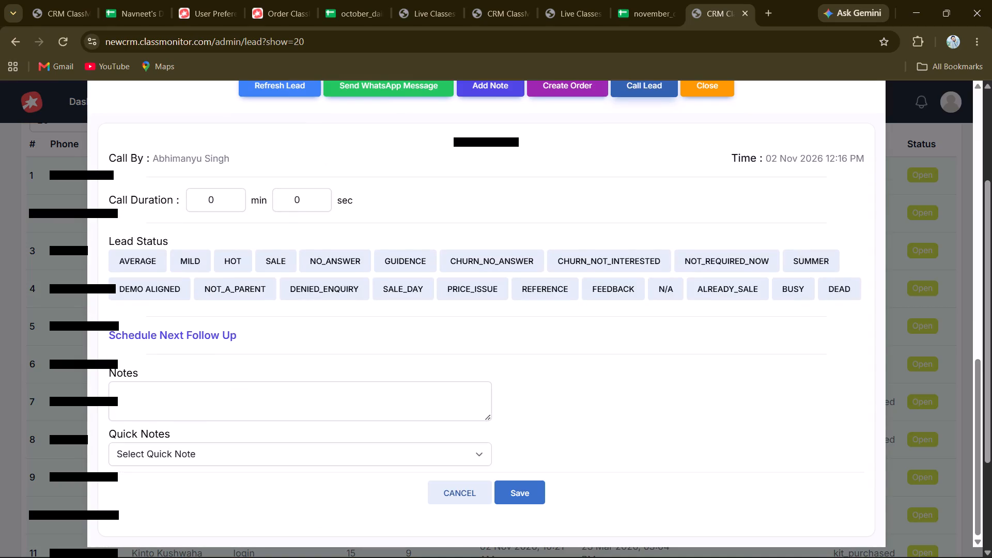
{"action": "left_click", "coordinate": [725, 292]}
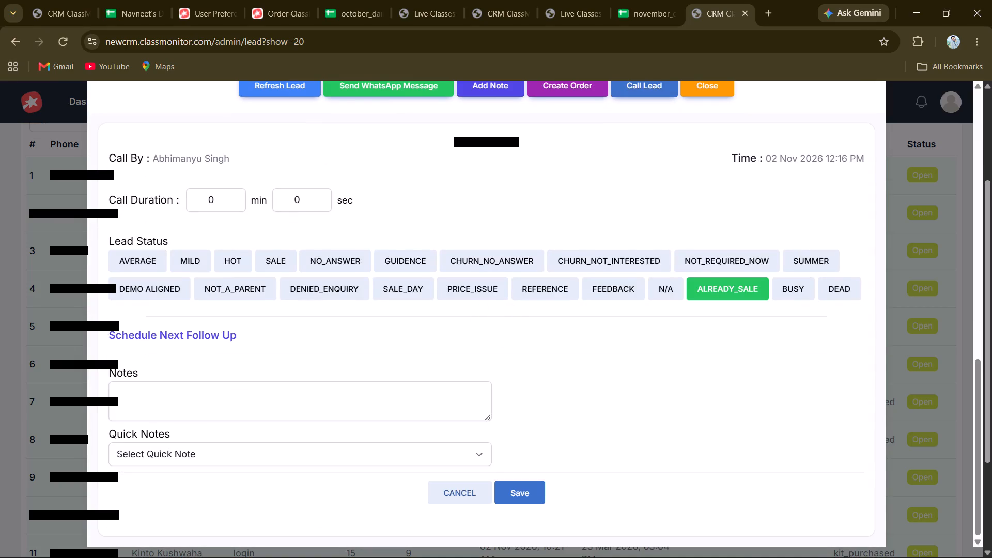
{"action": "left_click", "coordinate": [306, 395]}
{"action": "type", "text": "npc"}
{"action": "key", "text": "space"}
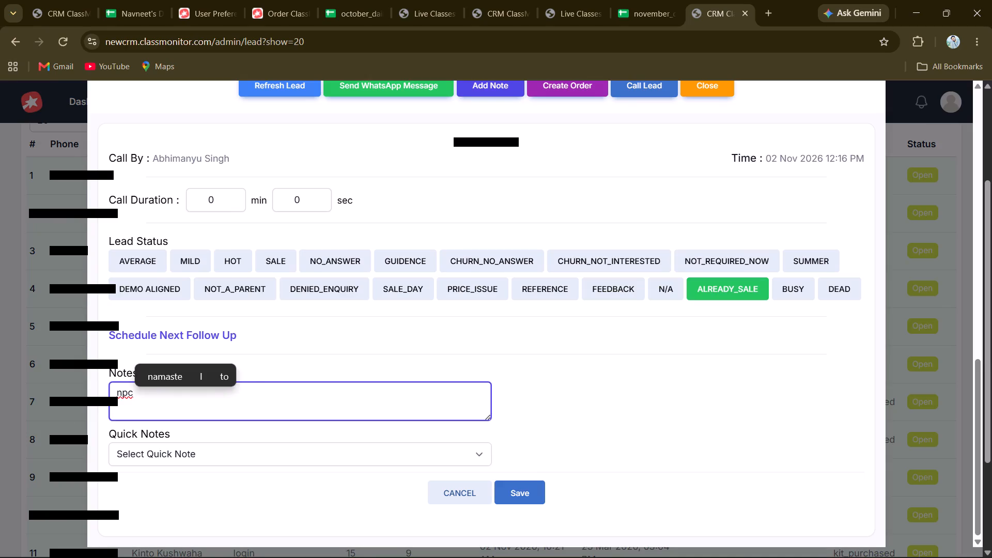
{"action": "scroll", "coordinate": [287, 280], "scroll_direction": "up", "scroll_amount": 8}
{"action": "scroll", "coordinate": [287, 280], "scroll_direction": "down", "scroll_amount": 13}
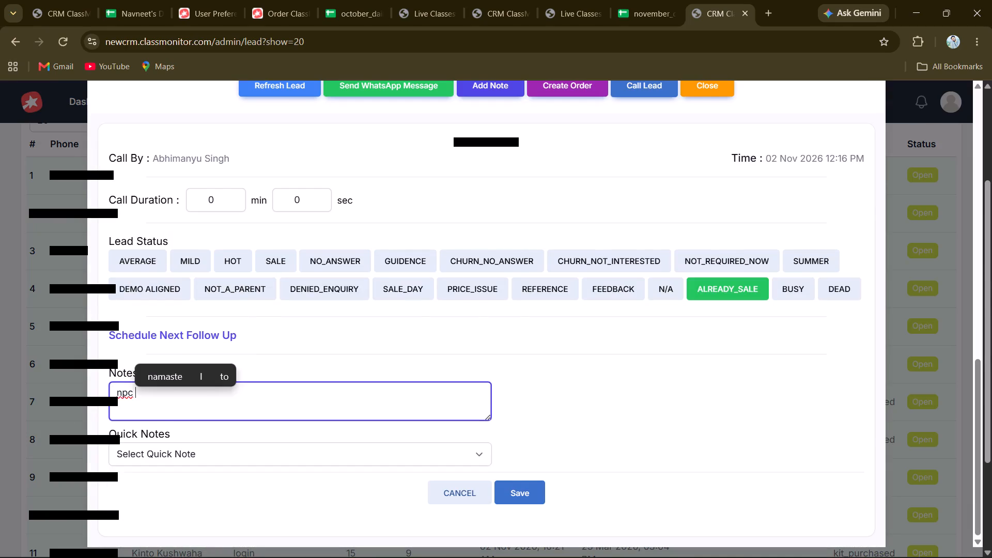
{"action": "left_click", "coordinate": [208, 334]}
{"action": "left_click", "coordinate": [252, 391]}
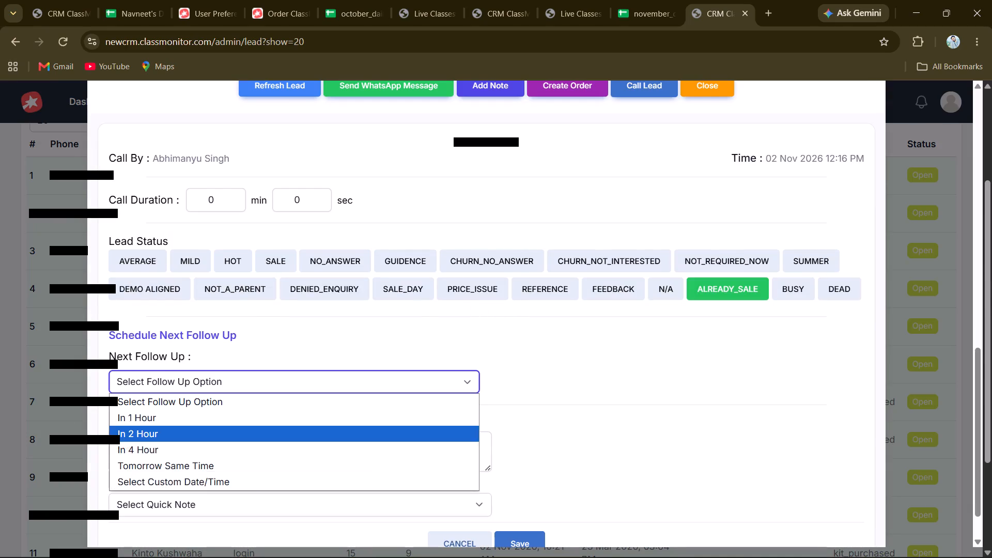
{"action": "left_click", "coordinate": [212, 450]}
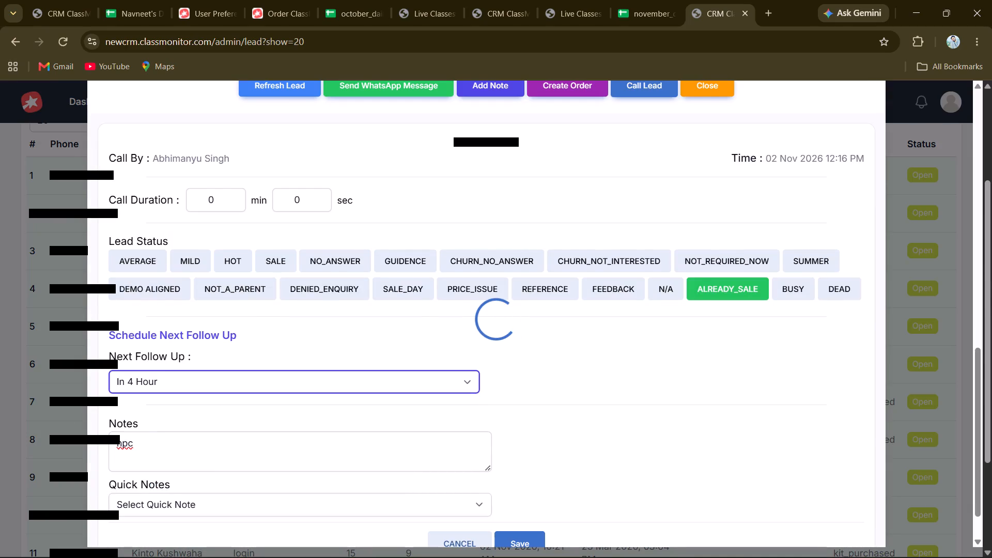
{"action": "scroll", "coordinate": [363, 432], "scroll_direction": "down", "scroll_amount": 7}
{"action": "left_click", "coordinate": [526, 490]}
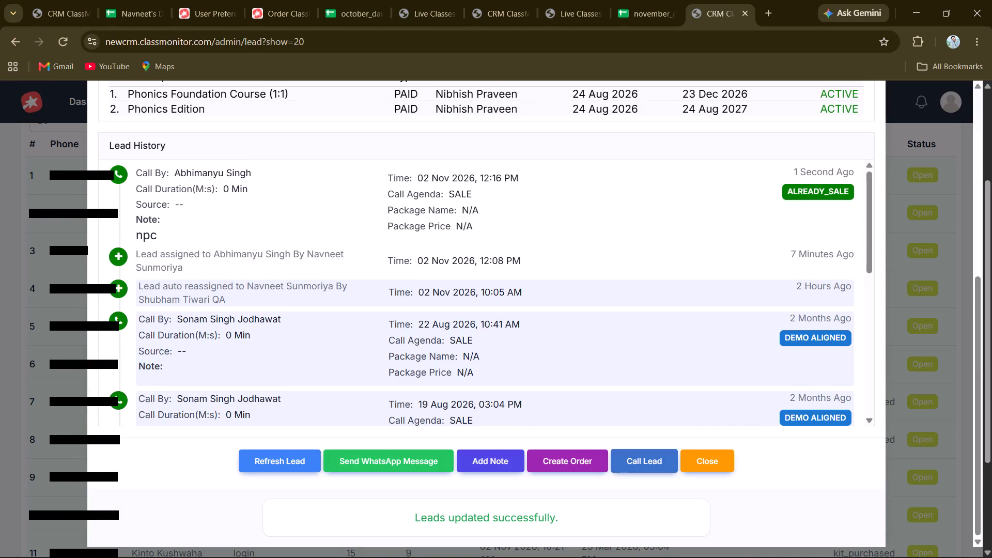
Look through the oldest entries in the lead history and close the lead to return to the lead list.
{"action": "scroll", "coordinate": [640, 404], "scroll_direction": "down", "scroll_amount": 4}
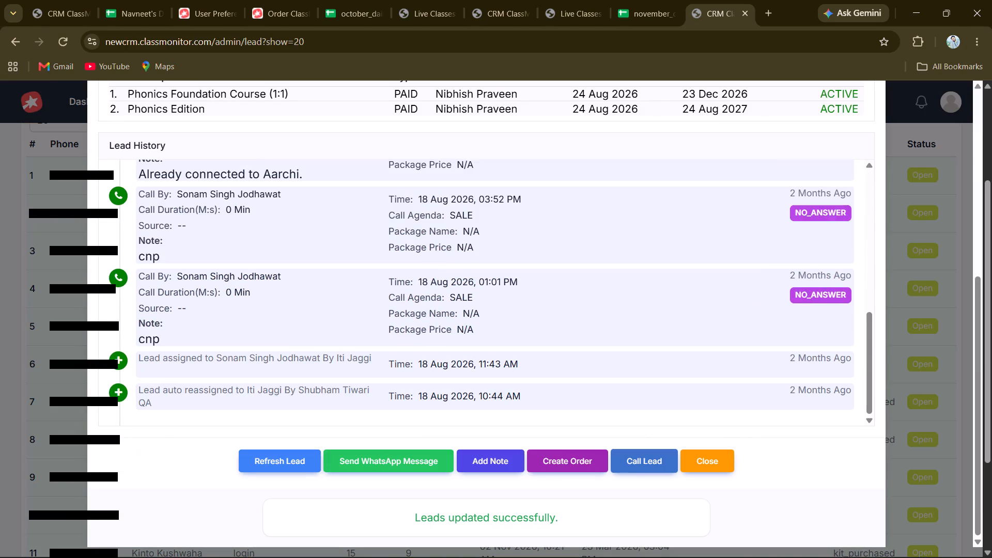
{"action": "left_click", "coordinate": [734, 461]}
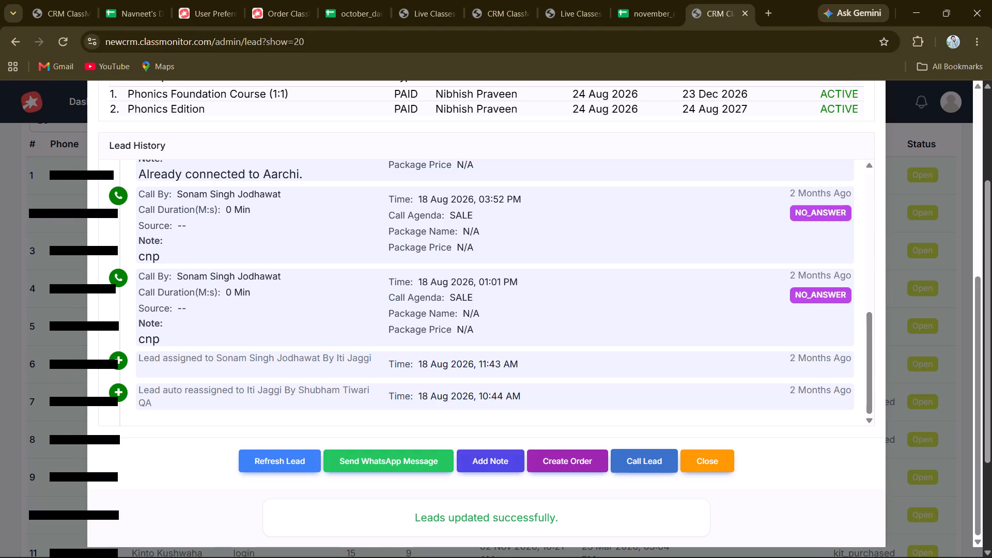
{"action": "left_click", "coordinate": [706, 464]}
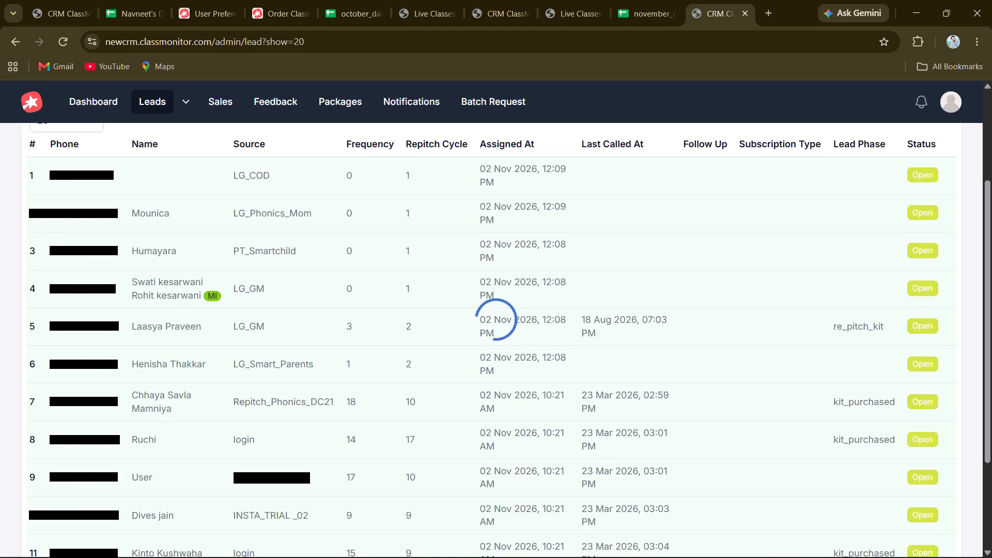
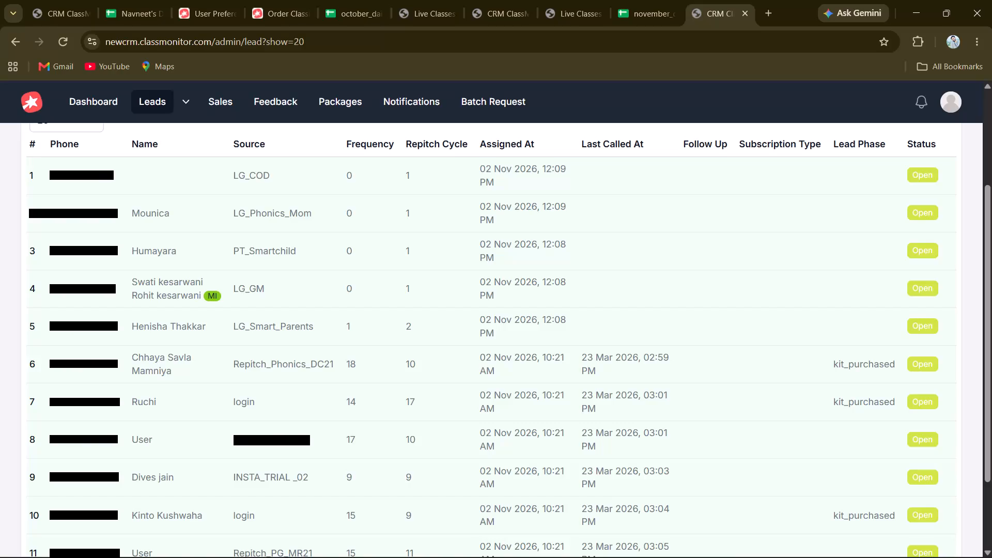
Open the LG_Smart_Parents lead in the lead list and review its lead details and lead history.
{"action": "left_click", "coordinate": [275, 320]}
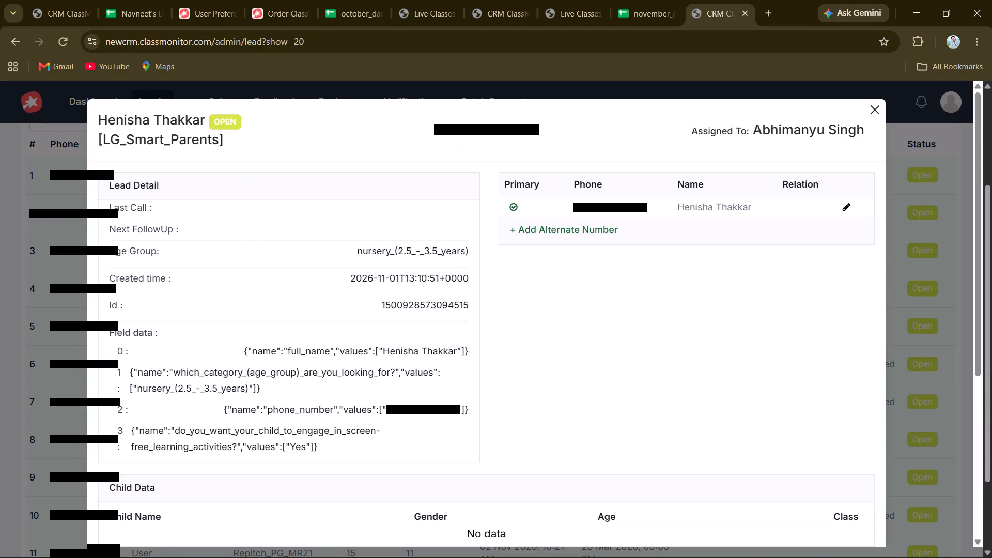
{"action": "scroll", "coordinate": [275, 320], "scroll_direction": "down", "scroll_amount": 11}
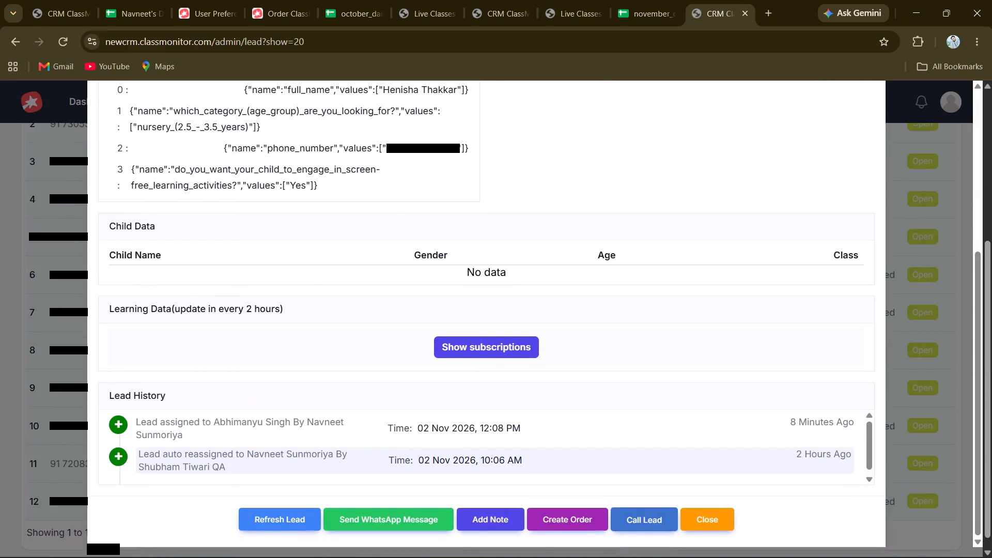
{"action": "scroll", "coordinate": [275, 320], "scroll_direction": "up", "scroll_amount": 13}
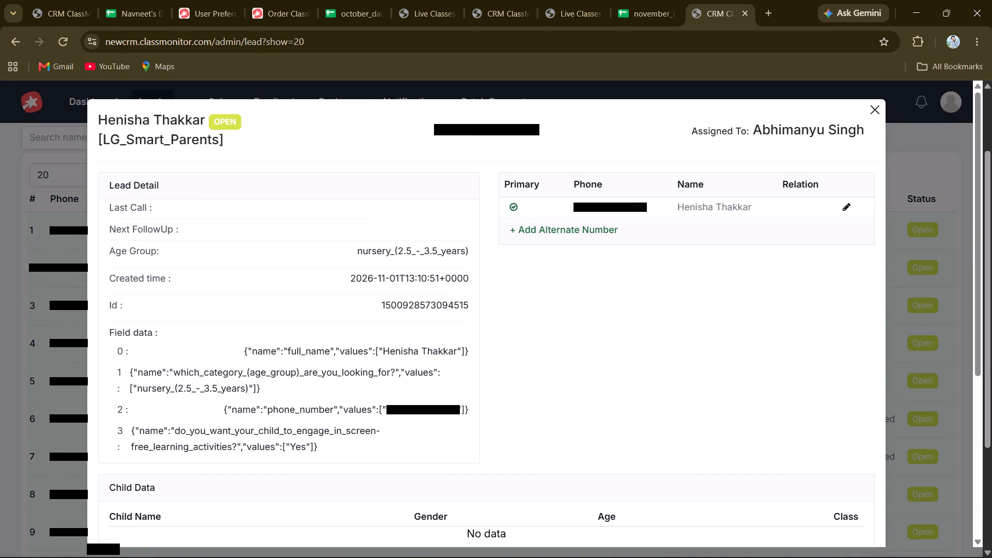
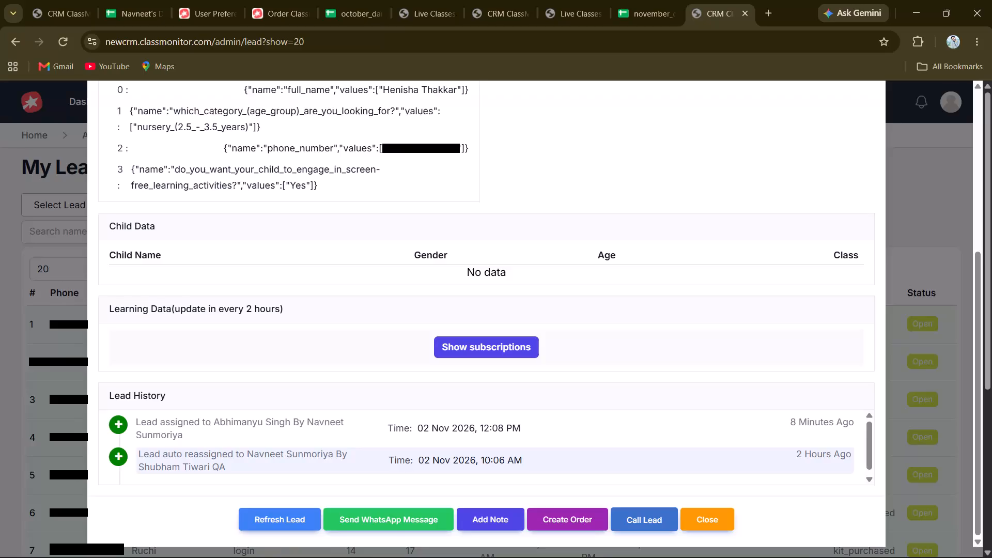
Call the LG_Smart_Parents lead and save the call log as NO_ANSWER, with follow-up In 4 Hour and the note "npc".
{"action": "left_click", "coordinate": [630, 519]}
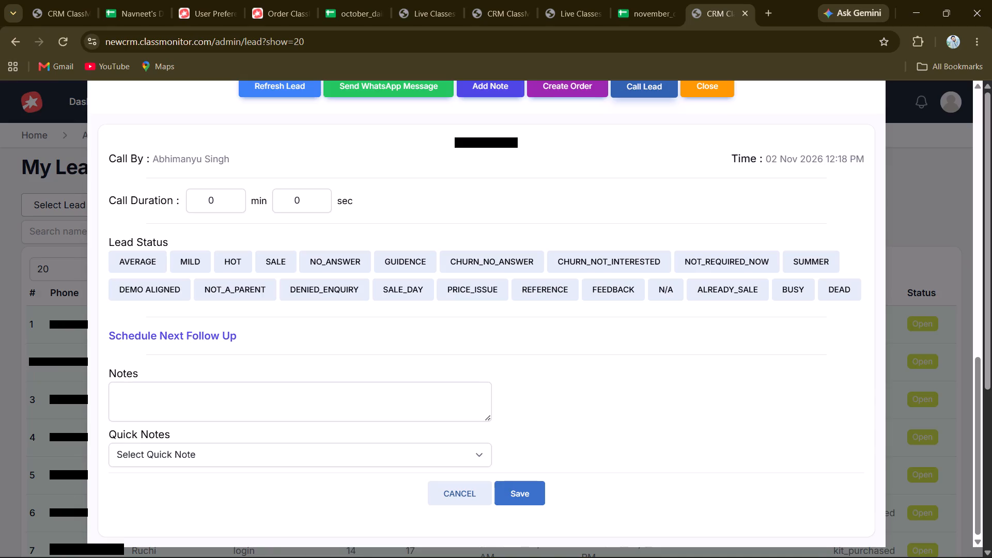
{"action": "scroll", "coordinate": [447, 272], "scroll_direction": "up", "scroll_amount": 13}
{"action": "scroll", "coordinate": [447, 272], "scroll_direction": "down", "scroll_amount": 5}
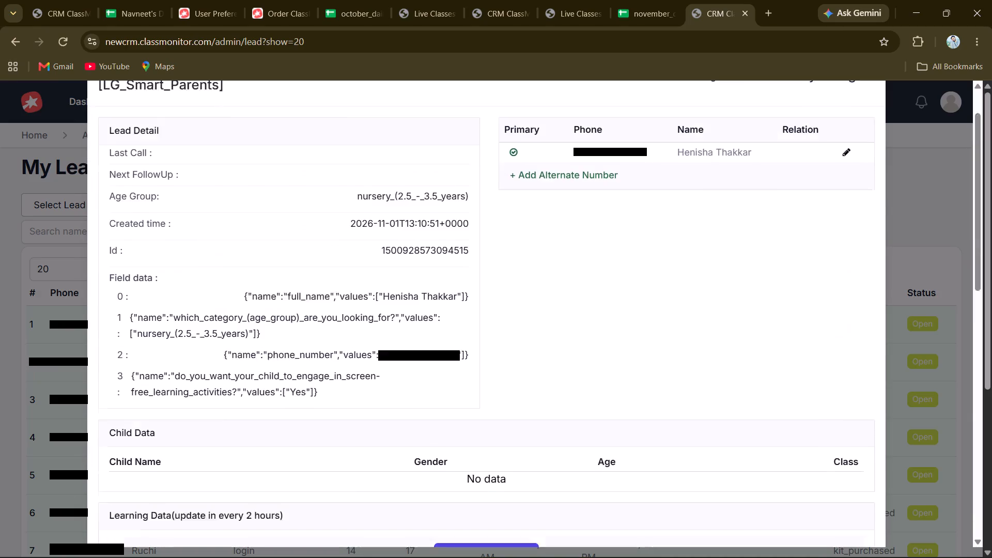
{"action": "scroll", "coordinate": [447, 272], "scroll_direction": "down", "scroll_amount": 7}
{"action": "scroll", "coordinate": [464, 258], "scroll_direction": "up", "scroll_amount": 10}
{"action": "scroll", "coordinate": [464, 258], "scroll_direction": "down", "scroll_amount": 10}
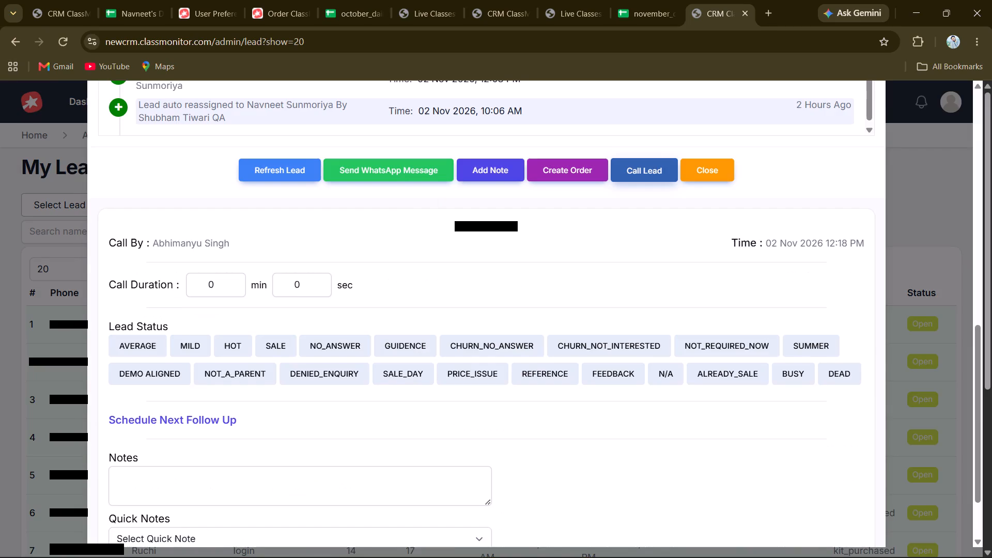
{"action": "left_click", "coordinate": [339, 253]}
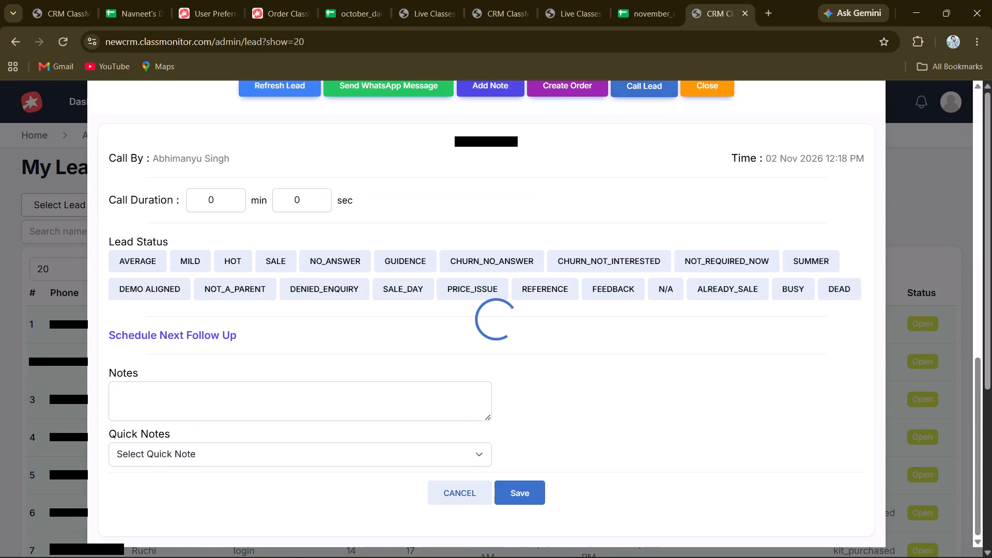
{"action": "left_click", "coordinate": [280, 427]}
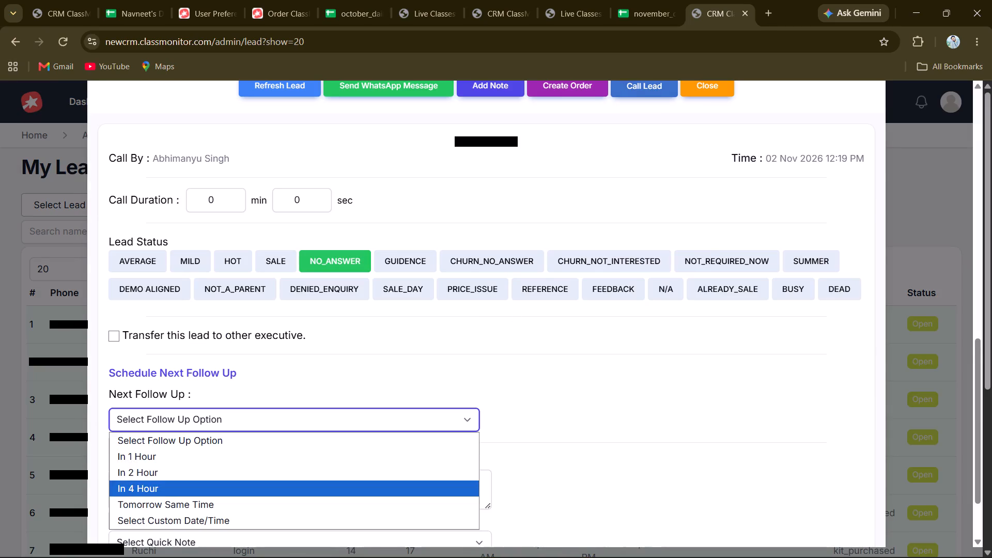
{"action": "left_click", "coordinate": [213, 488]}
{"action": "double_click", "coordinate": [213, 488]}
{"action": "type", "text": "npc"}
{"action": "key", "text": "space"}
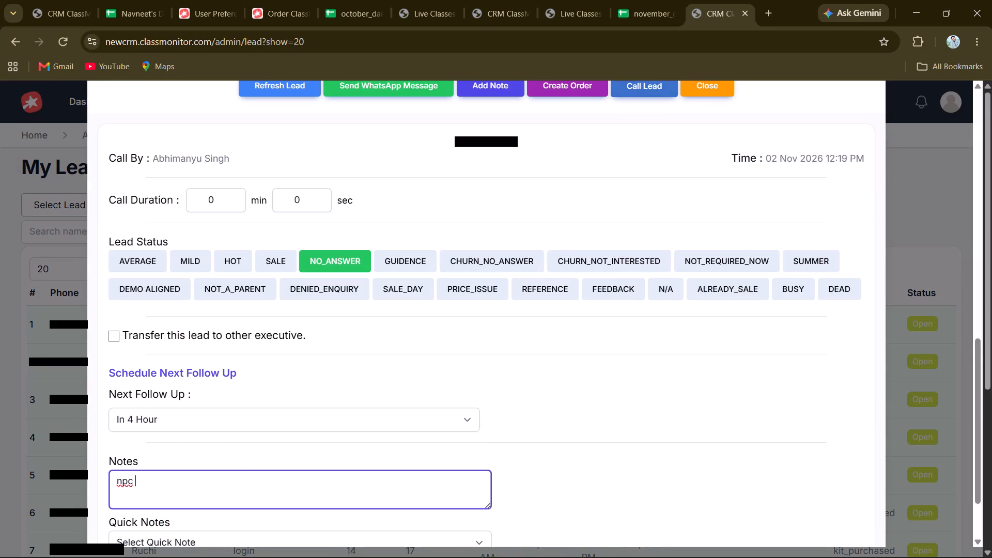
{"action": "scroll", "coordinate": [366, 528], "scroll_direction": "down", "scroll_amount": 4}
{"action": "left_click", "coordinate": [520, 492]}
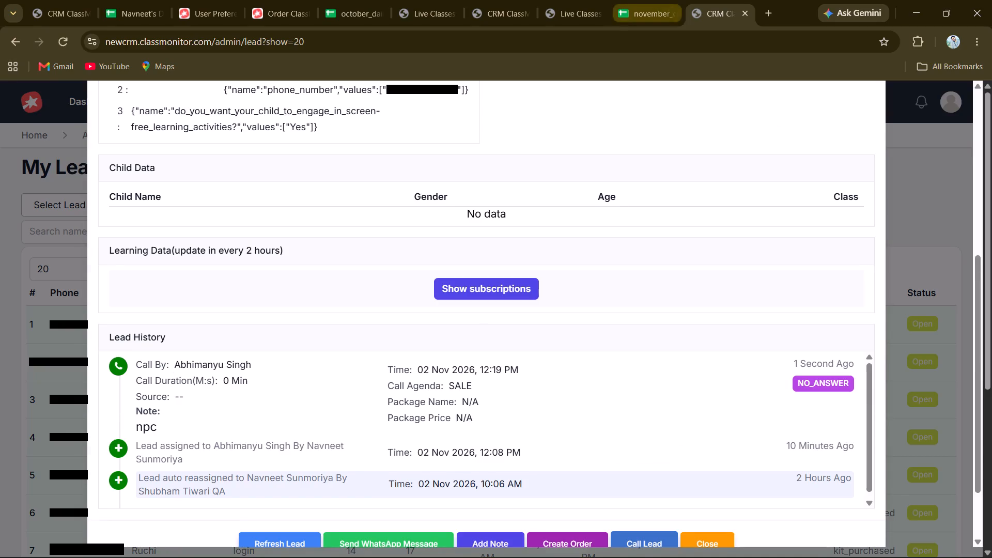
Open the Teacher Requests - Managed By LC spreadsheet in a new browser tab.
{"action": "left_click", "coordinate": [768, 11]}
{"action": "type", "text": "teacher"}
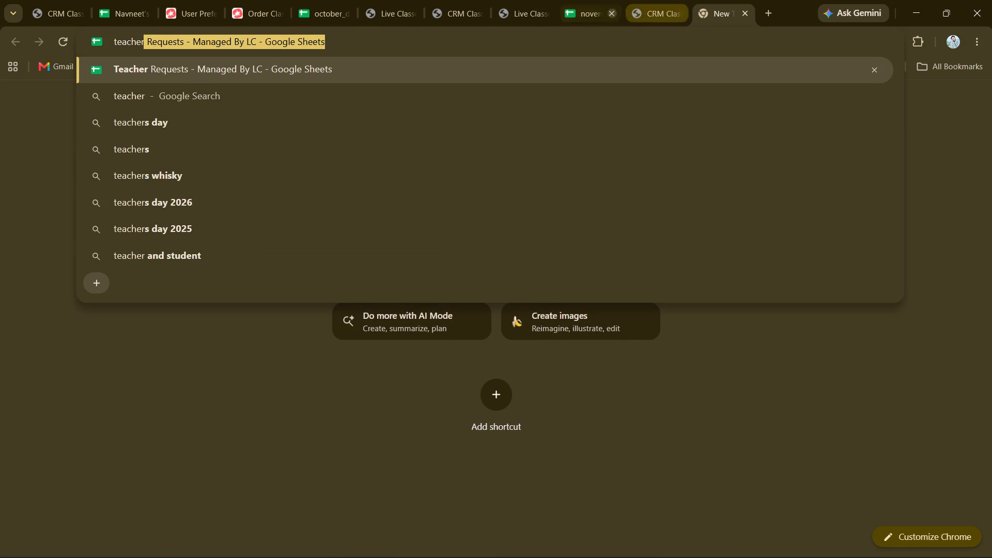
{"action": "left_click", "coordinate": [538, 69]}
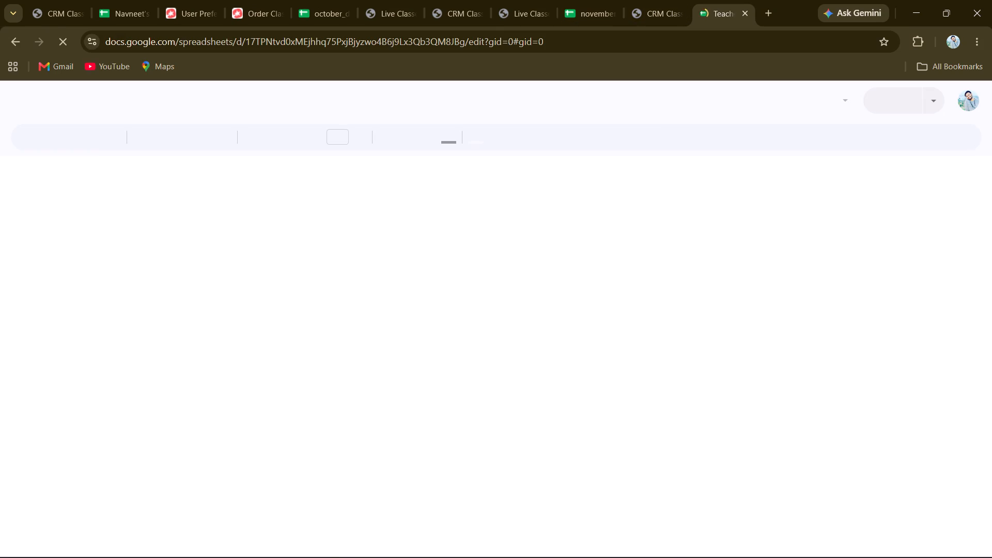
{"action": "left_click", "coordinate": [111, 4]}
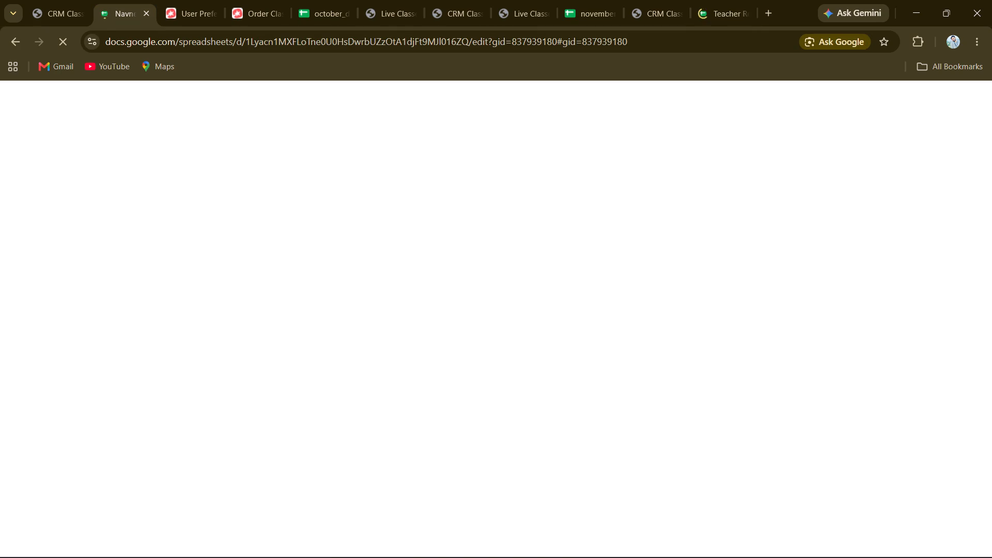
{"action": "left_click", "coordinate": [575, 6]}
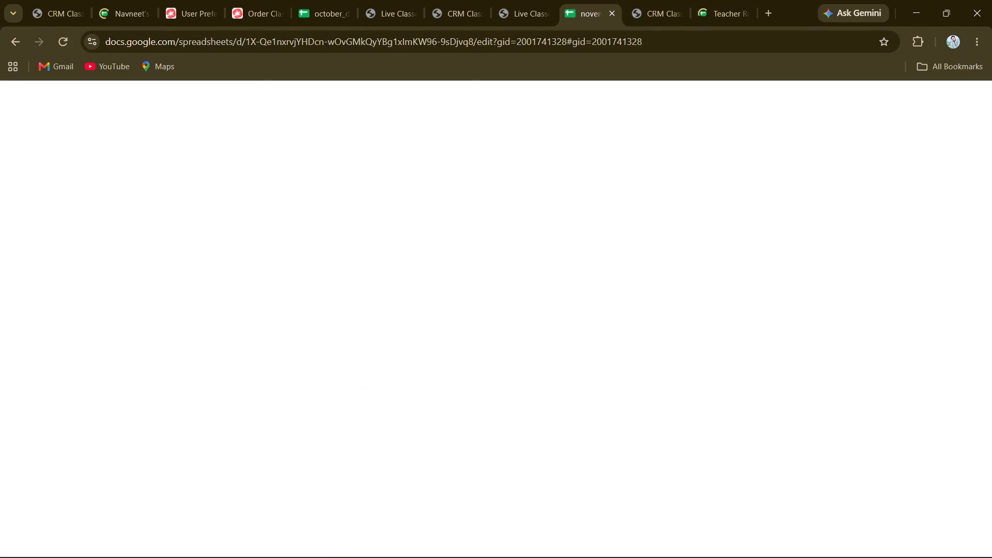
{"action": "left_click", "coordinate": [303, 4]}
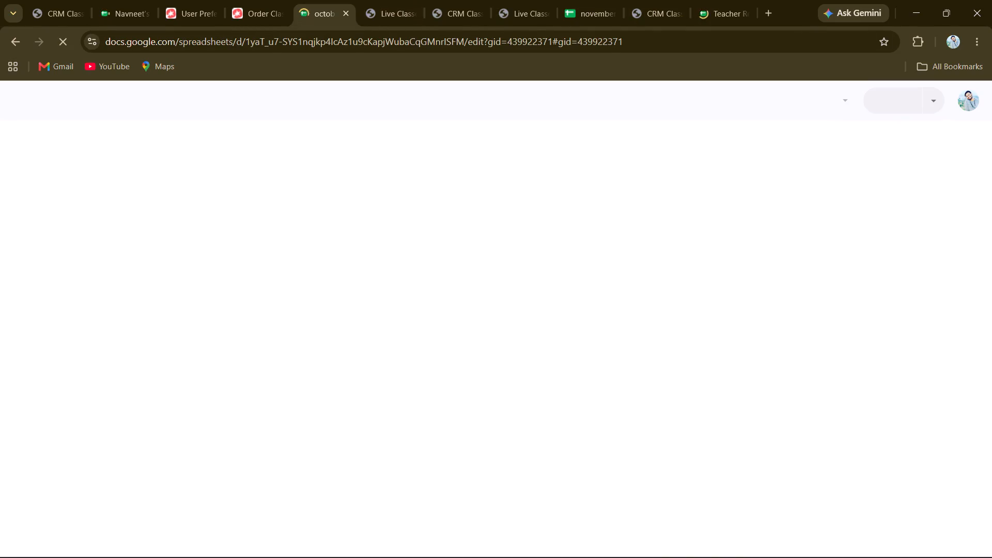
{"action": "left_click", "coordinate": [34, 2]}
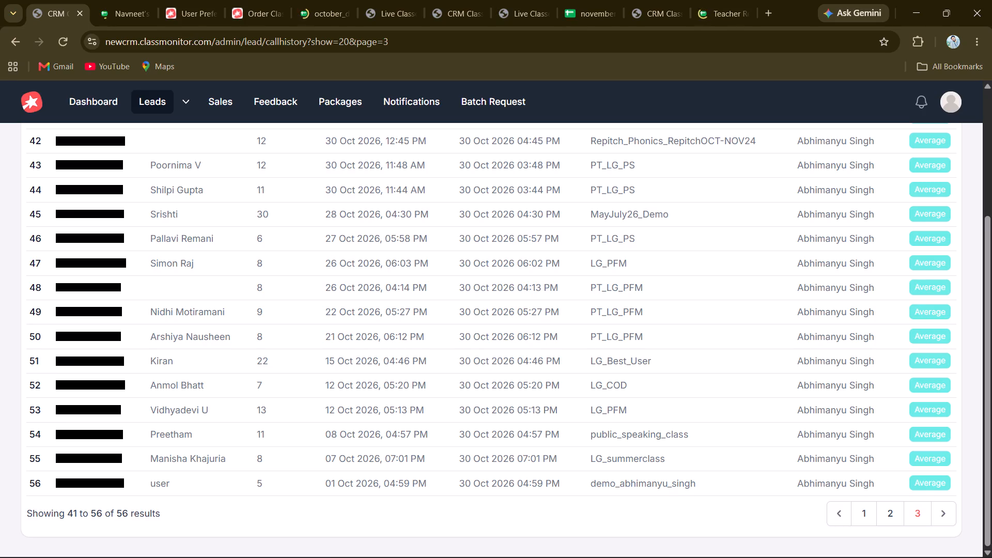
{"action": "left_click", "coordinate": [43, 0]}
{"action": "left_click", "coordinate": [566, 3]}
Return to the LG_Smart_Parents lead in the CRM, check its logged call, and close the lead.
{"action": "left_click", "coordinate": [641, 0]}
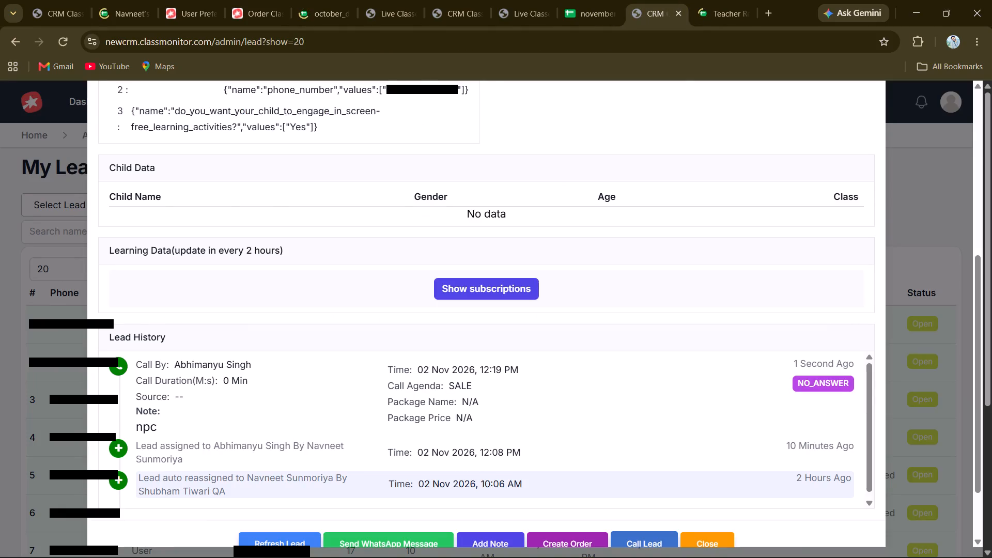
{"action": "scroll", "coordinate": [343, 305], "scroll_direction": "up", "scroll_amount": 8}
{"action": "scroll", "coordinate": [343, 305], "scroll_direction": "down", "scroll_amount": 7}
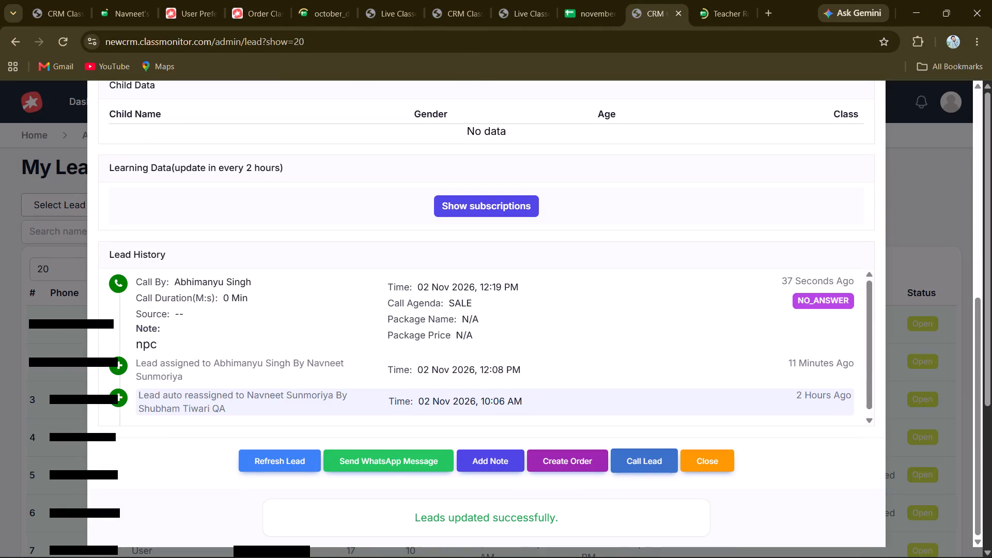
{"action": "left_click", "coordinate": [693, 455]}
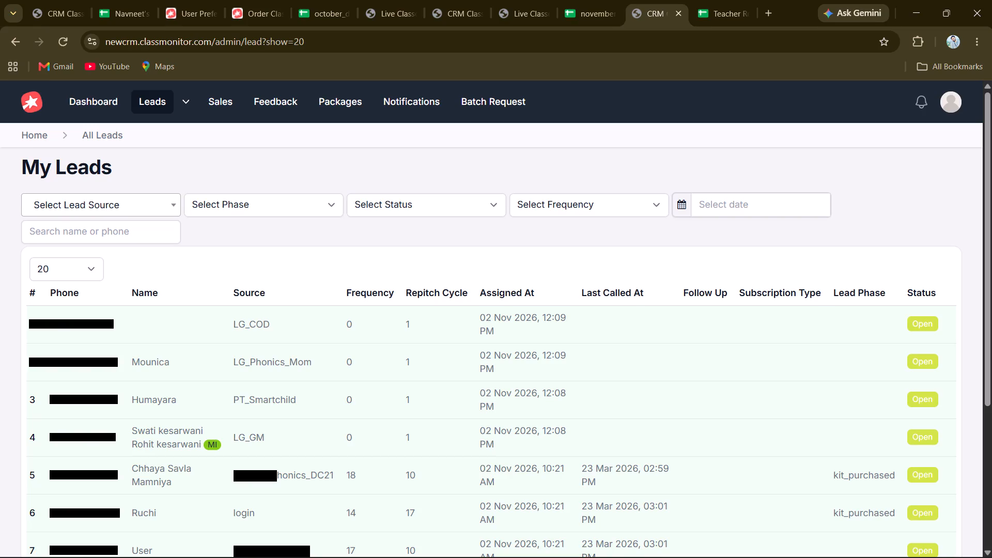
Open the LG_GM lead in the My Leads list and review its lead details and lead history.
{"action": "scroll", "coordinate": [559, 473], "scroll_direction": "down", "scroll_amount": 8}
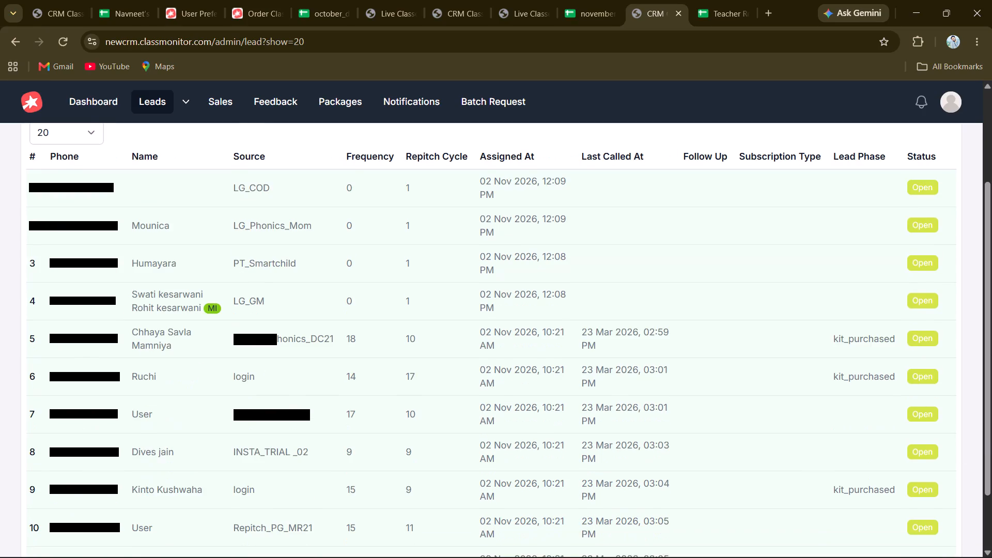
{"action": "scroll", "coordinate": [357, 407], "scroll_direction": "up", "scroll_amount": 9}
{"action": "left_click", "coordinate": [278, 441]}
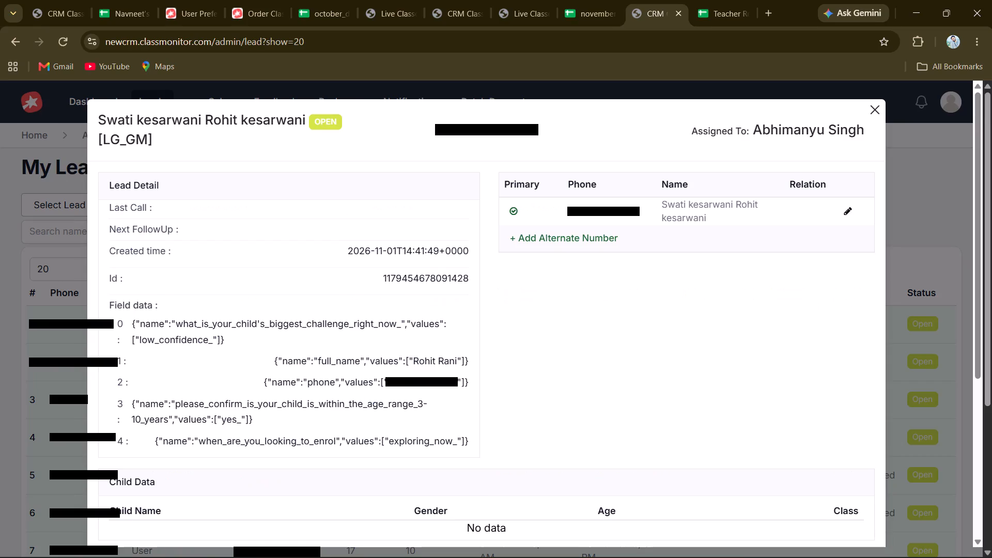
{"action": "scroll", "coordinate": [278, 441], "scroll_direction": "down", "scroll_amount": 10}
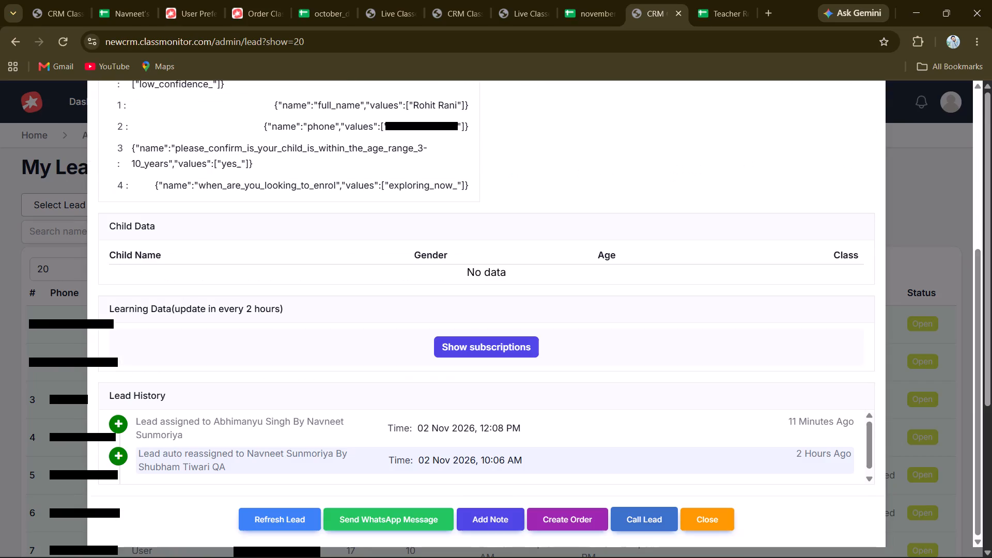
{"action": "scroll", "coordinate": [278, 441], "scroll_direction": "up", "scroll_amount": 7}
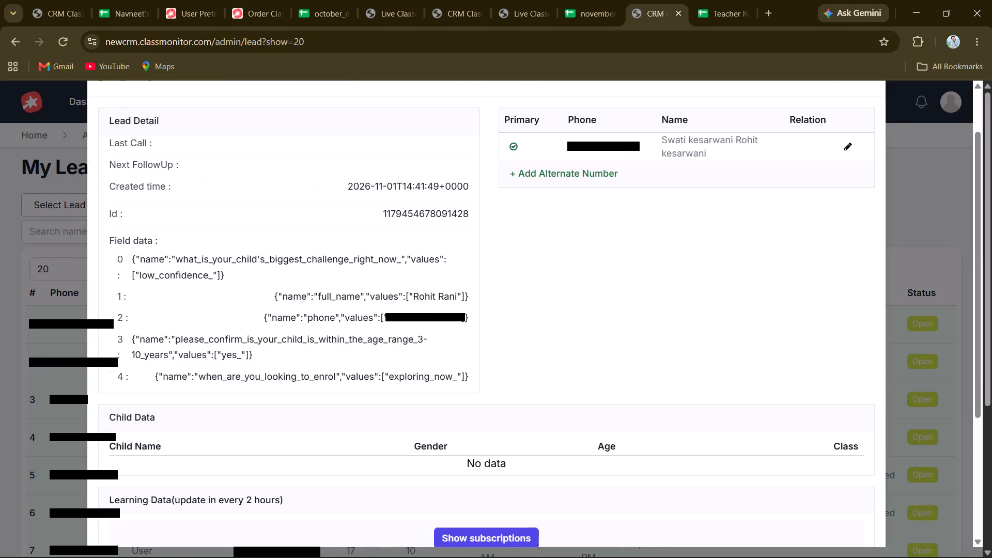
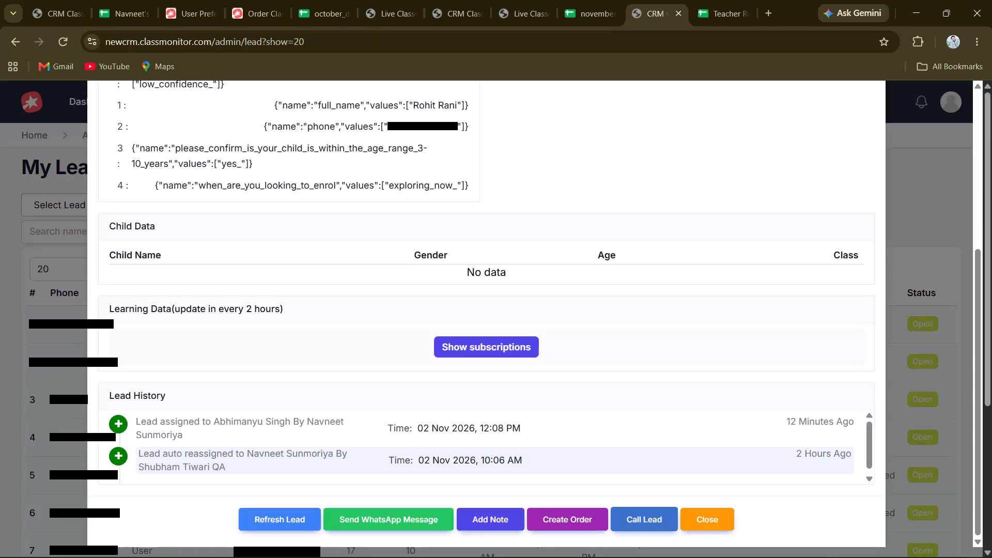
Recheck the LG_GM lead's details and history, and start a call to the lead to open its call log form.
{"action": "scroll", "coordinate": [334, 288], "scroll_direction": "up", "scroll_amount": 5}
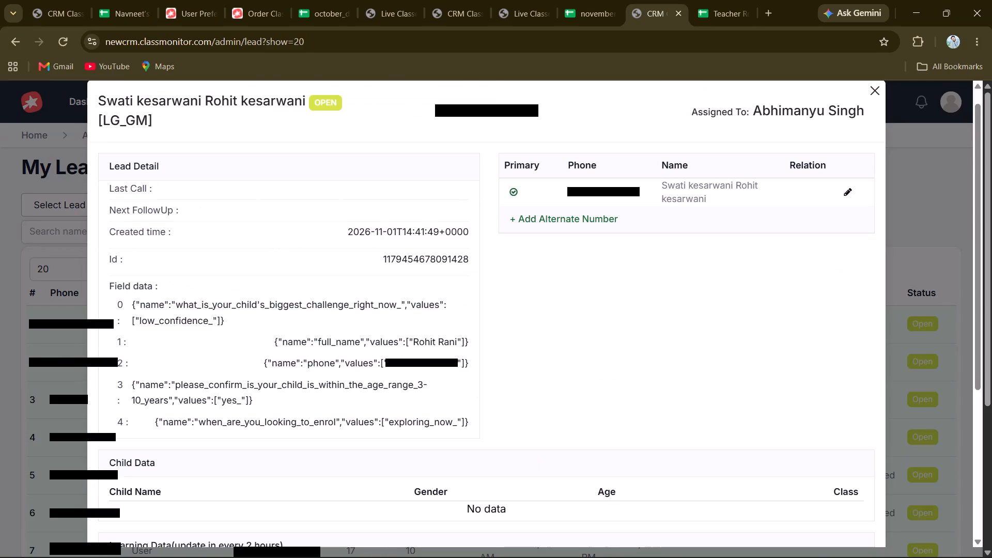
{"action": "scroll", "coordinate": [334, 288], "scroll_direction": "down", "scroll_amount": 3}
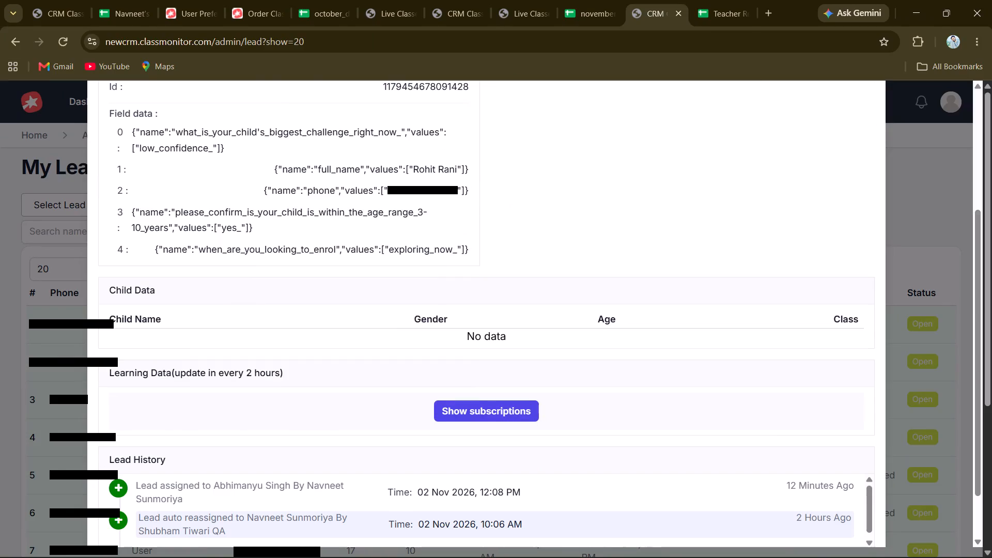
{"action": "scroll", "coordinate": [553, 371], "scroll_direction": "up", "scroll_amount": 9}
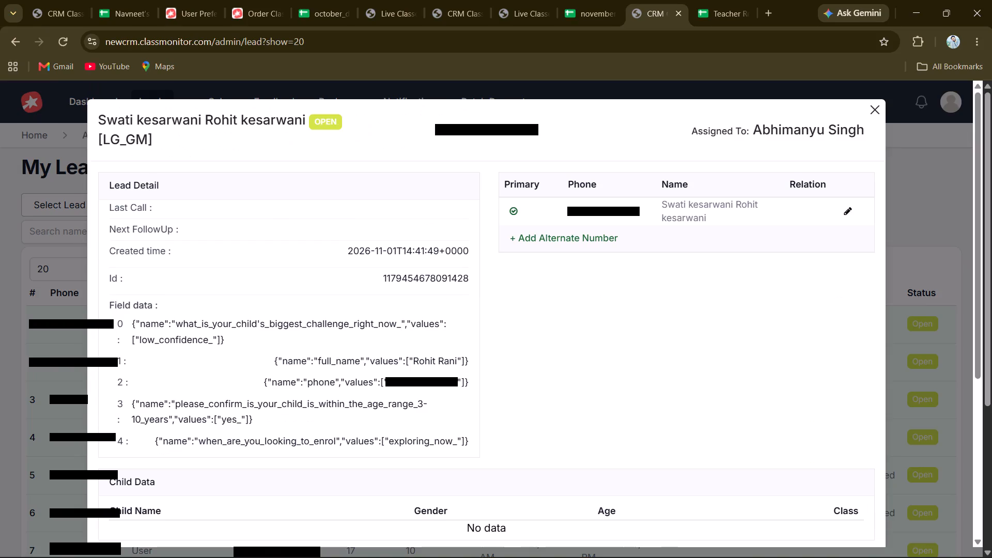
{"action": "scroll", "coordinate": [553, 371], "scroll_direction": "down", "scroll_amount": 7}
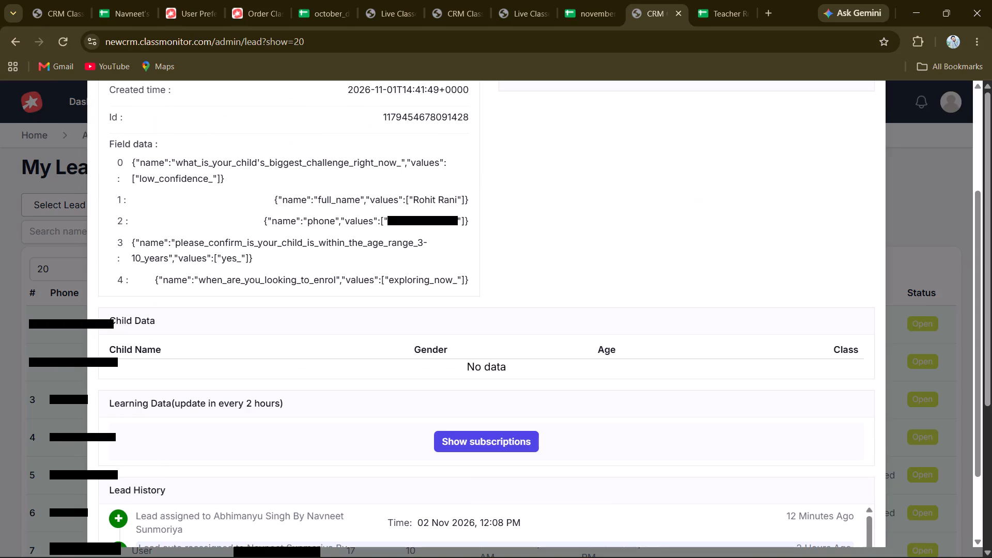
{"action": "left_click", "coordinate": [638, 517]}
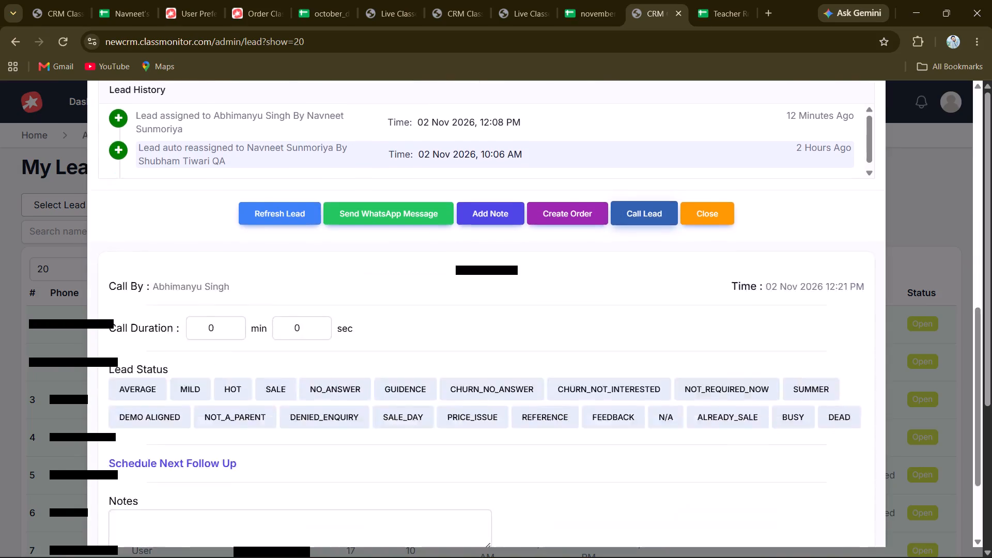
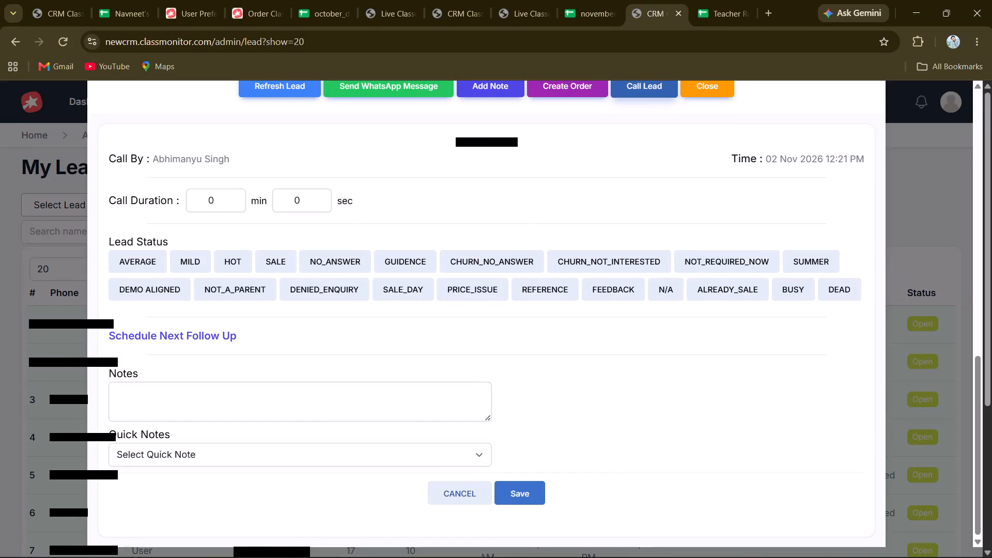
Set the call log's lead status to DENIED_ENQUIRY and the call duration to 0 min 45 sec.
{"action": "left_click", "coordinate": [326, 294]}
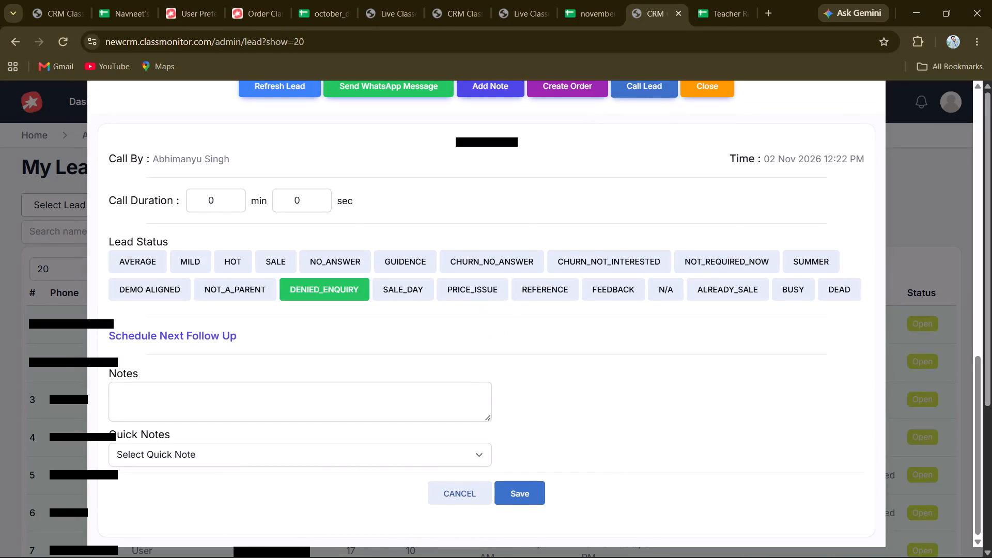
{"action": "left_click", "coordinate": [304, 193]}
{"action": "key", "text": "BackSpace"}
{"action": "type", "text": "45"}
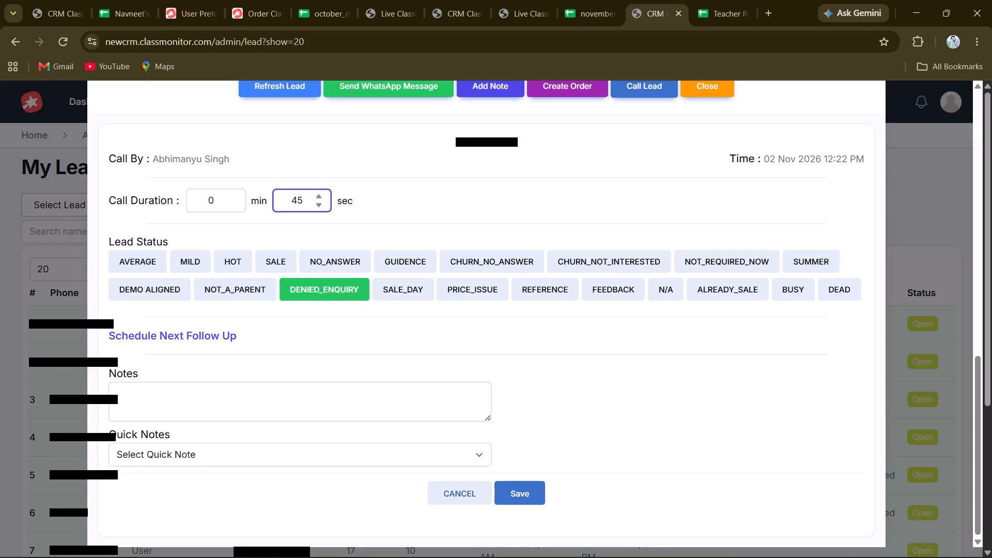
Enter the call note "she said i am not raise any enquirey" and save the call log.
{"action": "left_click", "coordinate": [275, 414]}
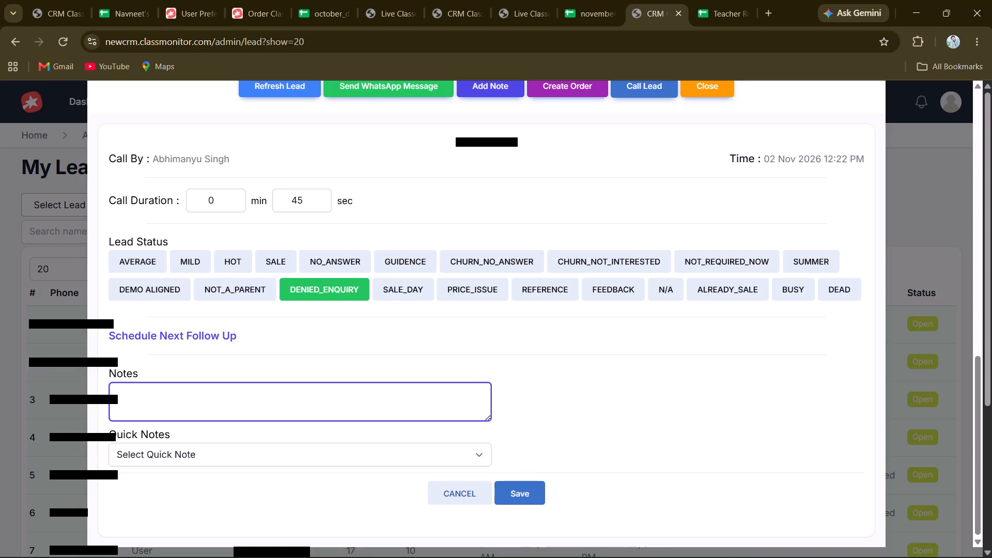
{"action": "type", "text": "no ne"}
{"action": "key", "text": "BackSpace"}
{"action": "key", "text": "BackSpace"}
{"action": "key", "text": "BackSpace"}
{"action": "key", "text": "BackSpace"}
{"action": "key", "text": "BackSpace"}
{"action": "key", "text": "BackSpace"}
{"action": "type", "text": "she dint"}
{"action": "key", "text": "space"}
{"action": "key", "text": "BackSpace"}
{"action": "key", "text": "BackSpace"}
{"action": "key", "text": "BackSpace"}
{"action": "key", "text": "BackSpace"}
{"action": "key", "text": "BackSpace"}
{"action": "type", "text": "said i"}
{"action": "key", "text": "space"}
{"action": "type", "text": "am not raise any w"}
{"action": "key", "text": "BackSpace"}
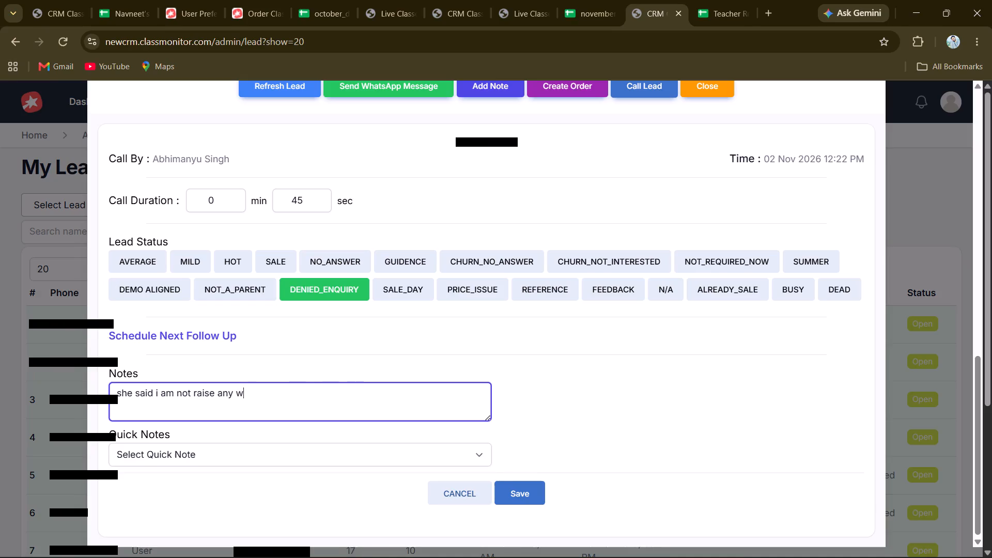
{"action": "type", "text": "enquirey"}
{"action": "key", "text": "space"}
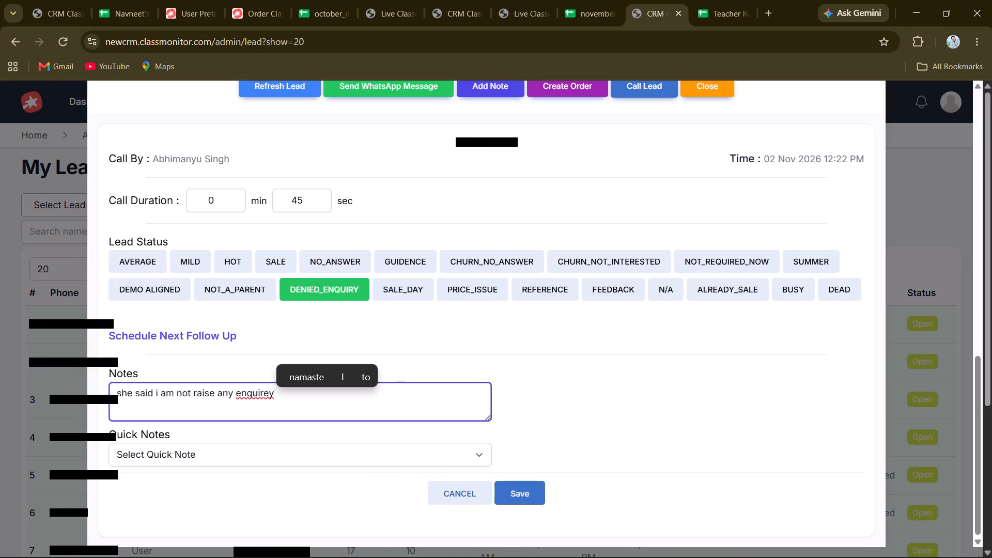
{"action": "left_click", "coordinate": [518, 483]}
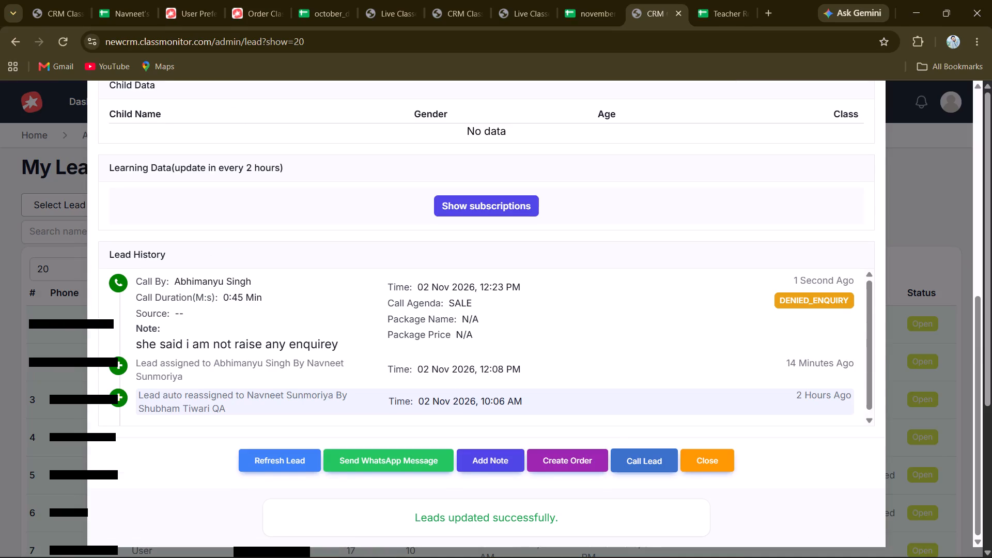
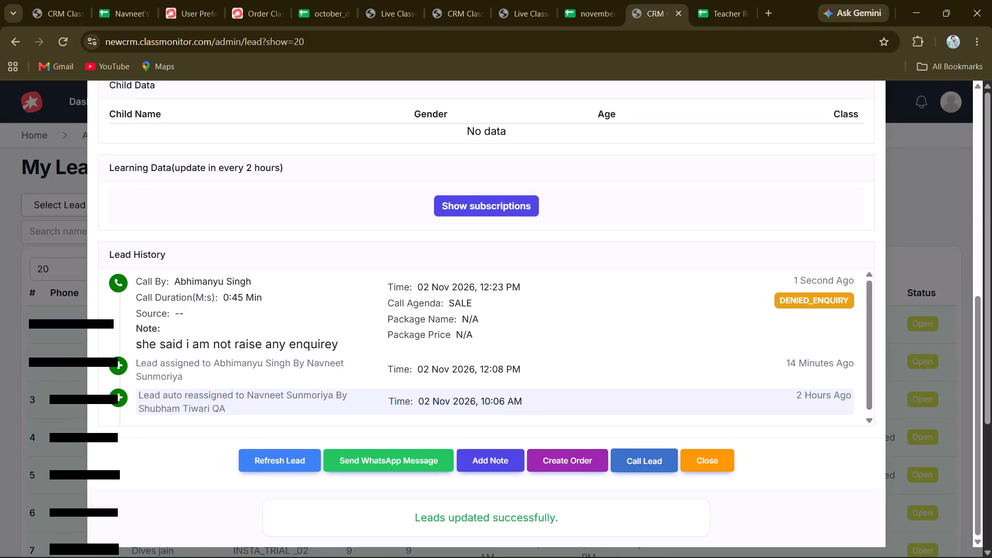
Close the details of the lead just logged and return to the My Leads list.
{"action": "left_click", "coordinate": [712, 467]}
{"action": "left_click", "coordinate": [284, 397]}
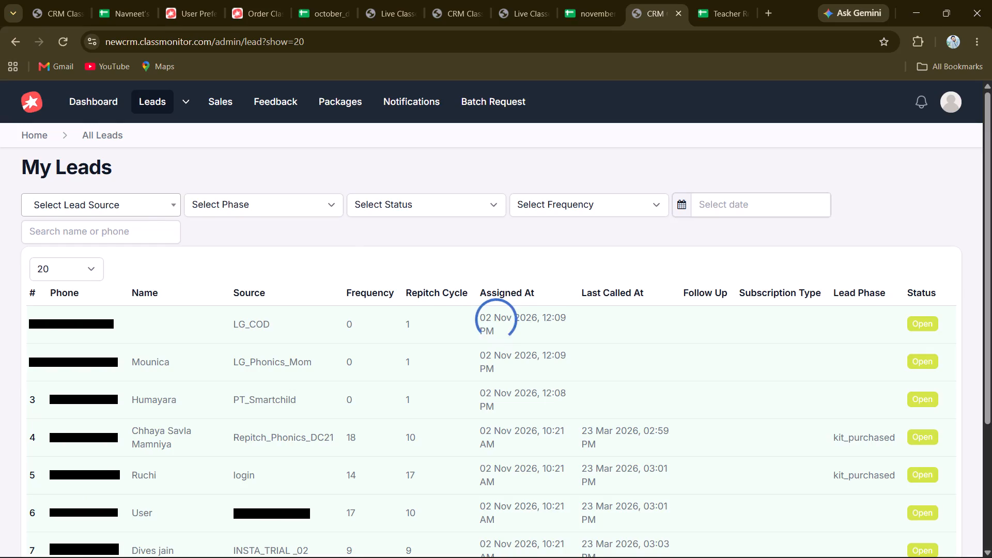
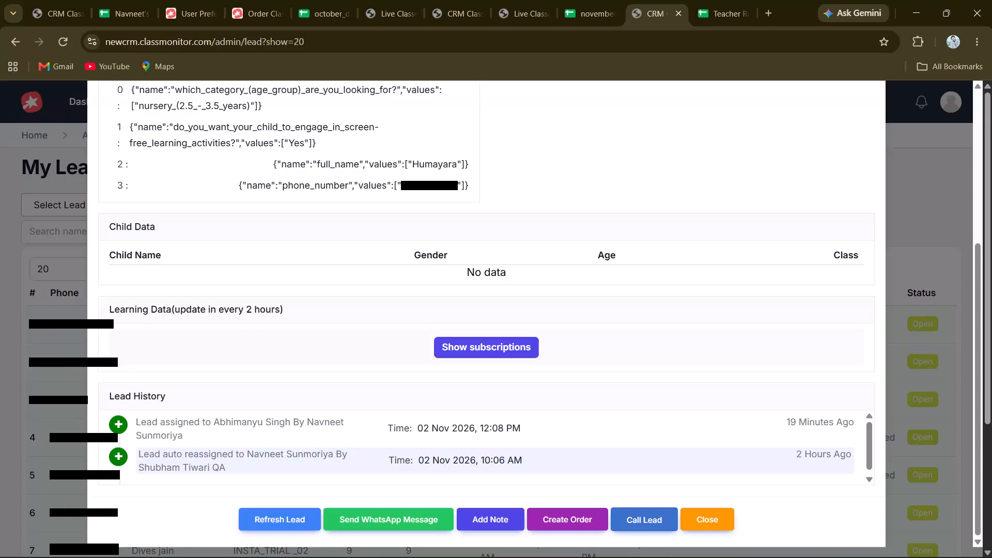
Review the open PT_Smartchild nursery lead's details and start a call to the lead with its call log entry.
{"action": "scroll", "coordinate": [397, 377], "scroll_direction": "up", "scroll_amount": 3}
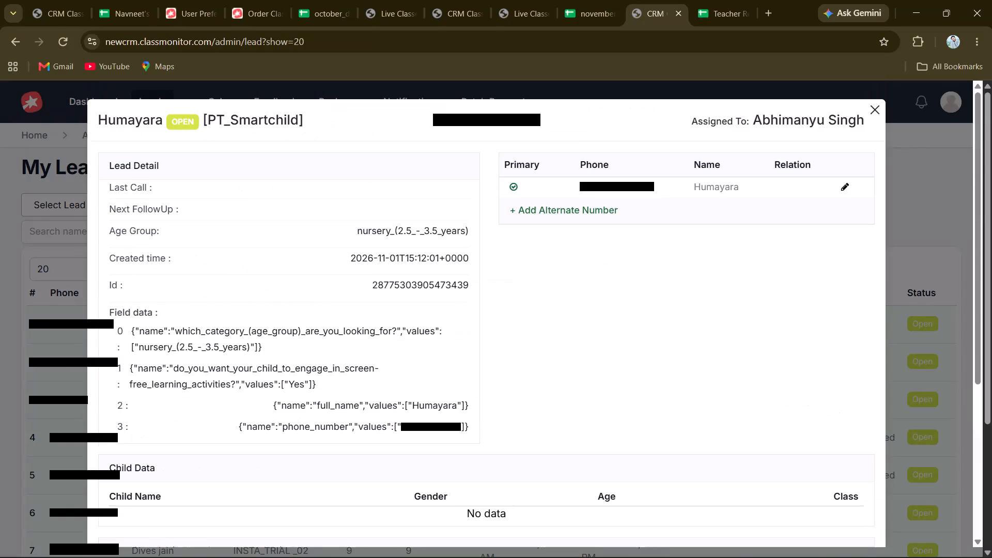
{"action": "scroll", "coordinate": [397, 377], "scroll_direction": "down", "scroll_amount": 7}
{"action": "scroll", "coordinate": [535, 362], "scroll_direction": "up", "scroll_amount": 9}
{"action": "scroll", "coordinate": [535, 362], "scroll_direction": "down", "scroll_amount": 3}
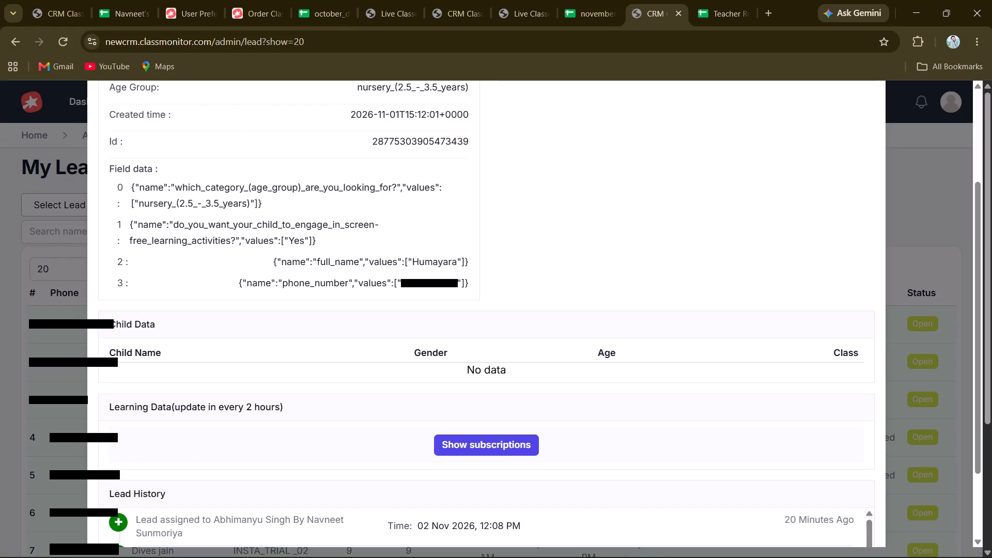
{"action": "left_click", "coordinate": [641, 507]}
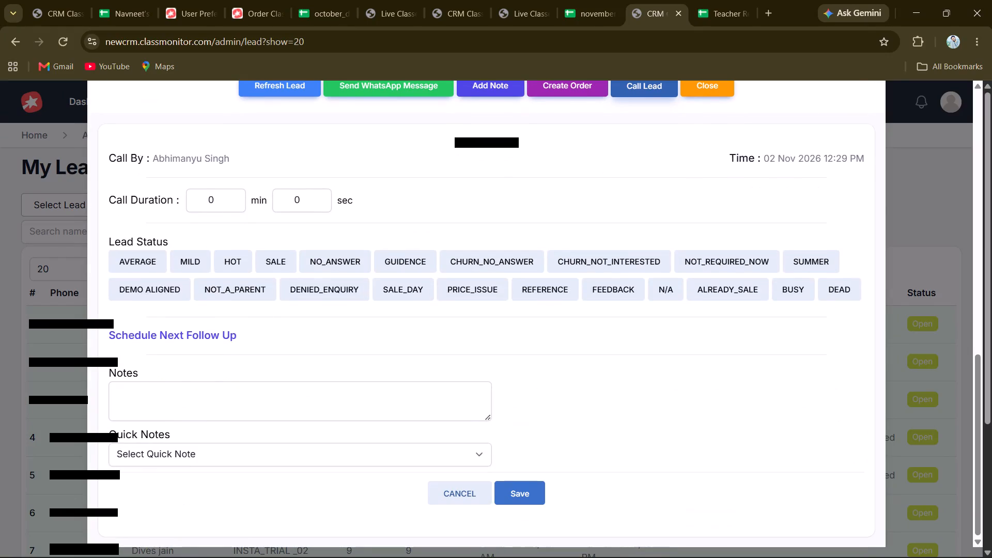
{"action": "scroll", "coordinate": [417, 328], "scroll_direction": "up", "scroll_amount": 7}
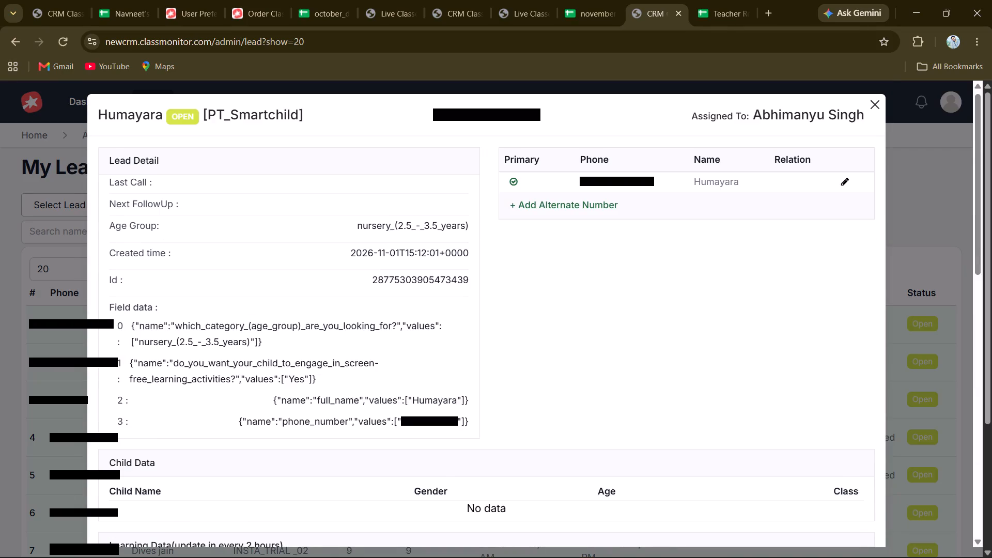
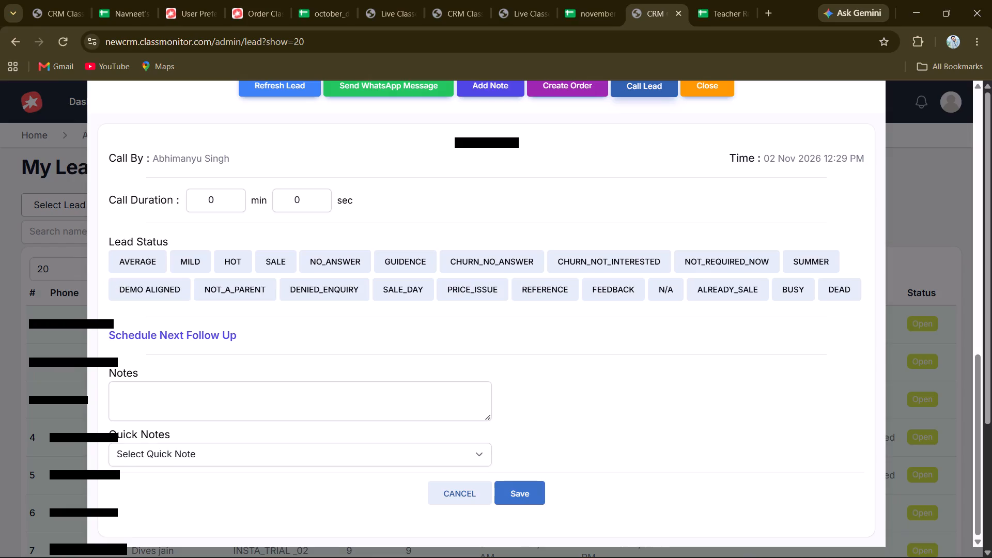
Record a call duration of 1 min 25 sec and set the lead status to NOT_REQUIRED_NOW in the call log.
{"action": "left_click", "coordinate": [579, 270]}
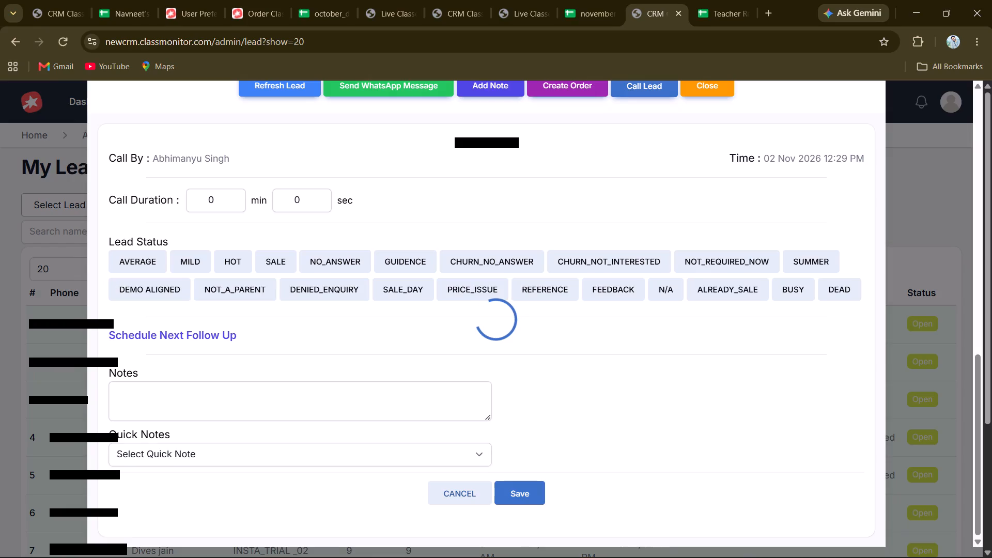
{"action": "left_click", "coordinate": [730, 260]}
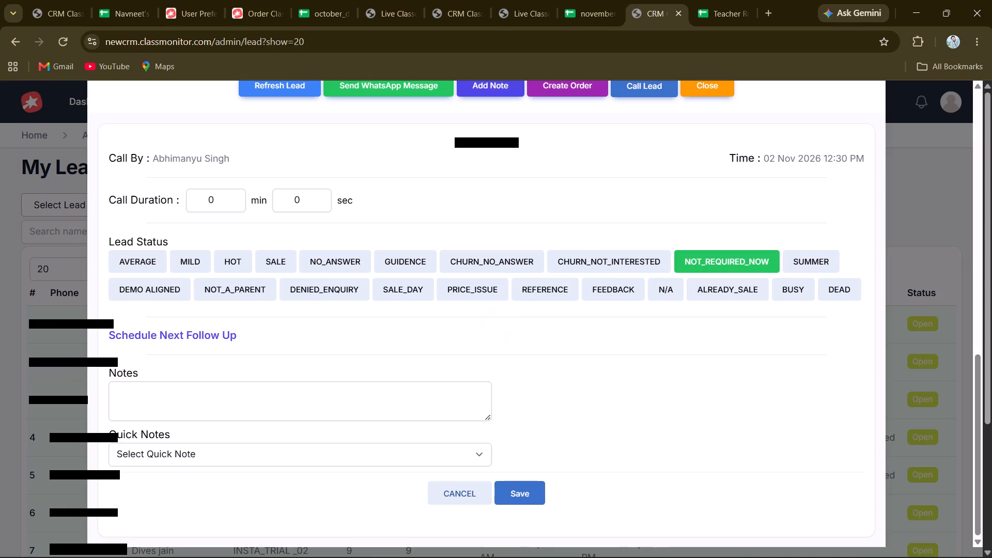
{"action": "left_click", "coordinate": [314, 286]}
{"action": "left_click", "coordinate": [223, 210]}
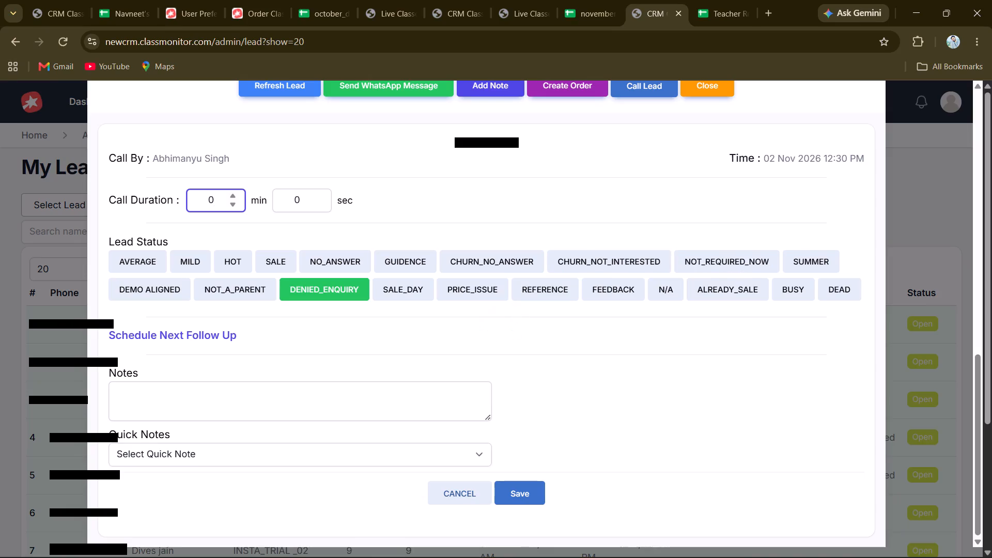
{"action": "key", "text": "1"}
{"action": "left_click", "coordinate": [305, 201]}
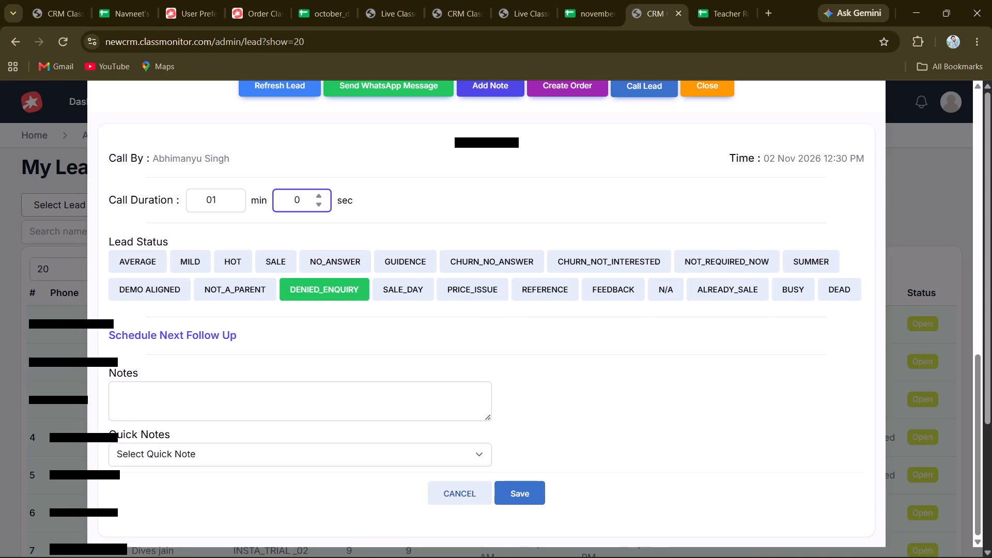
{"action": "key", "text": "BackSpace"}
{"action": "type", "text": "25"}
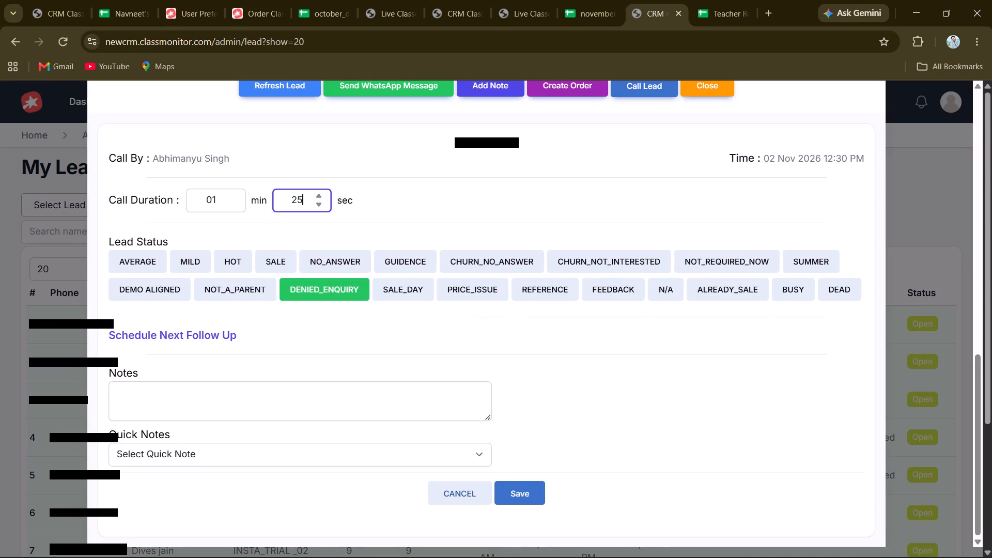
{"action": "left_click", "coordinate": [700, 254]}
Add the note "he said as of now no need" to the call log, save it and close the lead.
{"action": "left_click", "coordinate": [366, 396]}
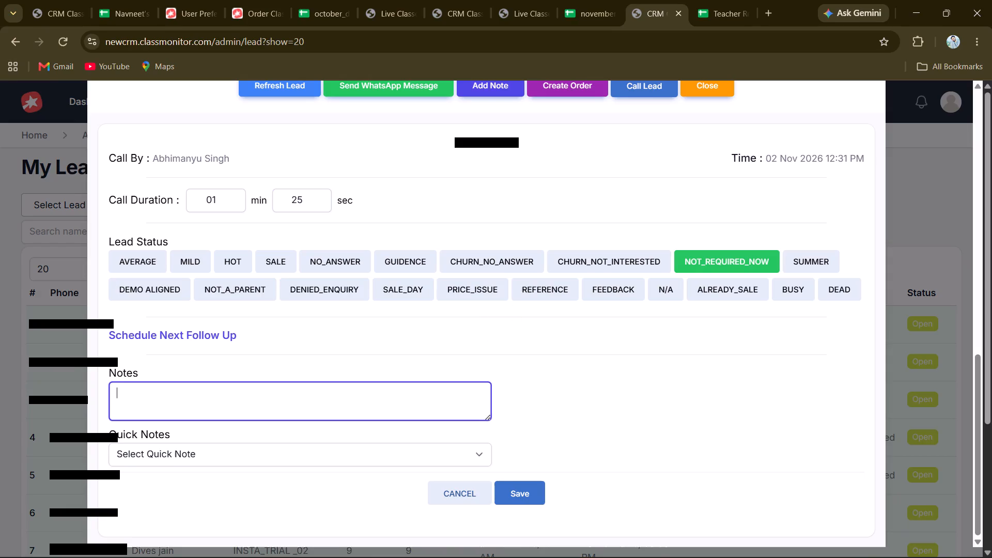
{"action": "type", "text": "he a"}
{"action": "key", "text": "BackSpace"}
{"action": "type", "text": "said as o"}
{"action": "type", "text": "f now"}
{"action": "key", "text": "space"}
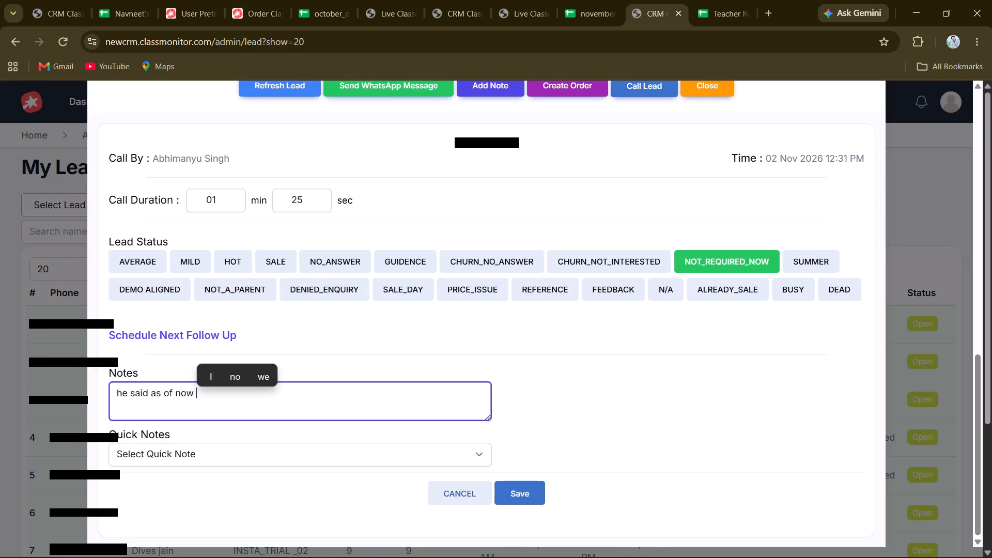
{"action": "type", "text": "no need"}
{"action": "key", "text": "space"}
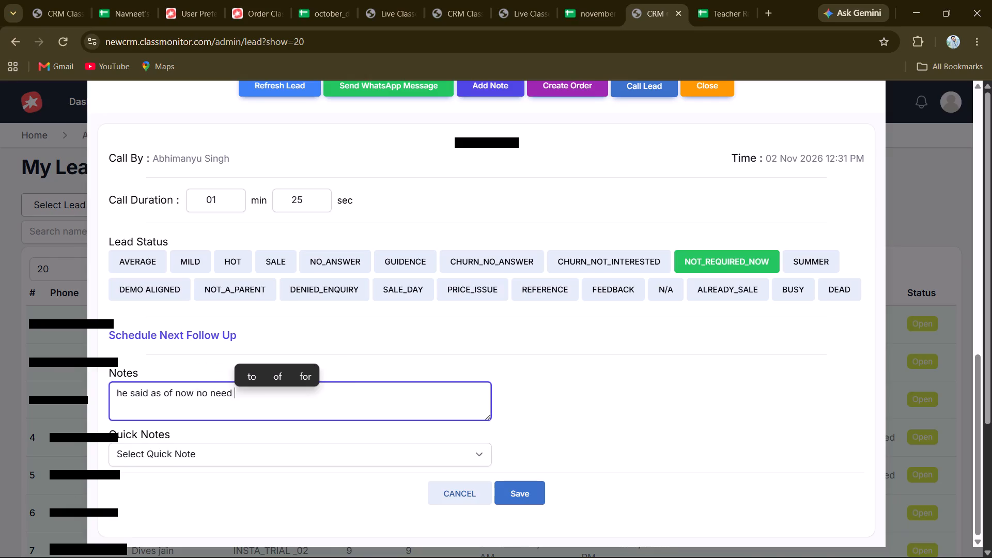
{"action": "left_click", "coordinate": [526, 488]}
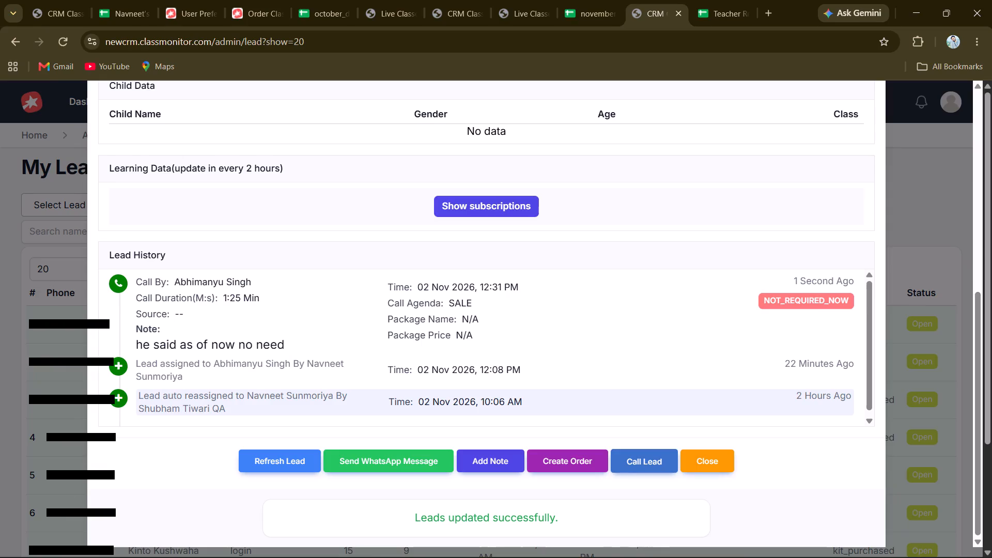
{"action": "left_click", "coordinate": [725, 458]}
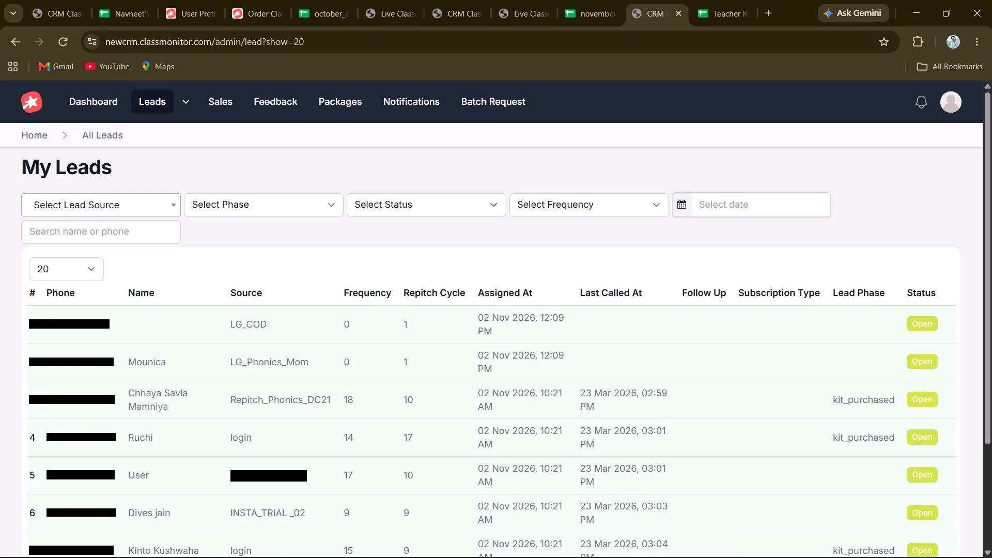
Open the LG_Phonics_Mom lead from the My Leads list and review its details and lead history.
{"action": "left_click", "coordinate": [280, 368]}
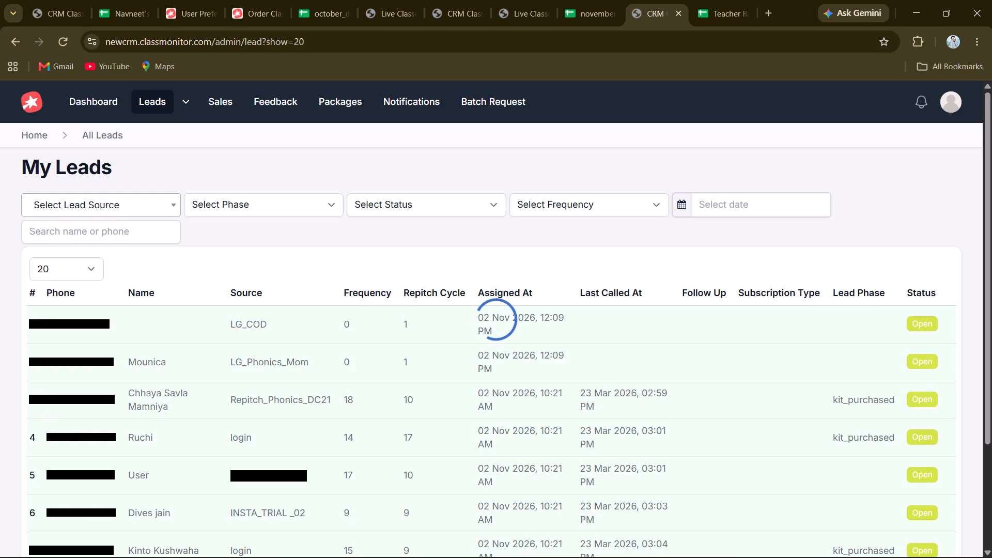
{"action": "scroll", "coordinate": [280, 368], "scroll_direction": "down", "scroll_amount": 3}
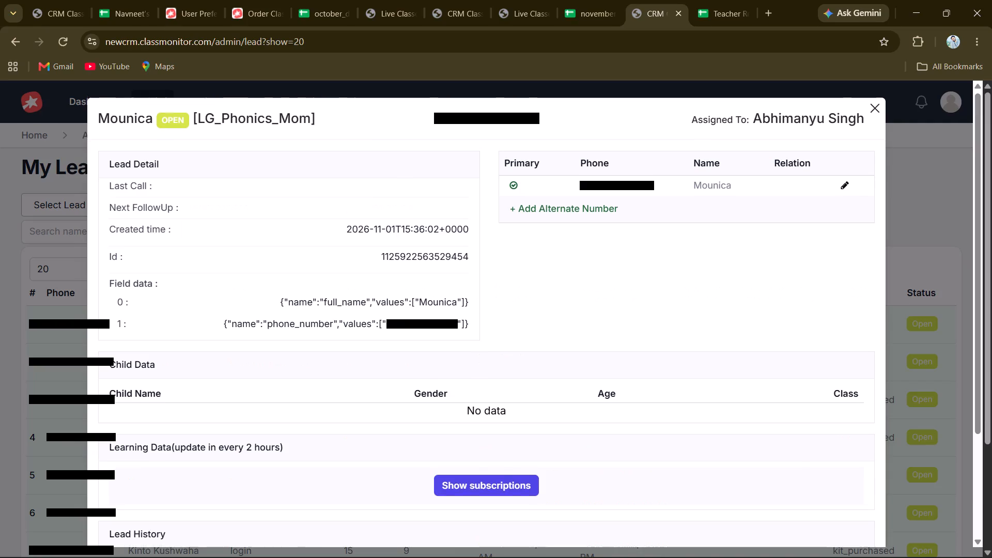
{"action": "scroll", "coordinate": [280, 368], "scroll_direction": "down", "scroll_amount": 5}
{"action": "scroll", "coordinate": [383, 379], "scroll_direction": "up", "scroll_amount": 6}
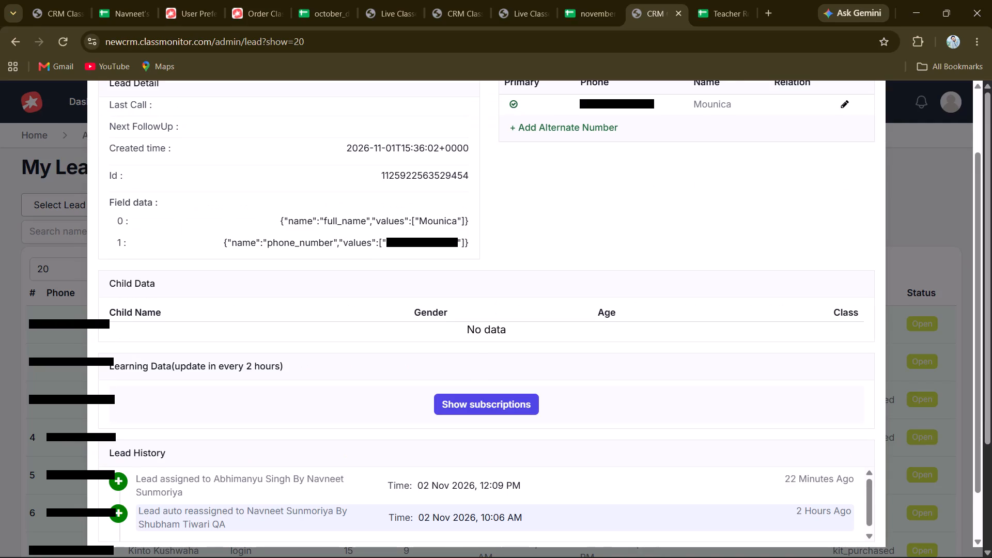
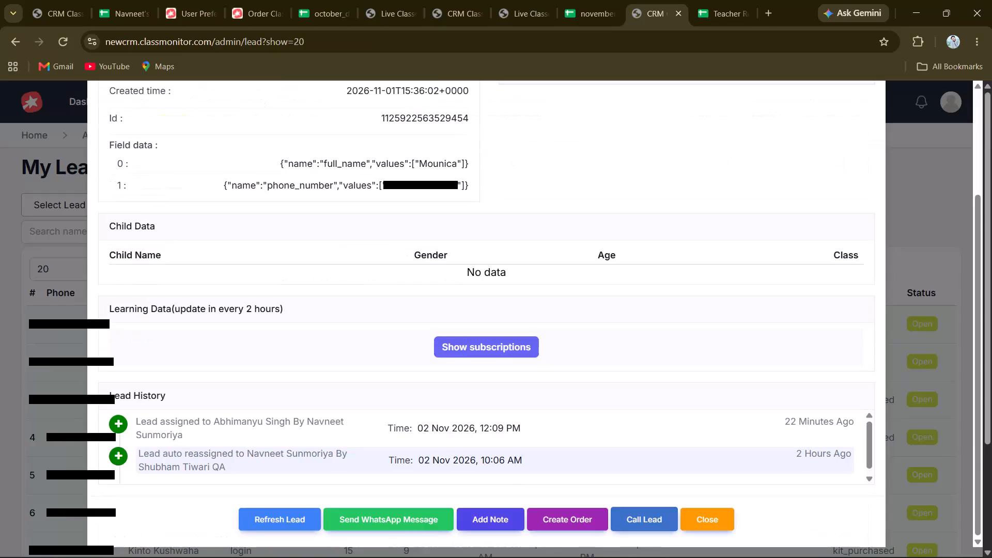
Call the open LG_Phonics_Mom lead and log the status NO_ANSWER with the next follow-up In 4 Hour.
{"action": "scroll", "coordinate": [667, 402], "scroll_direction": "up", "scroll_amount": 9}
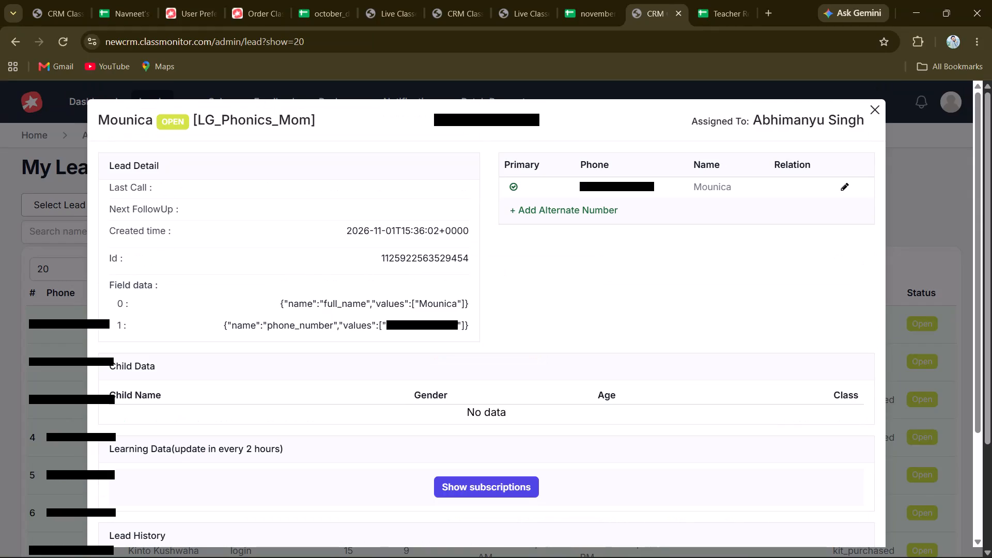
{"action": "scroll", "coordinate": [667, 402], "scroll_direction": "down", "scroll_amount": 8}
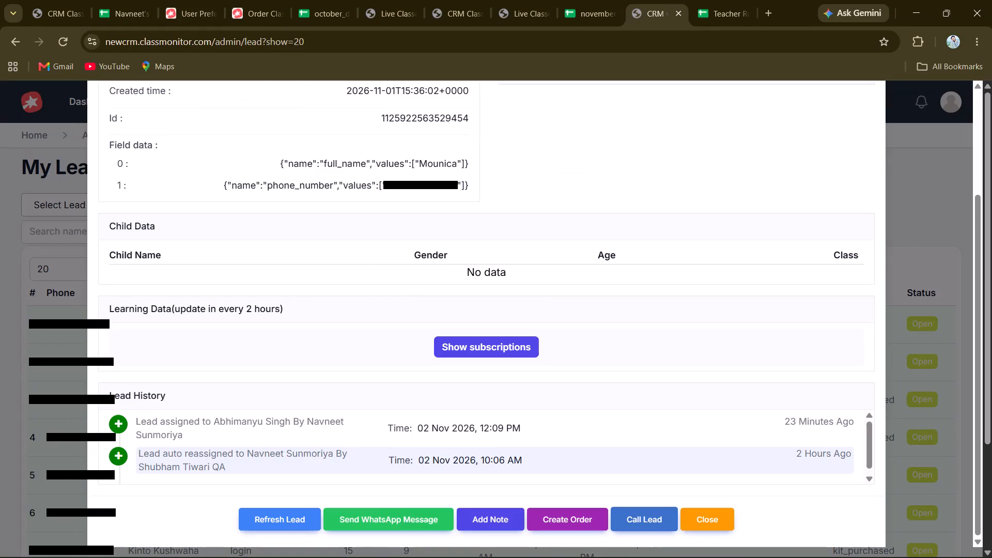
{"action": "left_click", "coordinate": [650, 521]}
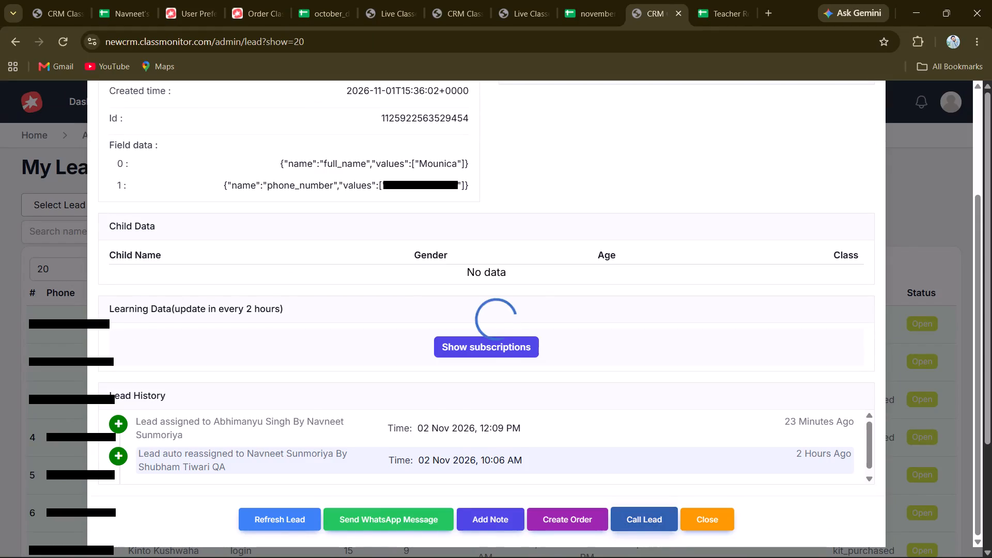
{"action": "scroll", "coordinate": [526, 302], "scroll_direction": "up", "scroll_amount": 11}
{"action": "scroll", "coordinate": [526, 302], "scroll_direction": "down", "scroll_amount": 10}
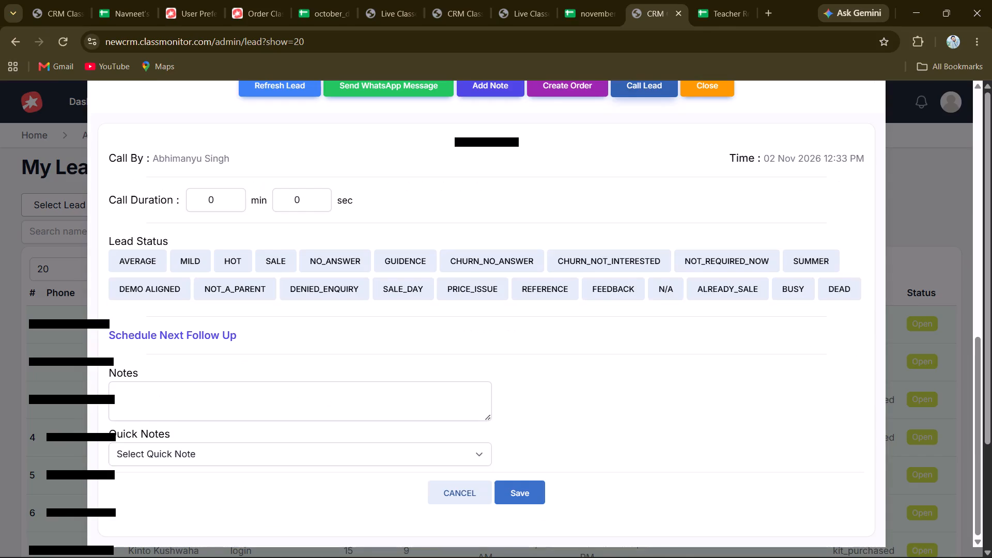
{"action": "left_click", "coordinate": [334, 252]}
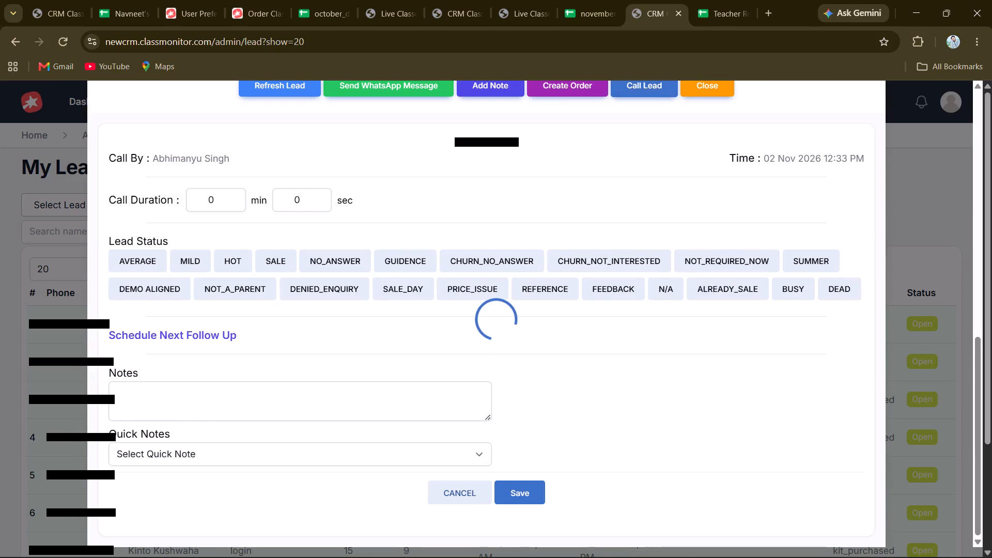
{"action": "left_click", "coordinate": [299, 429]}
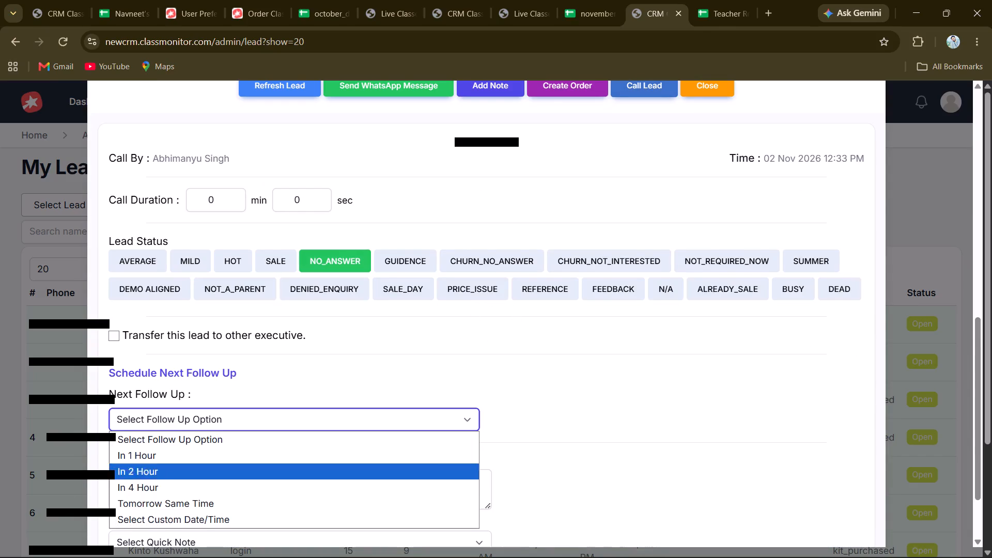
{"action": "left_click", "coordinate": [246, 482]}
Add the note "npc" to the call log, save it and close the lead.
{"action": "left_click", "coordinate": [267, 483]}
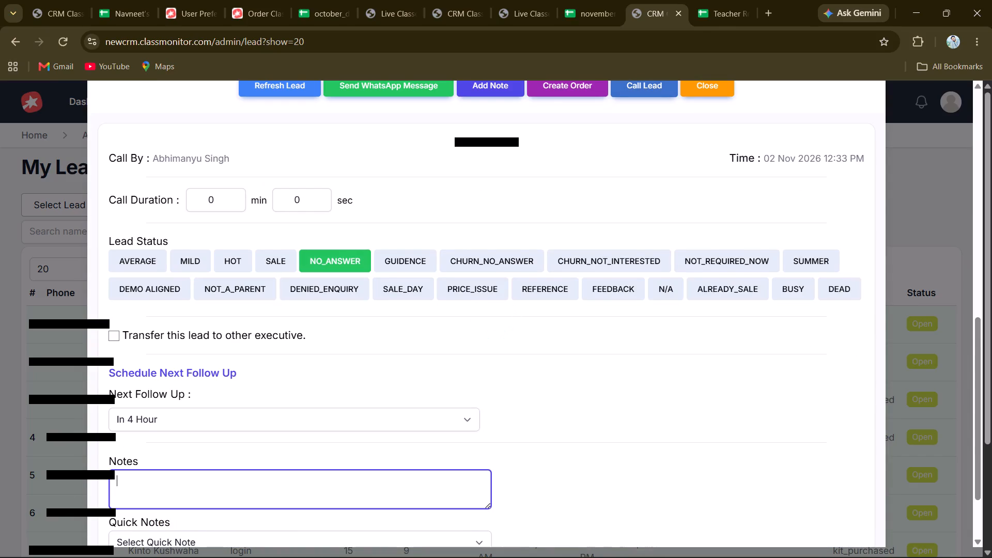
{"action": "type", "text": "npc"}
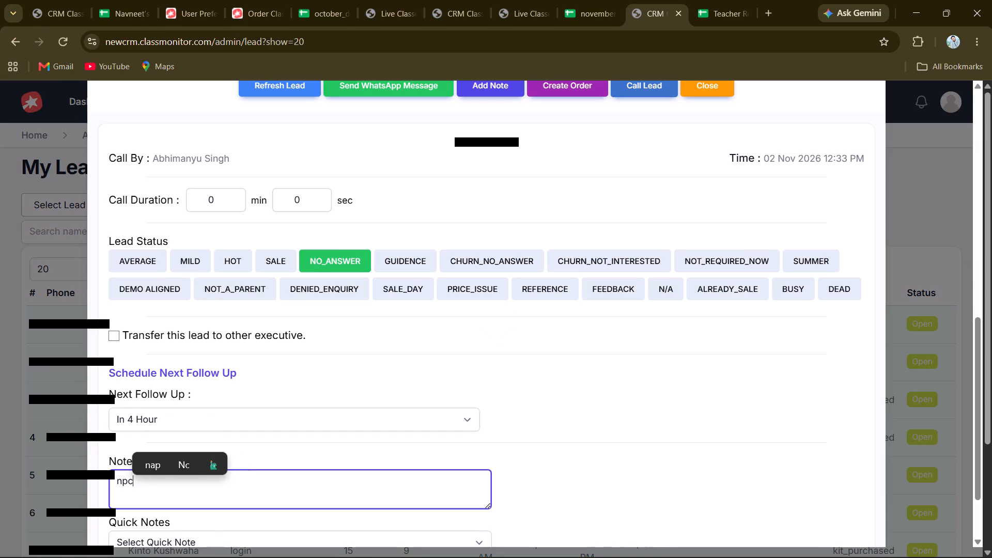
{"action": "scroll", "coordinate": [379, 481], "scroll_direction": "down", "scroll_amount": 5}
{"action": "left_click", "coordinate": [503, 495]}
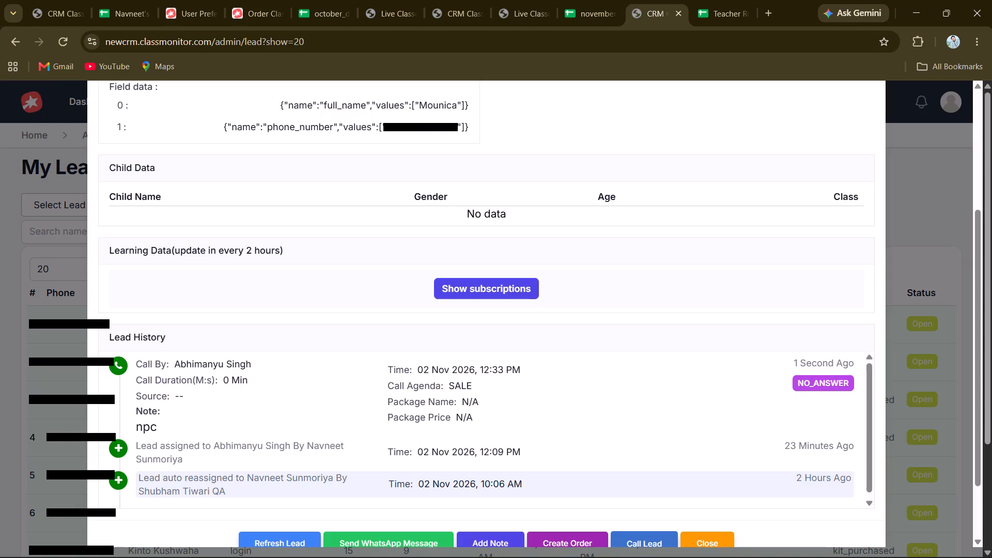
{"action": "scroll", "coordinate": [614, 380], "scroll_direction": "down", "scroll_amount": 11}
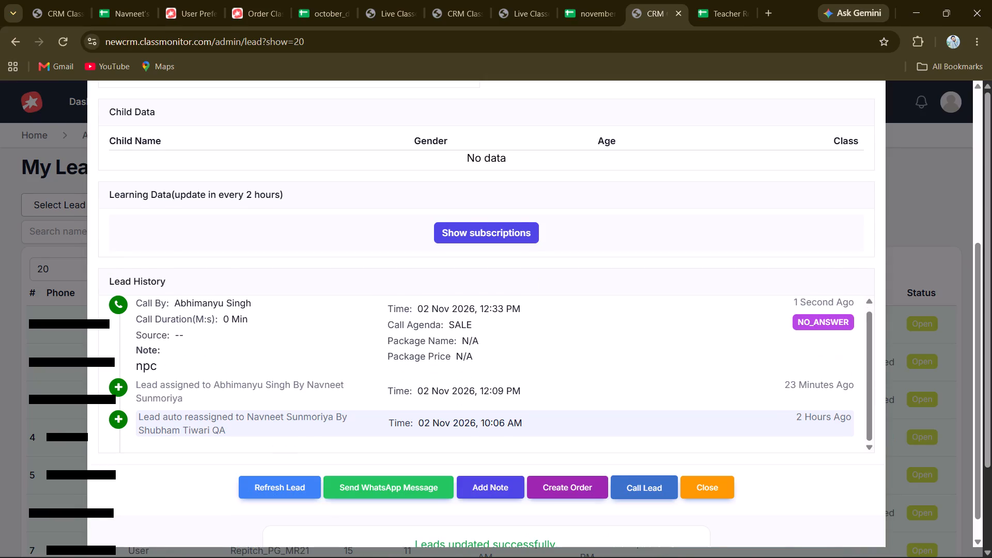
{"action": "left_click", "coordinate": [724, 461]}
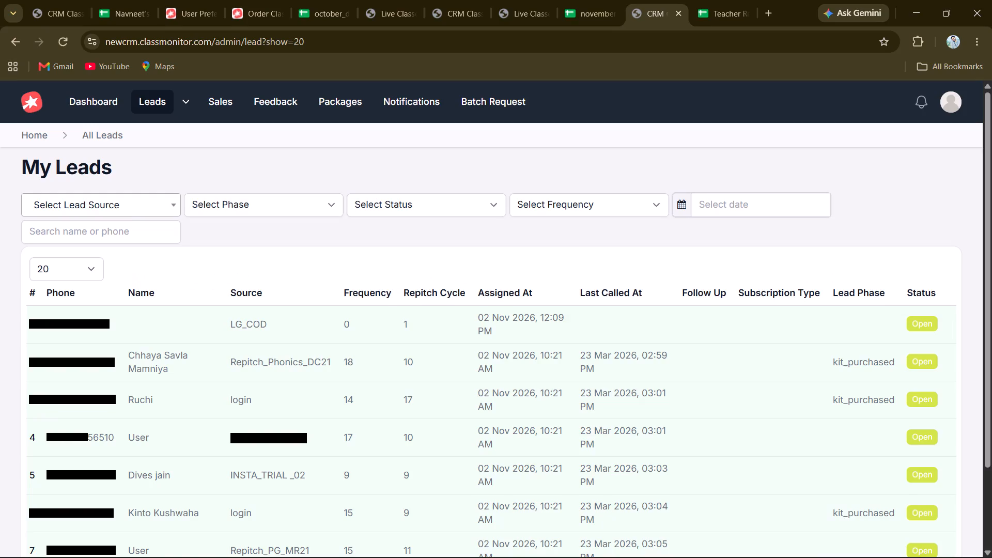
Open the LG_COD lead from the My Leads list.
{"action": "left_click", "coordinate": [265, 329]}
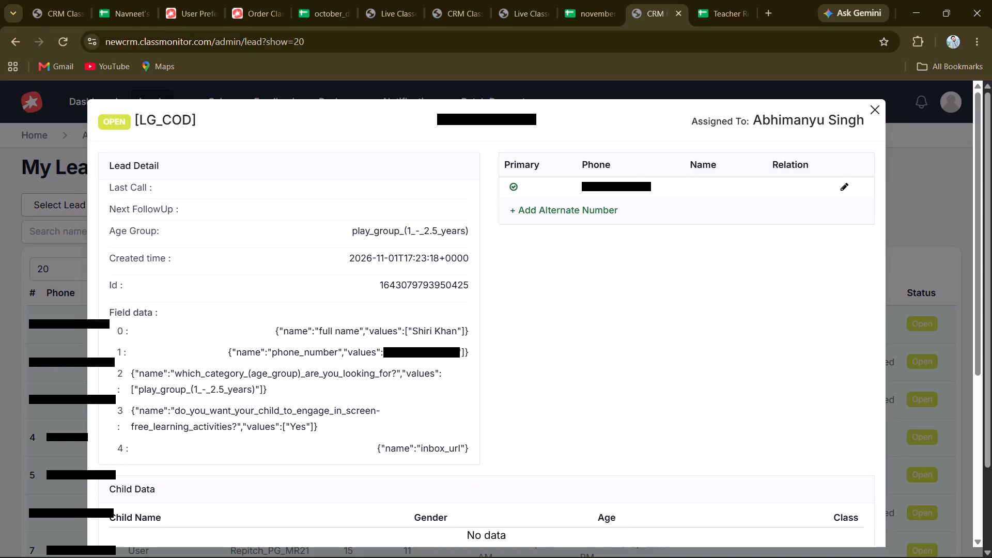
Call the open LG_COD lead and log the status NOT_REQUIRED_NOW with a call duration of 52 seconds.
{"action": "scroll", "coordinate": [265, 329], "scroll_direction": "down", "scroll_amount": 2}
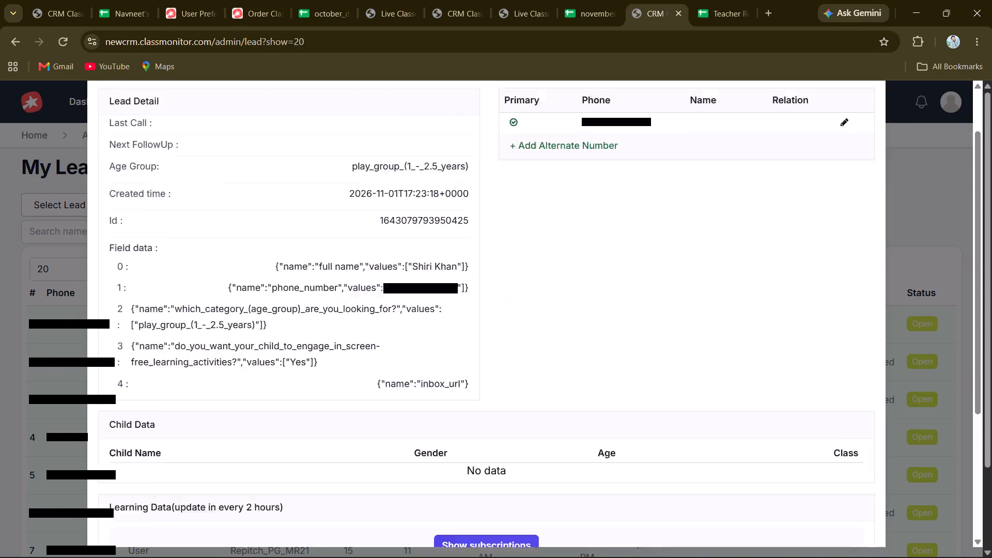
{"action": "scroll", "coordinate": [265, 329], "scroll_direction": "down", "scroll_amount": 2}
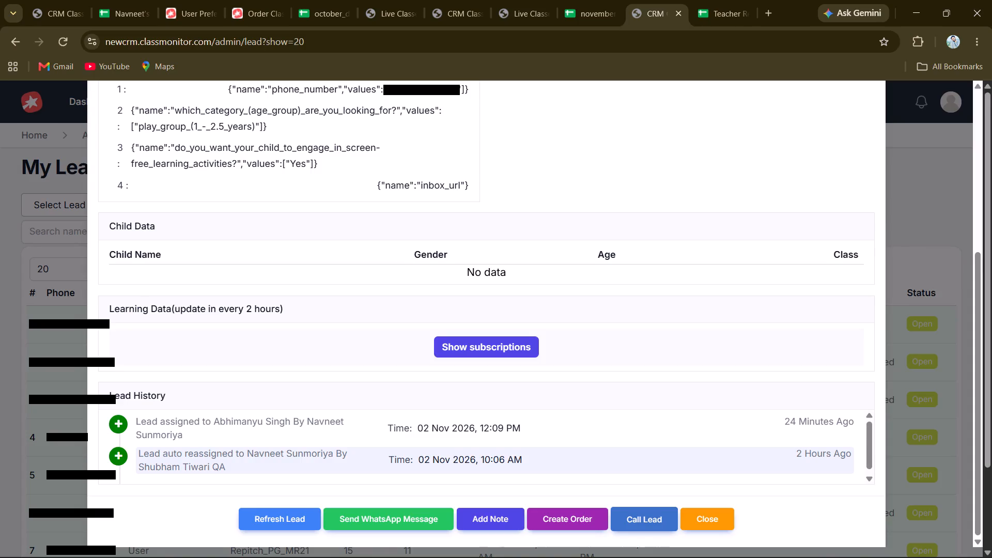
{"action": "scroll", "coordinate": [380, 284], "scroll_direction": "down", "scroll_amount": 5}
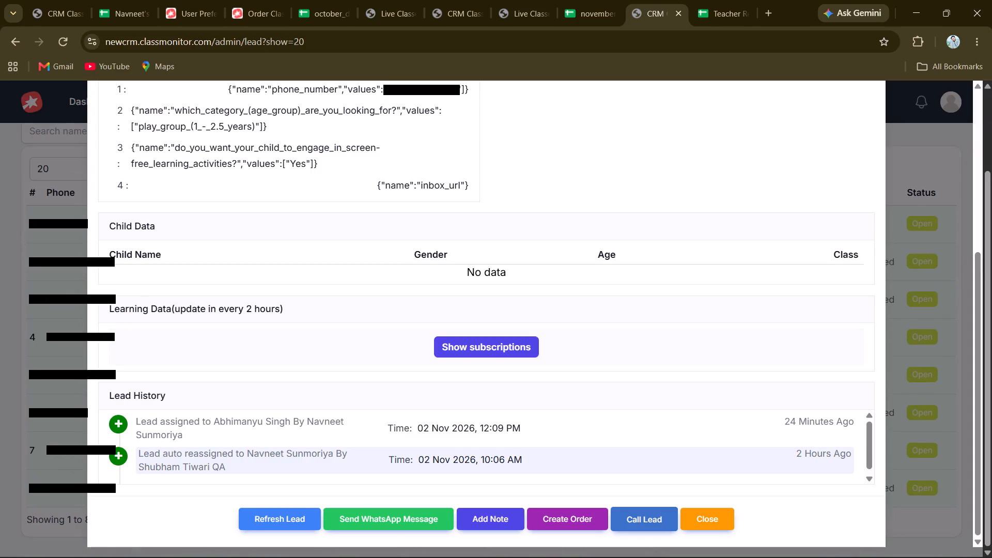
{"action": "left_click_drag", "start_coordinate": [654, 531], "coordinate": [642, 525]}
{"action": "left_click", "coordinate": [642, 525]}
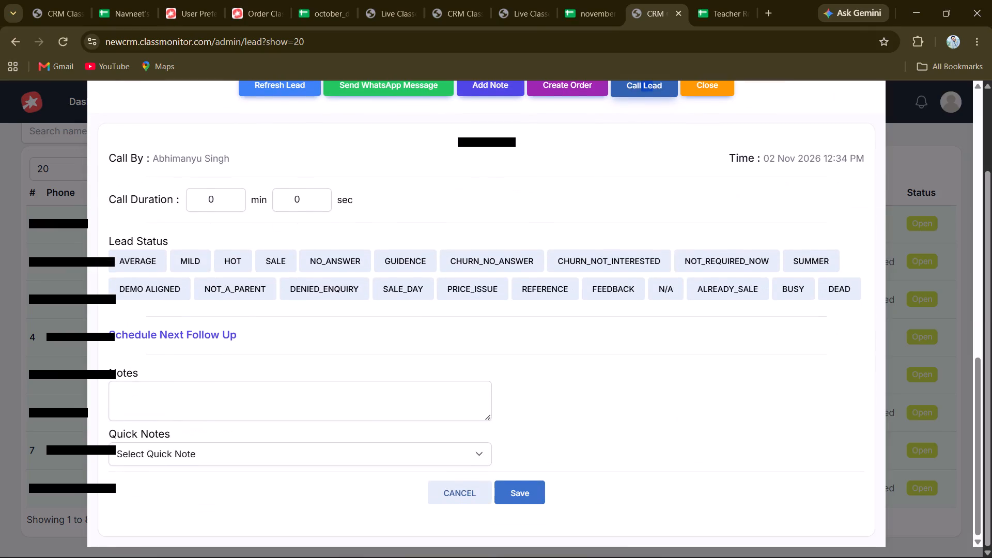
{"action": "left_click", "coordinate": [730, 261]}
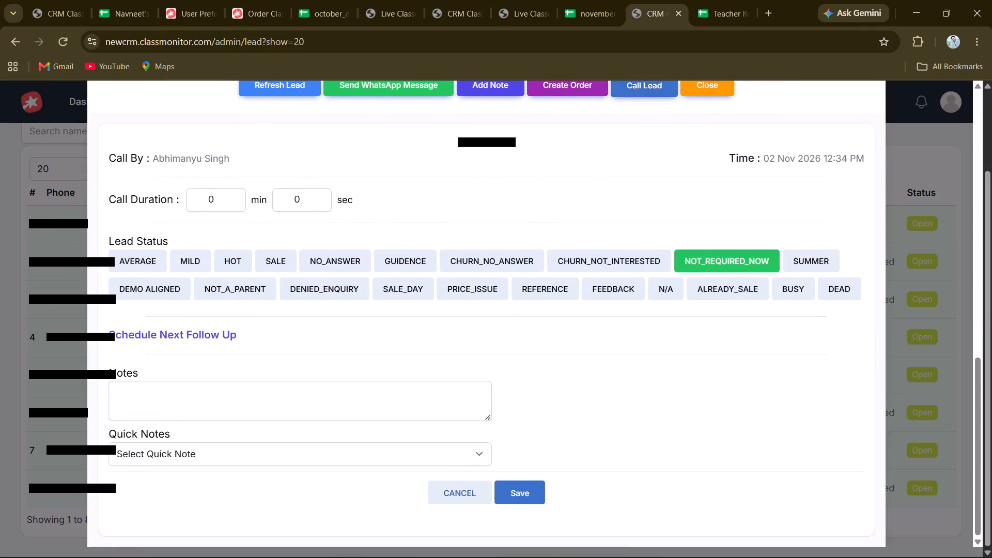
{"action": "left_click", "coordinate": [306, 198]}
{"action": "key", "text": "BackSpace"}
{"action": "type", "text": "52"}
Write the call note "she ahve not looking" for the LG_COD lead.
{"action": "left_click", "coordinate": [272, 413]}
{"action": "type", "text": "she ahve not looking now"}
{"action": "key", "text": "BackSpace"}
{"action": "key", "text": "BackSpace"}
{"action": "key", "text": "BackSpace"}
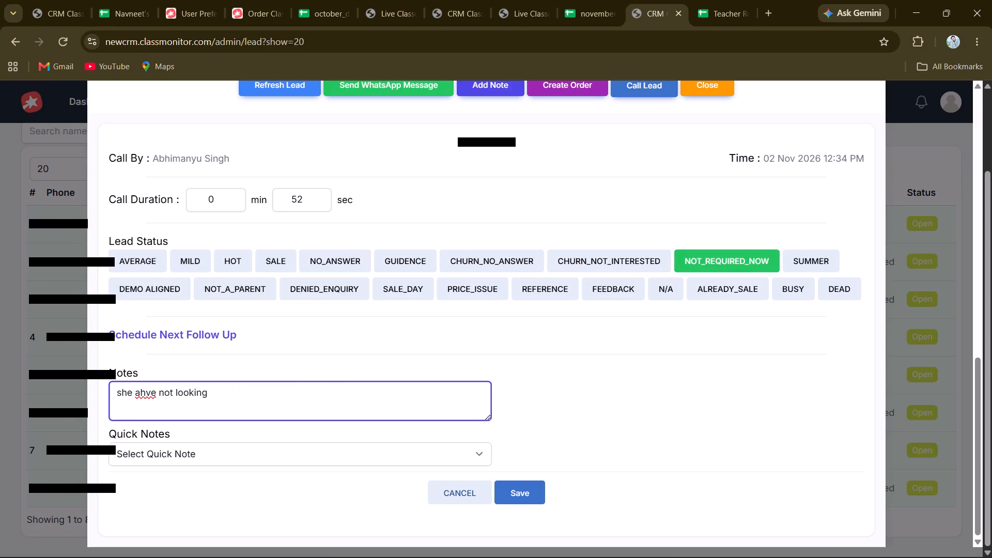
Correct the call log note to "she have not looking any kit", save the log and close the lead.
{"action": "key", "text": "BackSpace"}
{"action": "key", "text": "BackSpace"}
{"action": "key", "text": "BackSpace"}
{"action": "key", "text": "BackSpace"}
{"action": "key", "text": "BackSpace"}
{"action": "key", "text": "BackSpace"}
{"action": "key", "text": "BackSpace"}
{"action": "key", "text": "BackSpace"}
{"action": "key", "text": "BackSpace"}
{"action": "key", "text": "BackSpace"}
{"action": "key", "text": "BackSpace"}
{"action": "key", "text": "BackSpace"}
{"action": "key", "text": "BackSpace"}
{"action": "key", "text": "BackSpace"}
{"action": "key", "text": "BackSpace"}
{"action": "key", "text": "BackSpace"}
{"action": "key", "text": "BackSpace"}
{"action": "type", "text": "have not looking n"}
{"action": "key", "text": "BackSpace"}
{"action": "type", "text": "any klit"}
{"action": "key", "text": "space"}
{"action": "key", "text": "BackSpace"}
{"action": "key", "text": "BackSpace"}
{"action": "key", "text": "BackSpace"}
{"action": "key", "text": "BackSpace"}
{"action": "type", "text": "it"}
{"action": "key", "text": "space"}
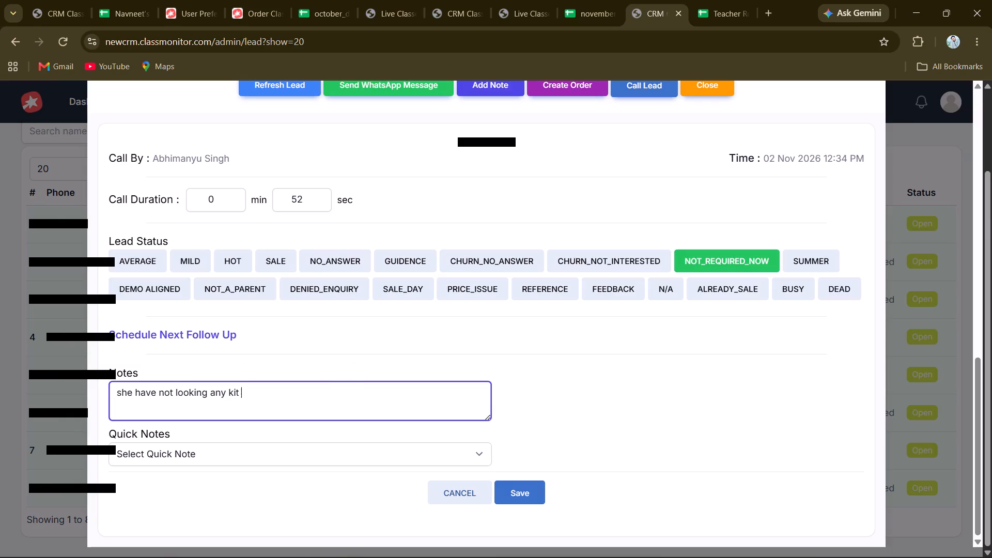
{"action": "left_click", "coordinate": [522, 495]}
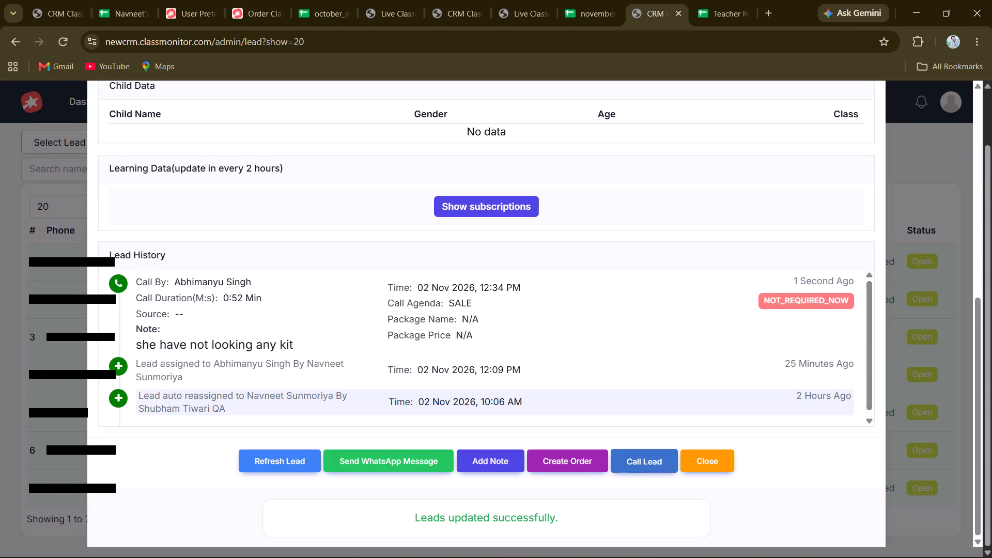
{"action": "left_click", "coordinate": [711, 456]}
Open the Repitch_Phonics_DC21 lead from the My Leads list.
{"action": "left_click", "coordinate": [285, 251]}
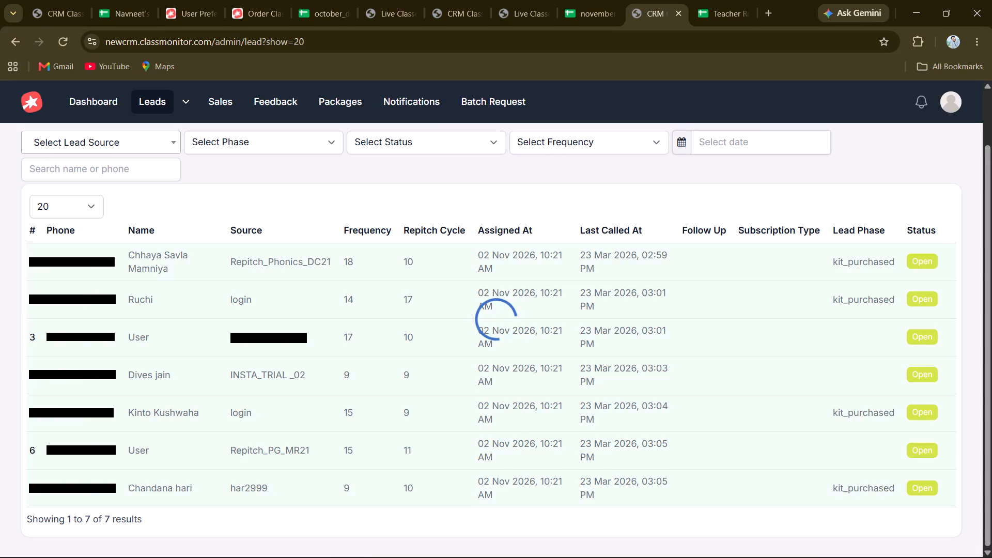
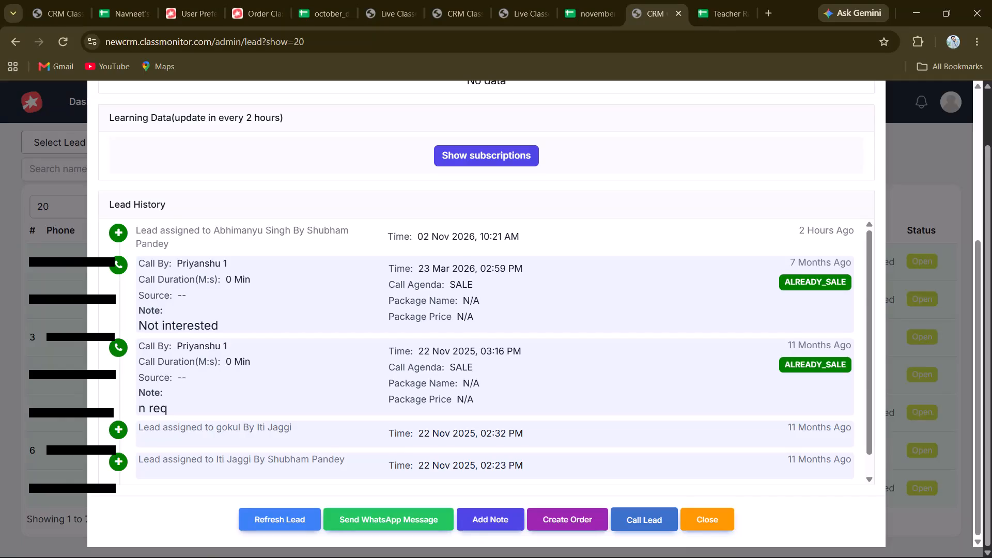
Call the Repitch_Phonics_DC21 lead and load its subscriptions under Learning Data.
{"action": "left_click", "coordinate": [637, 523]}
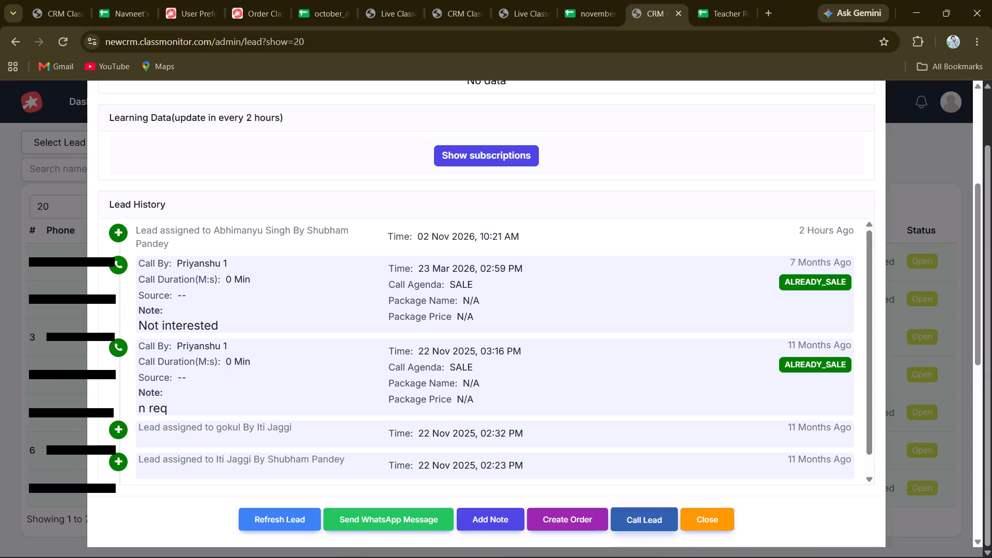
{"action": "scroll", "coordinate": [637, 523], "scroll_direction": "down", "scroll_amount": 5}
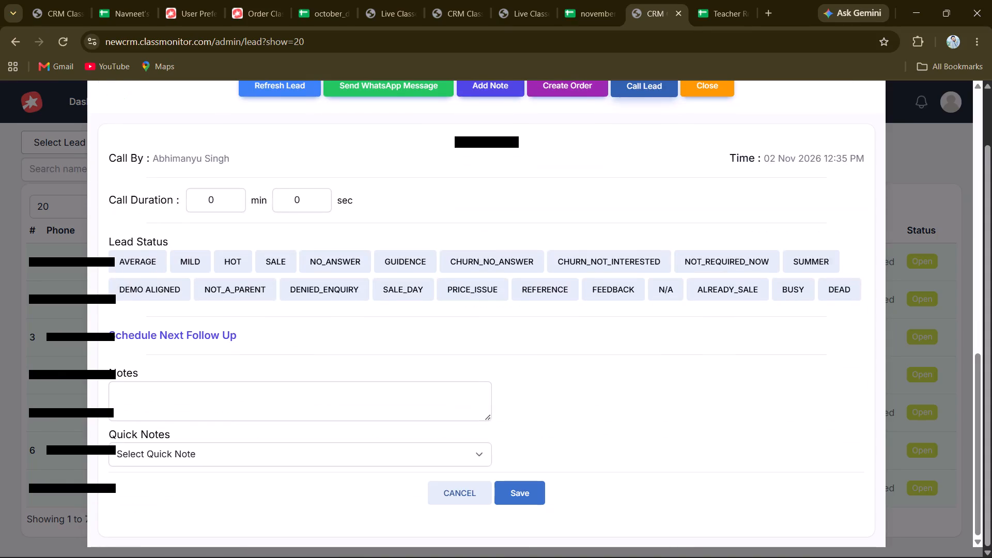
{"action": "scroll", "coordinate": [427, 265], "scroll_direction": "up", "scroll_amount": 5}
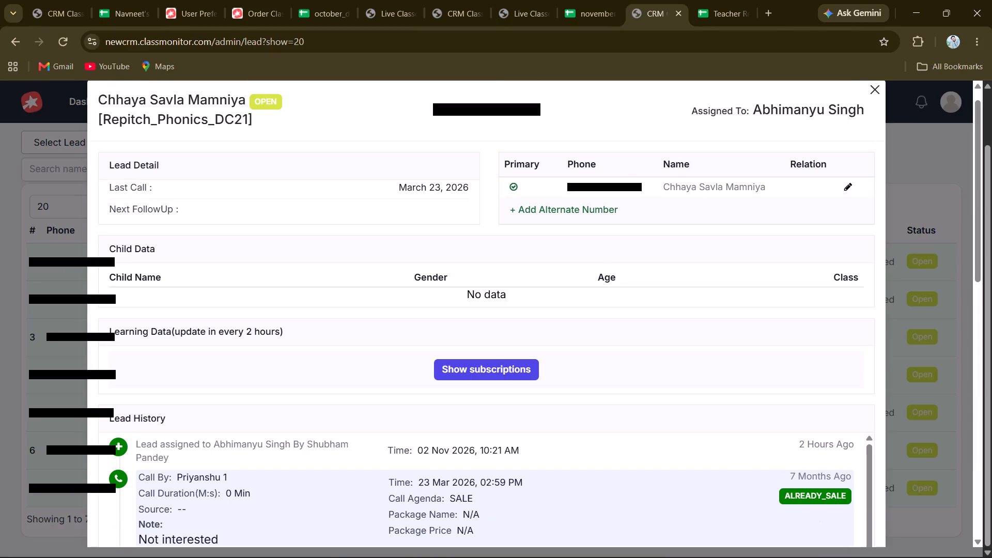
{"action": "scroll", "coordinate": [427, 265], "scroll_direction": "down", "scroll_amount": 5}
{"action": "scroll", "coordinate": [427, 265], "scroll_direction": "up", "scroll_amount": 5}
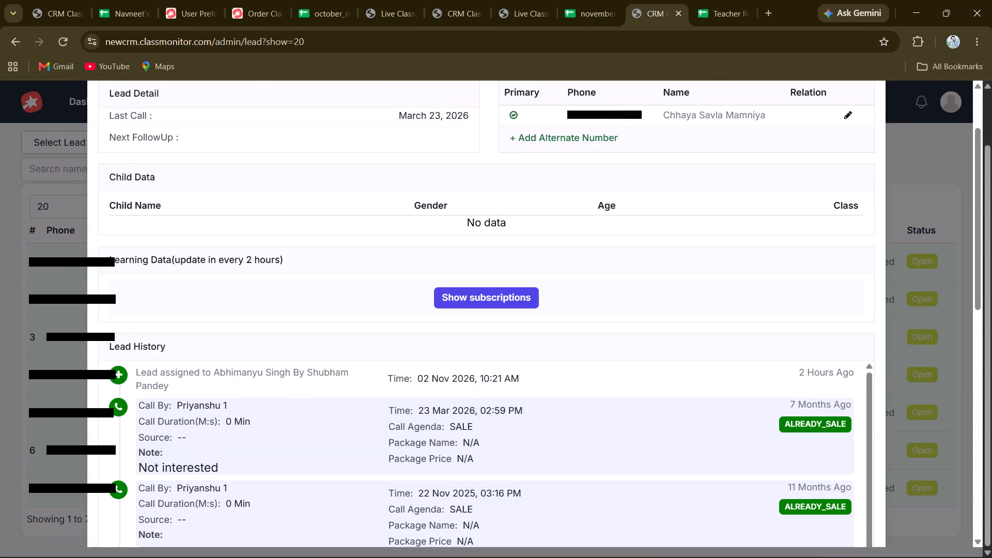
{"action": "left_click", "coordinate": [483, 383]}
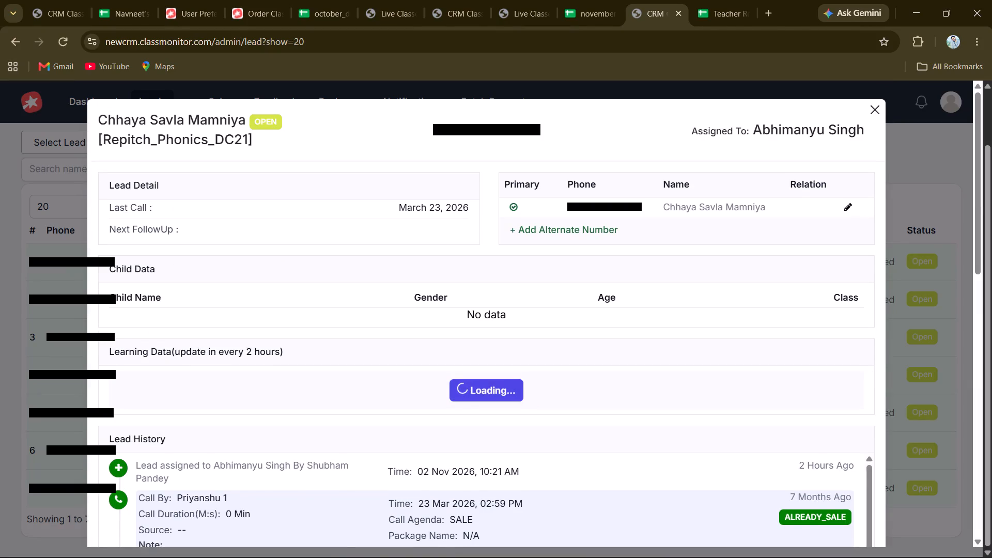
Log the call as ALREADY_SALE with a 35 sec duration and the note "no need", save it and close the lead.
{"action": "scroll", "coordinate": [440, 346], "scroll_direction": "down", "scroll_amount": 4}
{"action": "left_click", "coordinate": [723, 389]}
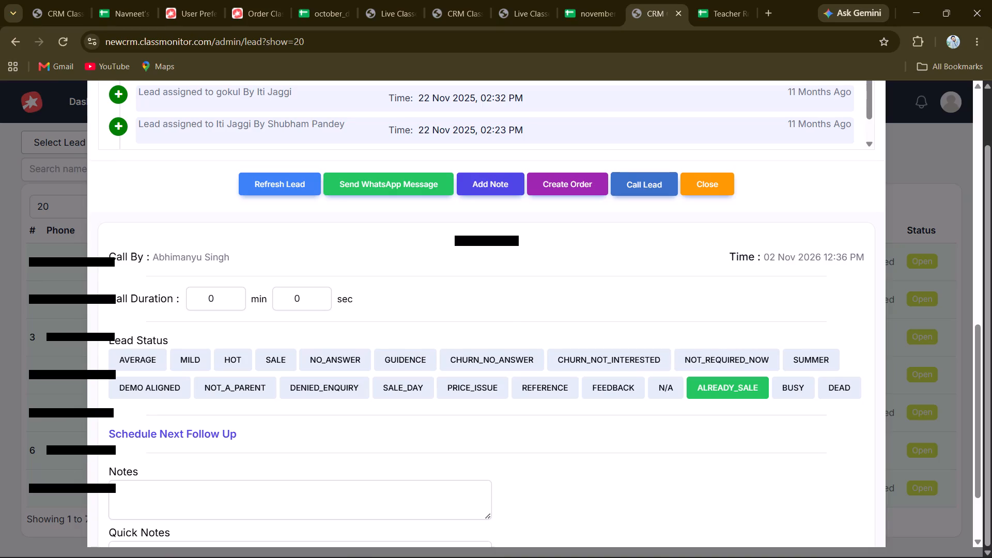
{"action": "left_click", "coordinate": [304, 300]}
{"action": "key", "text": "BackSpace"}
{"action": "type", "text": "35"}
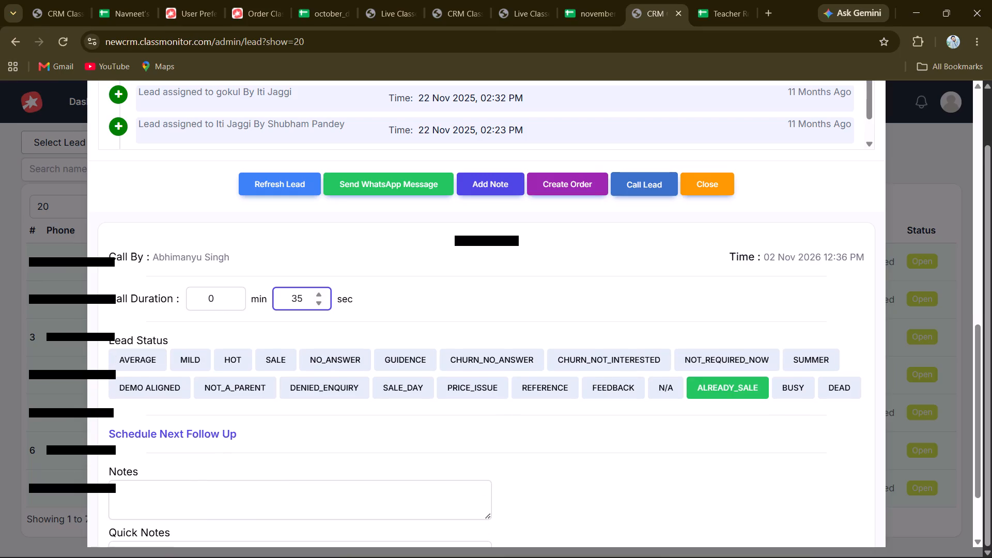
{"action": "left_click", "coordinate": [317, 501]}
{"action": "type", "text": "no need"}
{"action": "scroll", "coordinate": [458, 498], "scroll_direction": "down", "scroll_amount": 7}
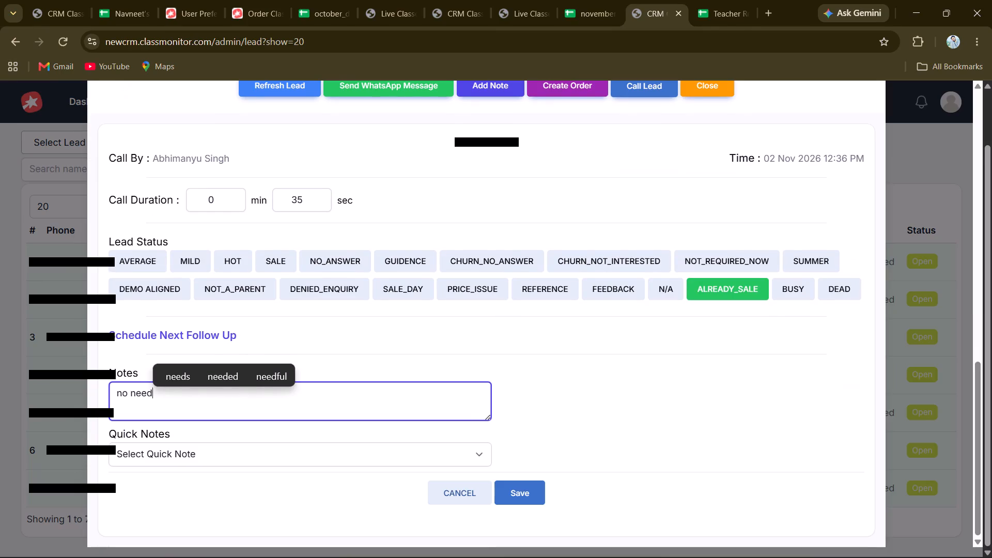
{"action": "left_click", "coordinate": [521, 500]}
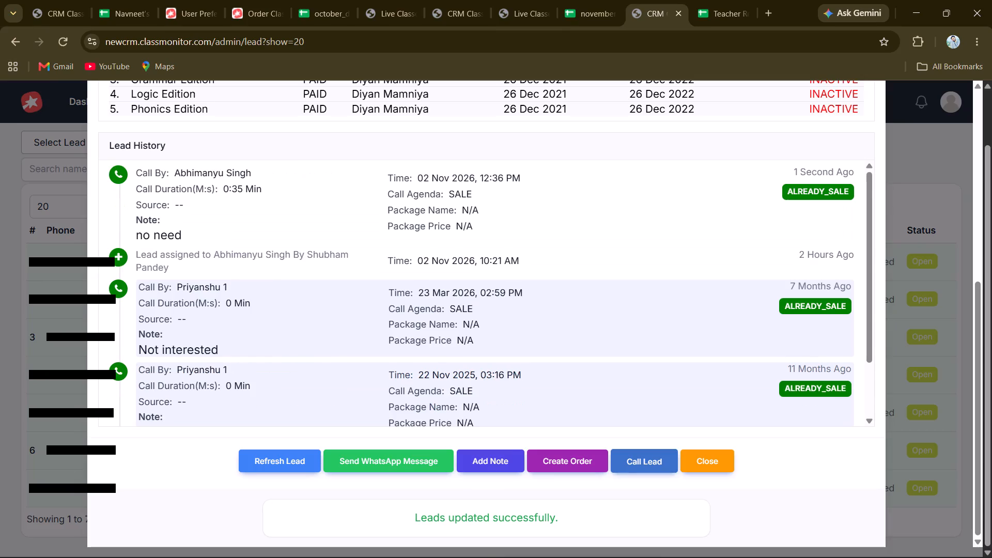
{"action": "left_click", "coordinate": [707, 460]}
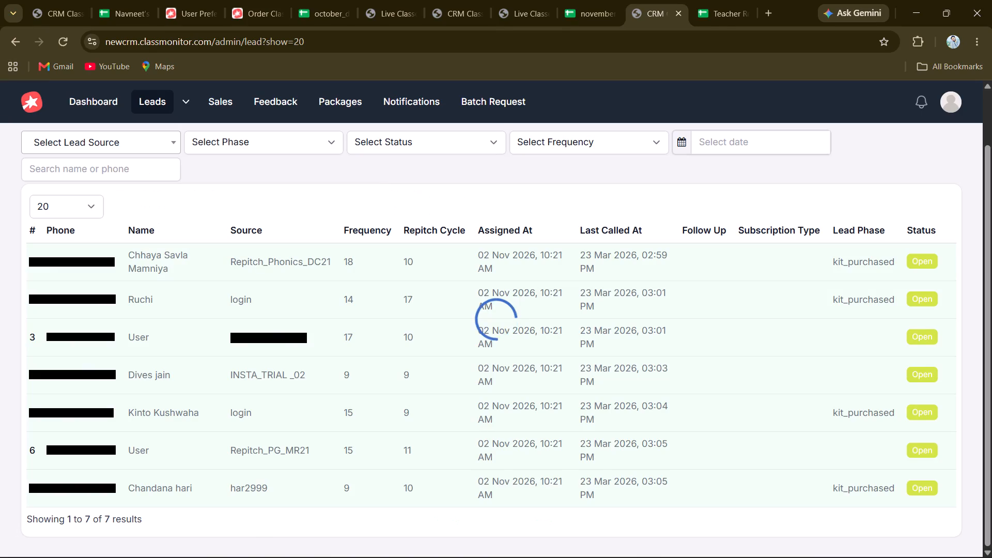
Switch to the already open Order page in the browser.
{"action": "left_click", "coordinate": [243, 0]}
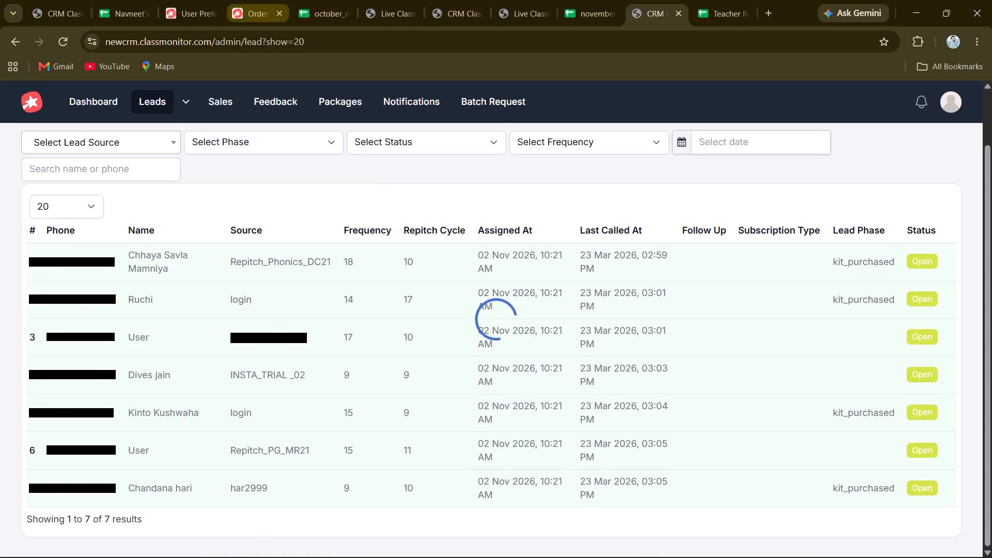
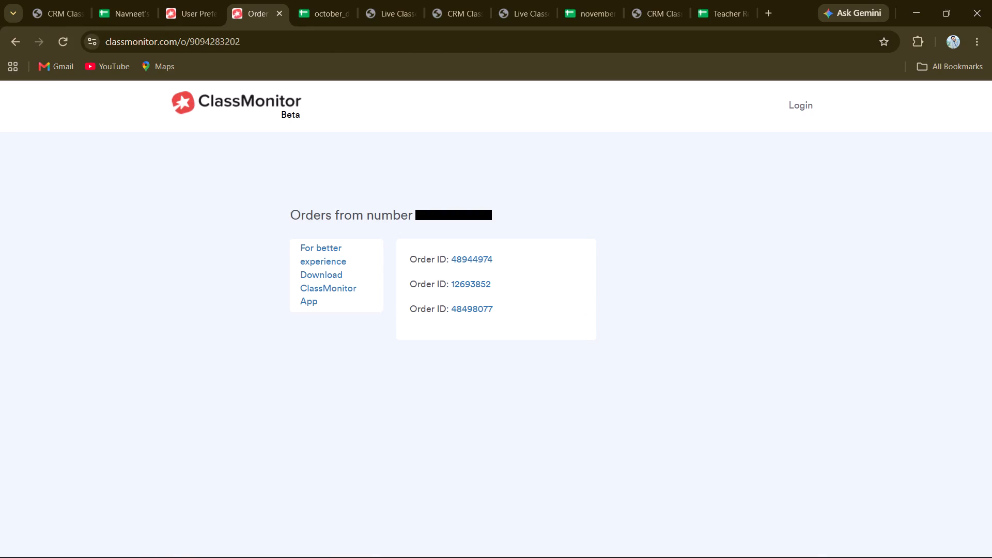
Open the first listed order, copy its tracking ID and search for that consignment on The Professional Couriers website.
{"action": "left_click", "coordinate": [471, 256]}
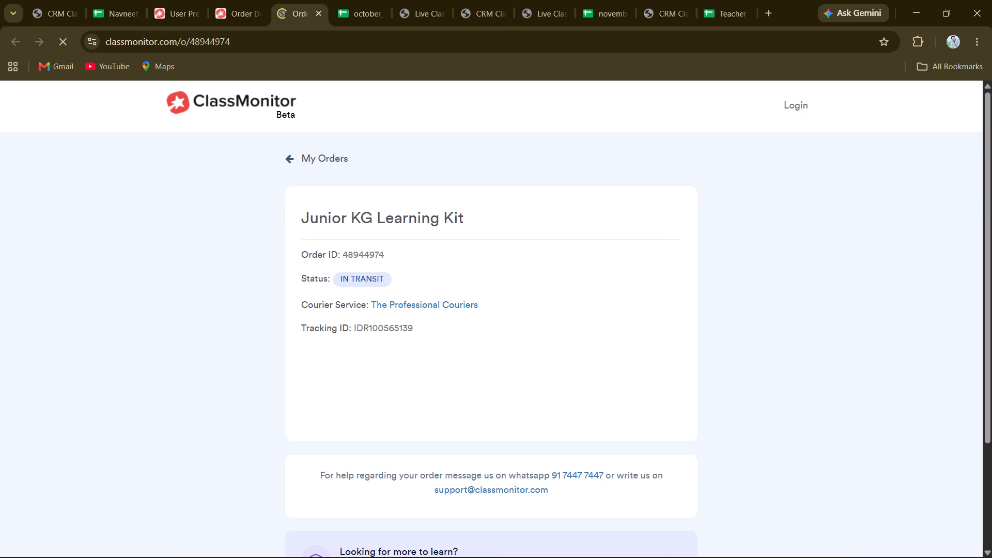
{"action": "double_click", "coordinate": [382, 331]}
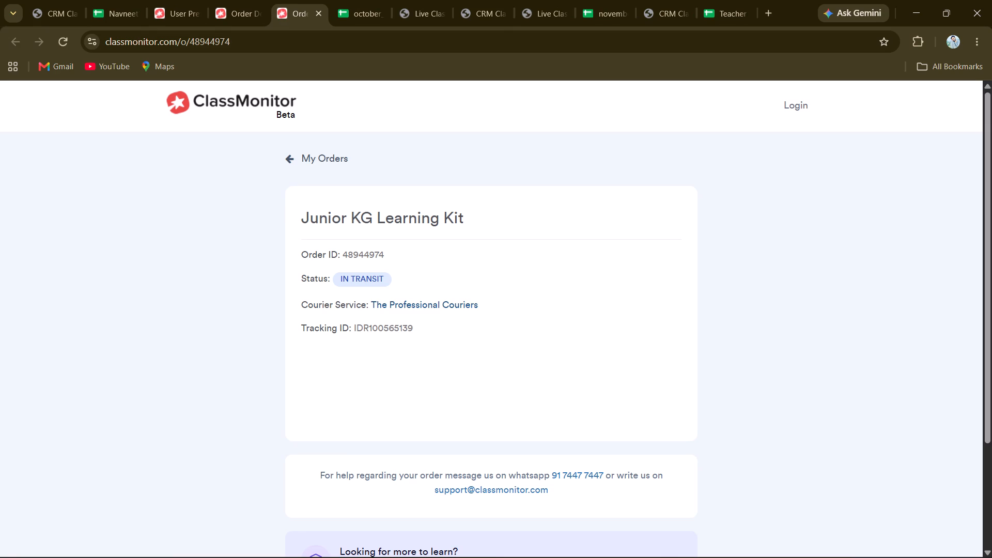
{"action": "key", "text": "ctrl+c"}
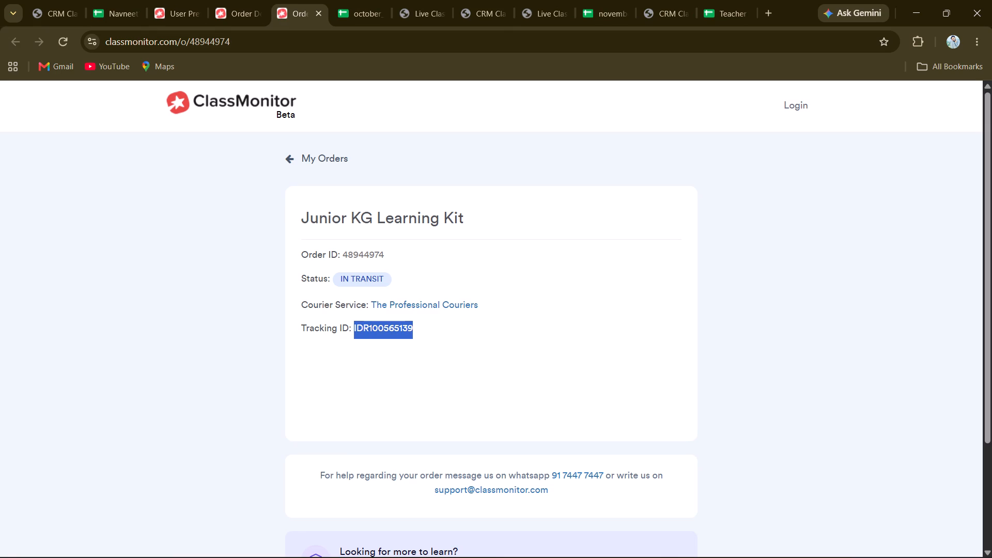
{"action": "left_click", "coordinate": [449, 302]}
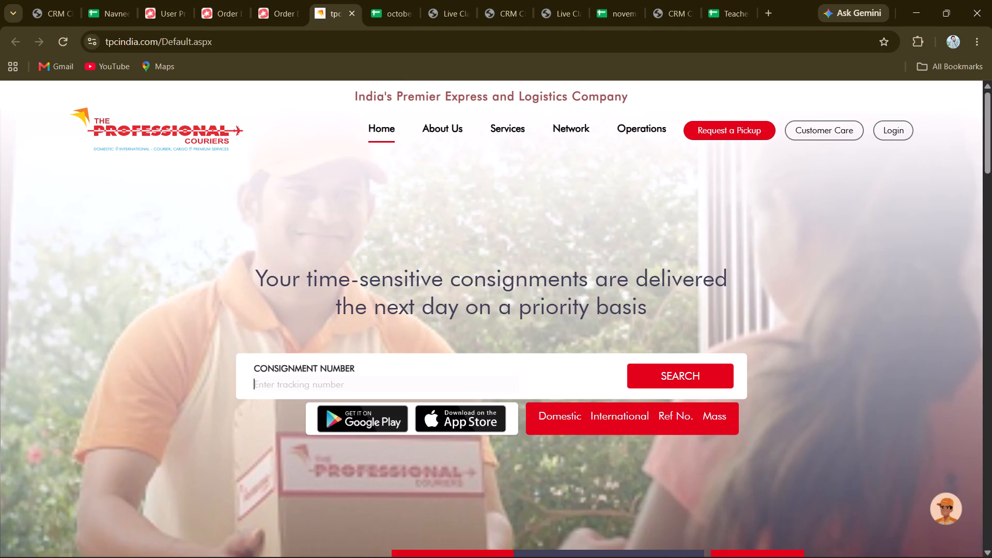
{"action": "key", "text": "ctrl+v"}
{"action": "left_click", "coordinate": [647, 374]}
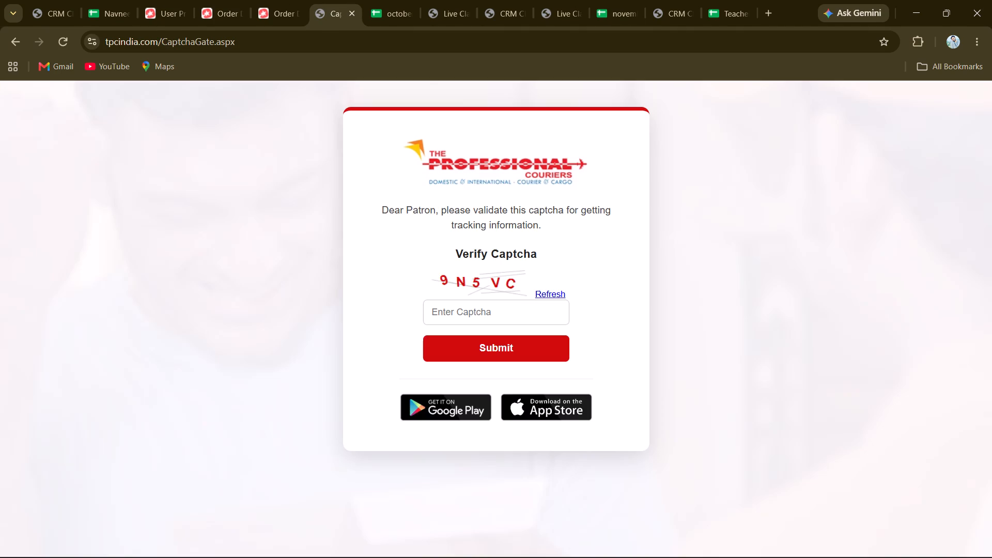
Complete the captcha verification with the displayed characters and check the consignment's Track n Trace status.
{"action": "left_click", "coordinate": [534, 318]}
{"action": "key", "text": "9"}
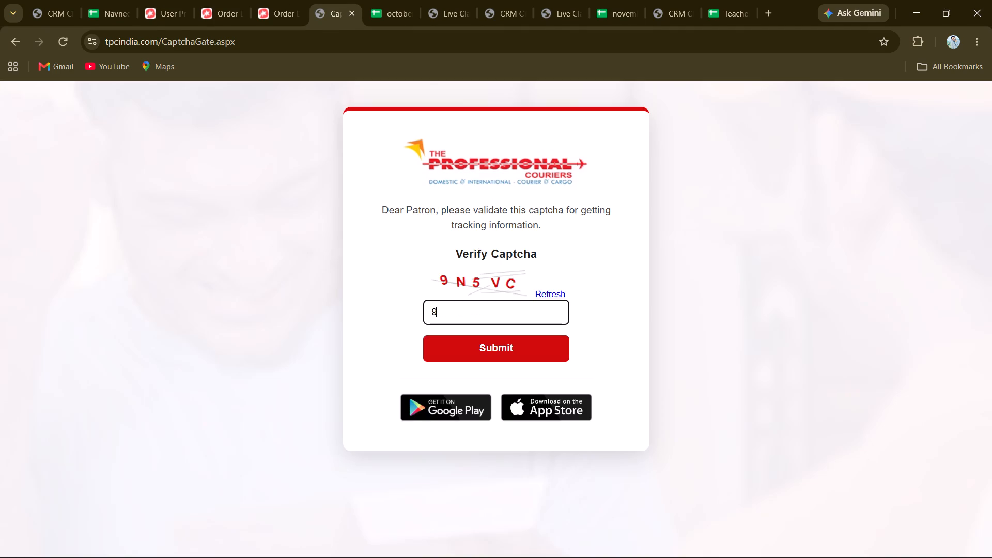
{"action": "key", "text": "shift+n"}
{"action": "key", "text": "5"}
{"action": "key", "text": "shift+v"}
{"action": "key", "text": "c"}
{"action": "key", "text": "BackSpace"}
{"action": "key", "text": "shift+Left"}
{"action": "key", "text": "BackSpace"}
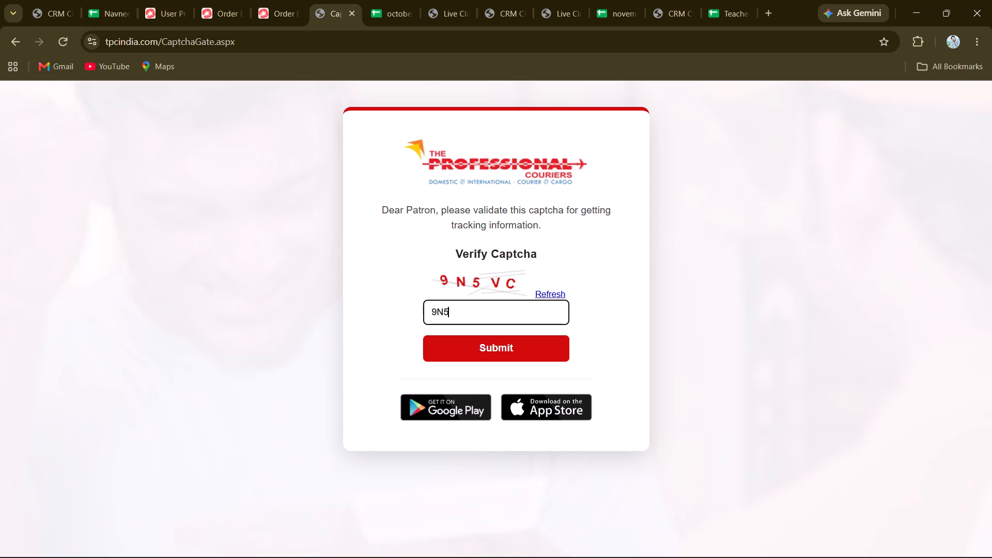
{"action": "key", "text": "shift+c"}
{"action": "key", "text": "BackSpace"}
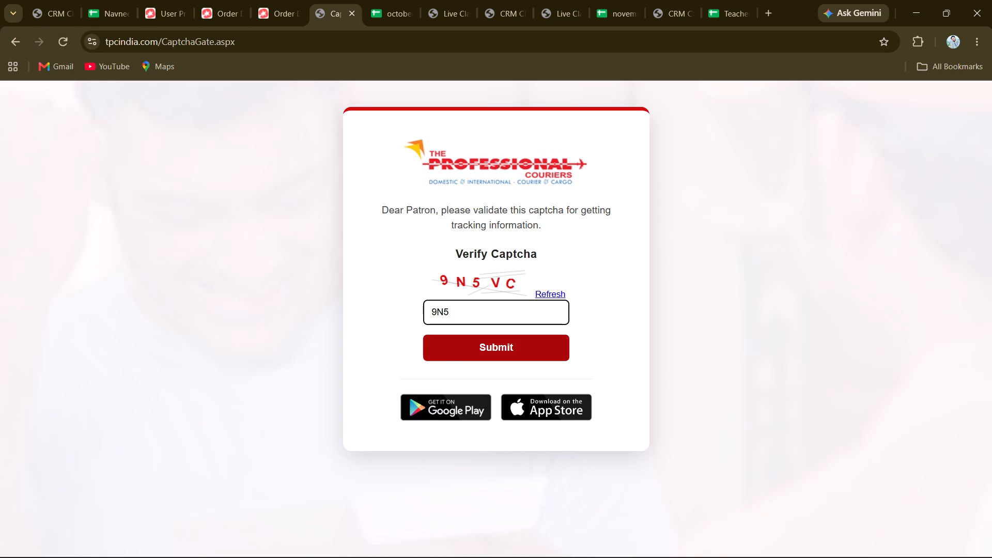
{"action": "type", "text": "VC"}
{"action": "left_click", "coordinate": [523, 353]}
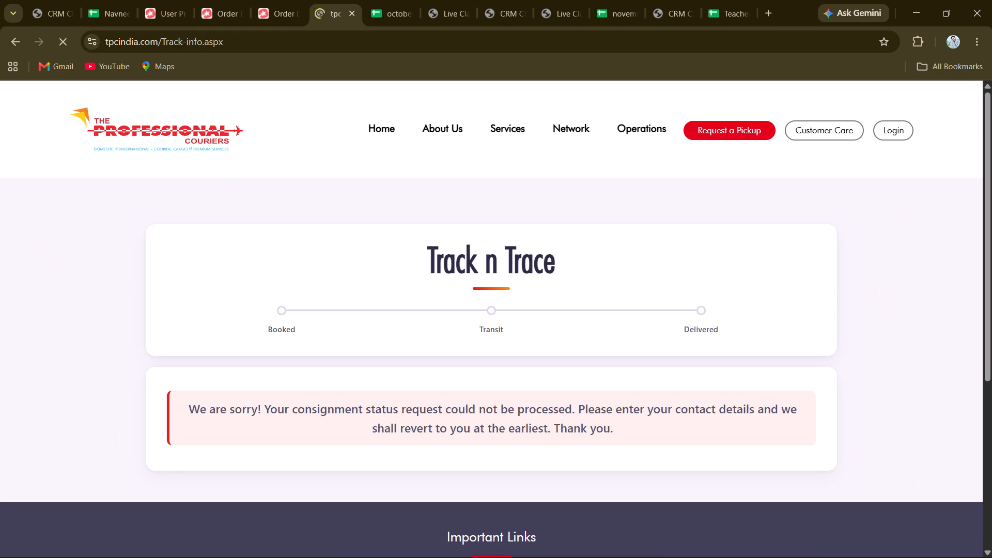
{"action": "scroll", "coordinate": [523, 353], "scroll_direction": "down", "scroll_amount": 2}
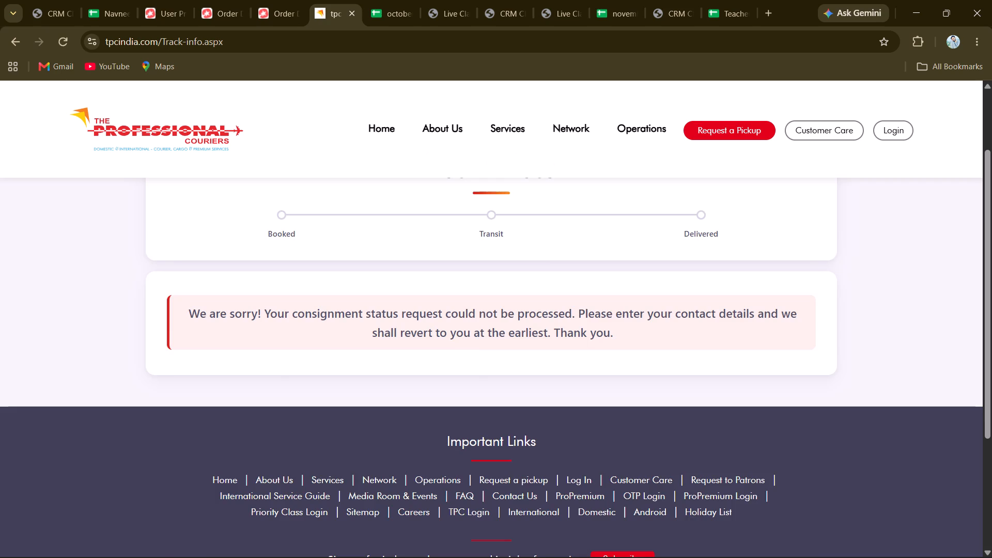
{"action": "scroll", "coordinate": [523, 353], "scroll_direction": "up", "scroll_amount": 4}
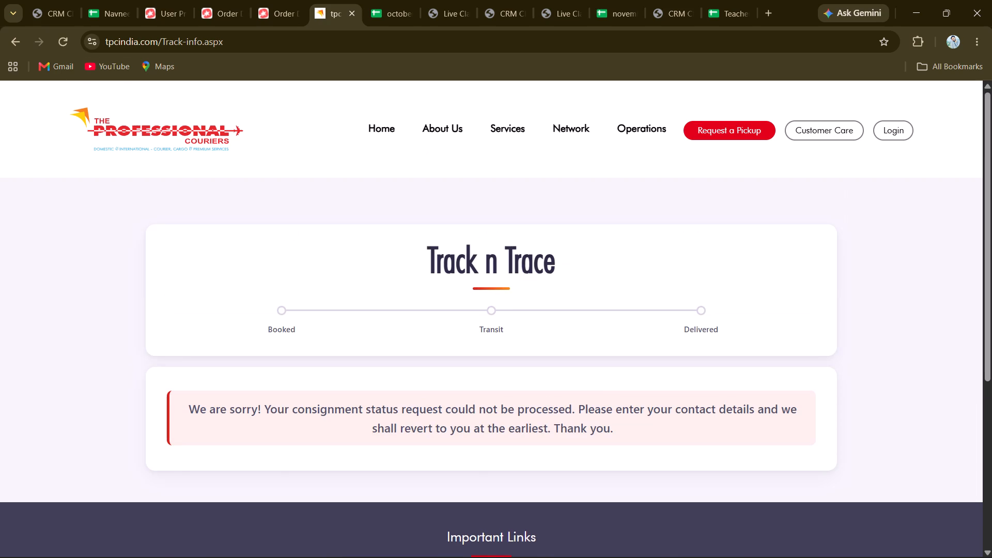
Return to the My Leads list in the CRM and open the first lead, with source login and phase kit_purchased.
{"action": "left_click", "coordinate": [37, 0]}
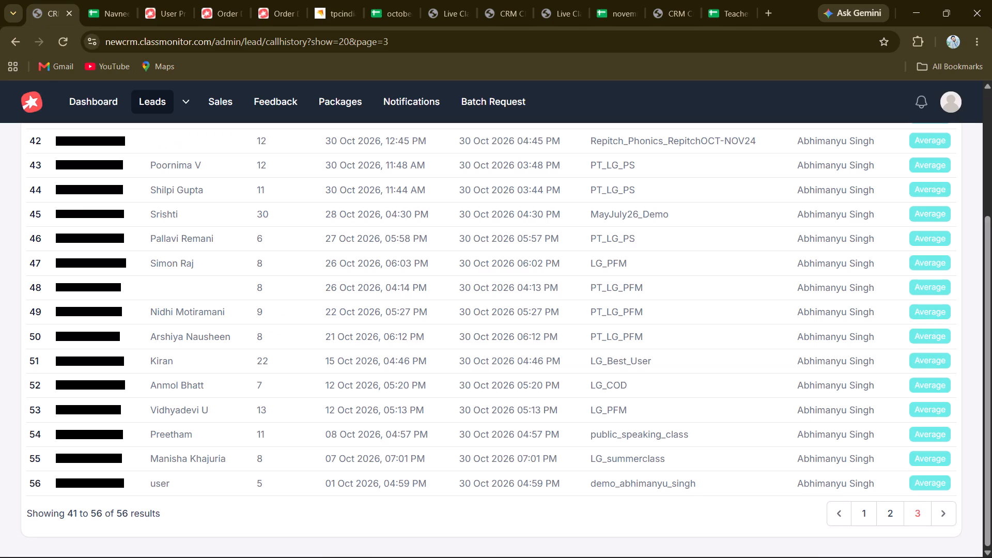
{"action": "left_click", "coordinate": [661, 1]}
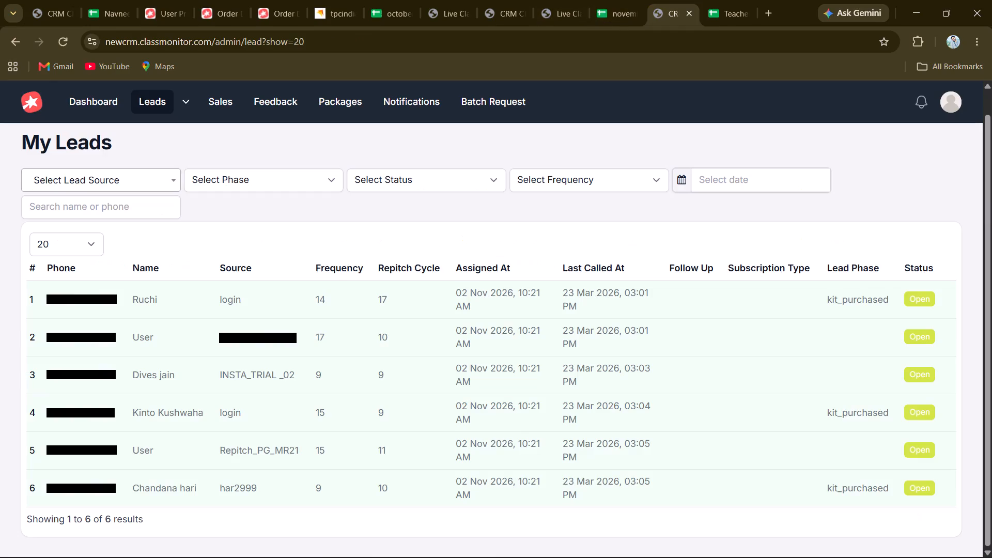
{"action": "left_click", "coordinate": [290, 303]}
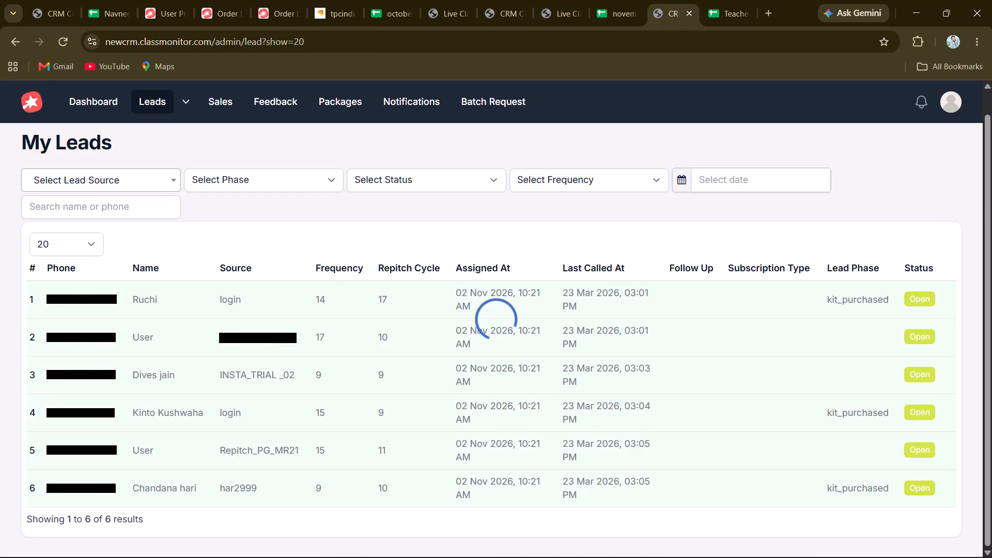
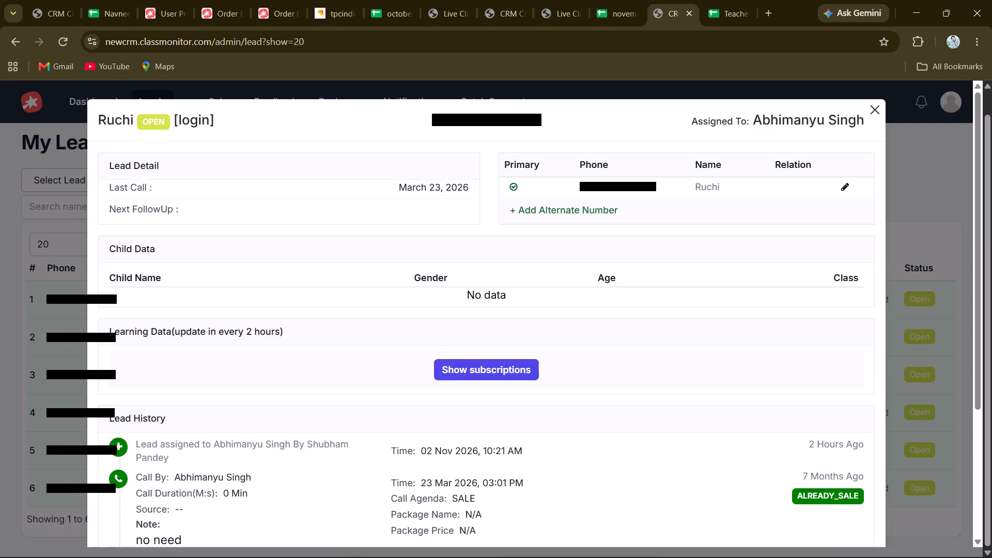
Review the open lead's details and earlier call history, including older entries, and call the lead.
{"action": "scroll", "coordinate": [278, 347], "scroll_direction": "down", "scroll_amount": 7}
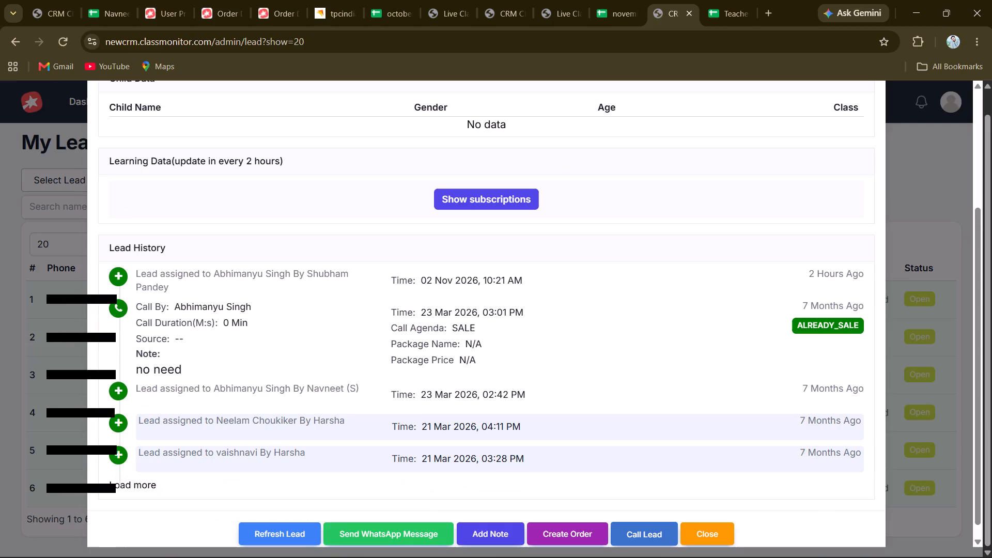
{"action": "scroll", "coordinate": [278, 347], "scroll_direction": "down", "scroll_amount": 3}
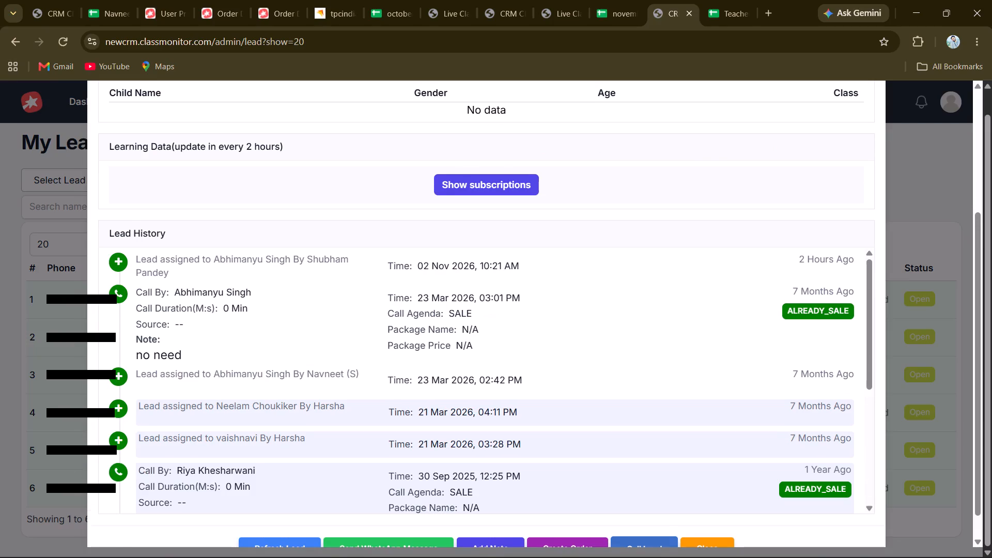
{"action": "left_click", "coordinate": [643, 540]}
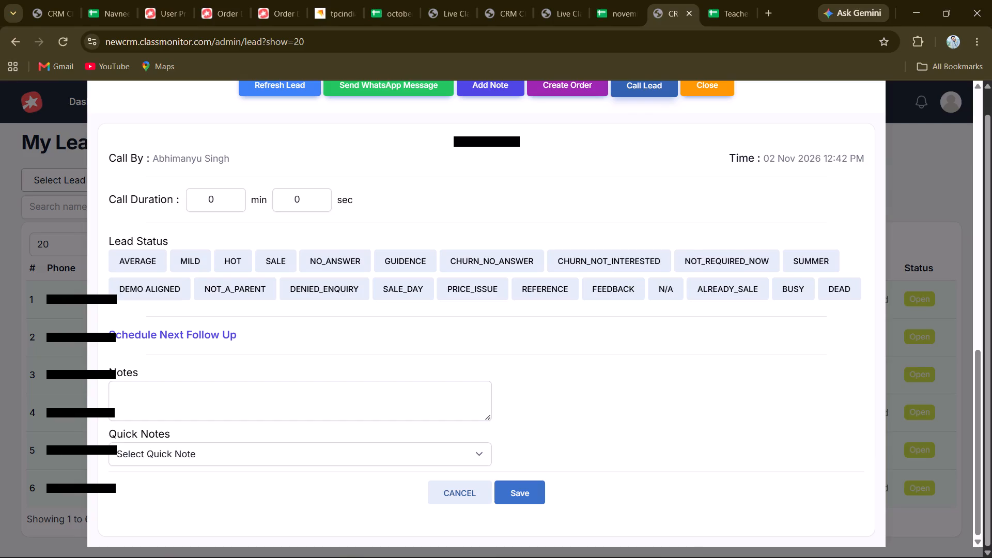
Fill in the call log with lead status ALREADY_SALE and the note "npc".
{"action": "scroll", "coordinate": [588, 407], "scroll_direction": "up", "scroll_amount": 5}
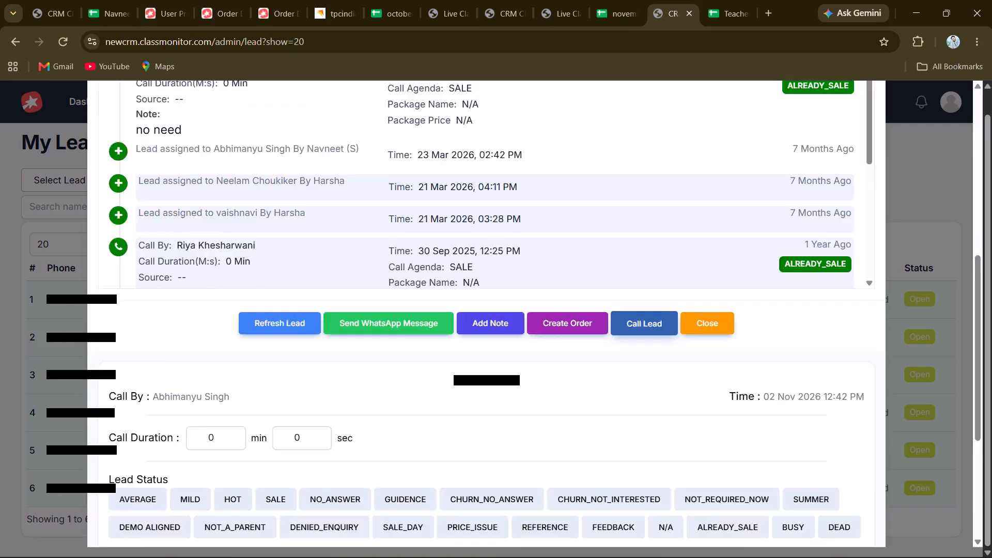
{"action": "scroll", "coordinate": [588, 407], "scroll_direction": "up", "scroll_amount": 2}
{"action": "scroll", "coordinate": [588, 407], "scroll_direction": "down", "scroll_amount": 10}
{"action": "left_click", "coordinate": [733, 279]}
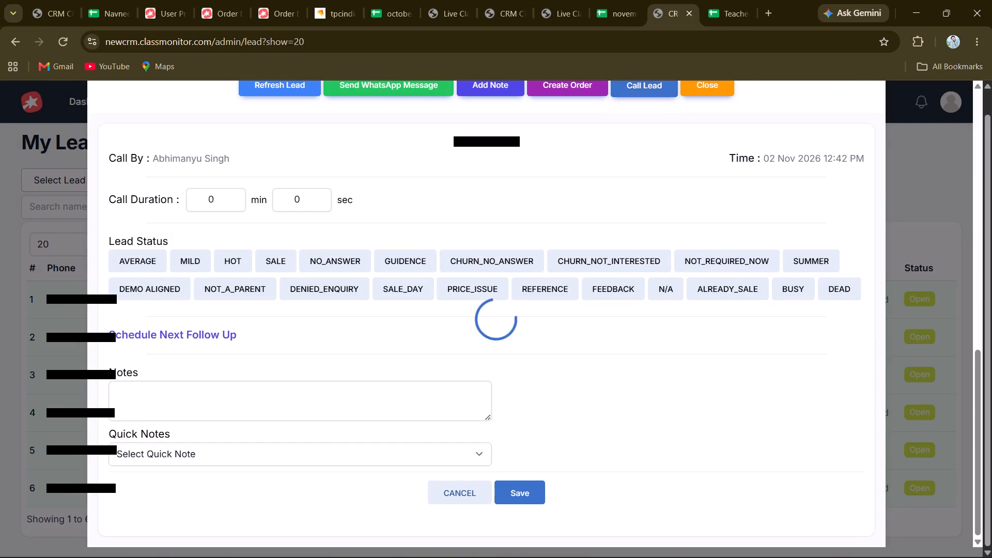
{"action": "left_click", "coordinate": [345, 397]}
{"action": "type", "text": "npc"}
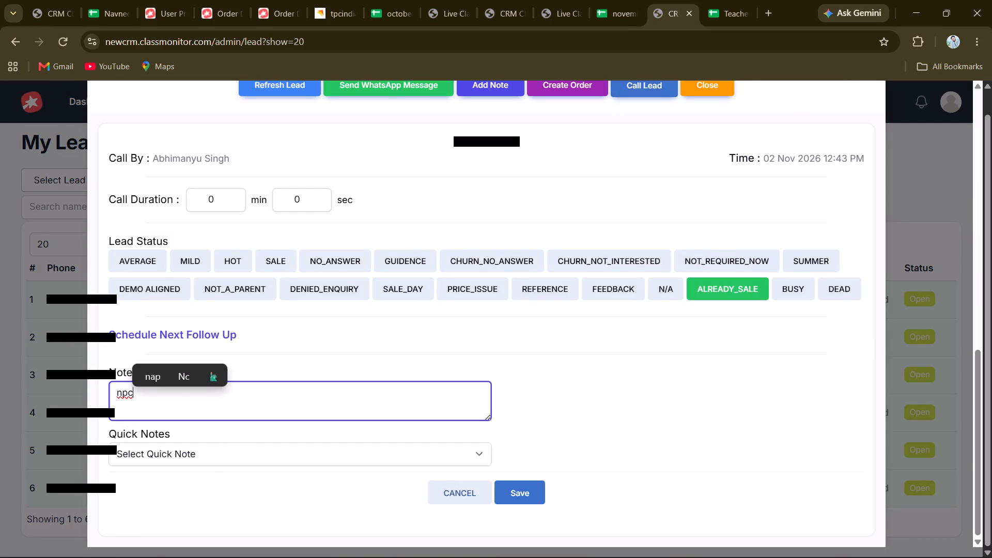
Save the call log with status ALREADY_SALE and close the lead to return to the My Leads list.
{"action": "left_click", "coordinate": [519, 485]}
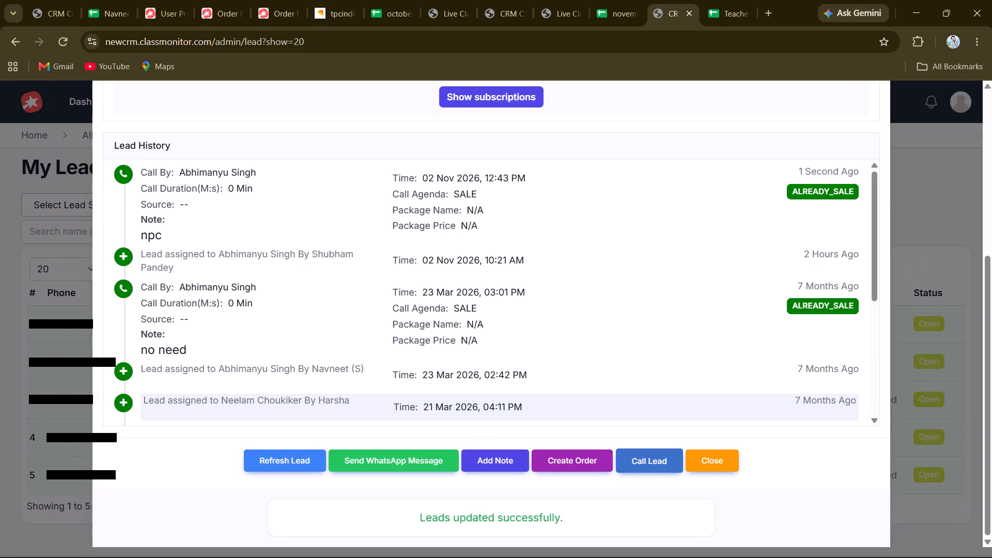
{"action": "left_click", "coordinate": [719, 455]}
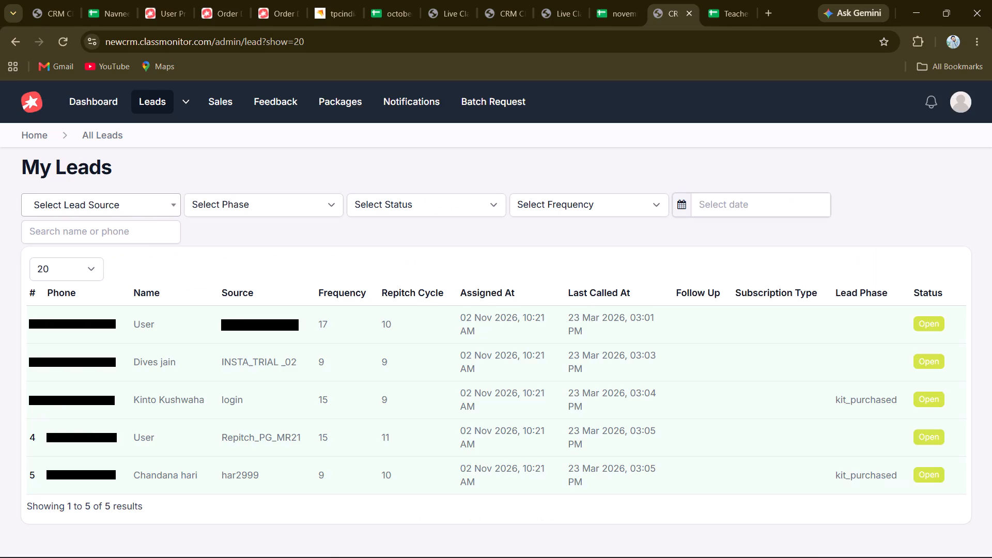
Open the first lead in the My Leads list and review its details and call history.
{"action": "left_click", "coordinate": [279, 329]}
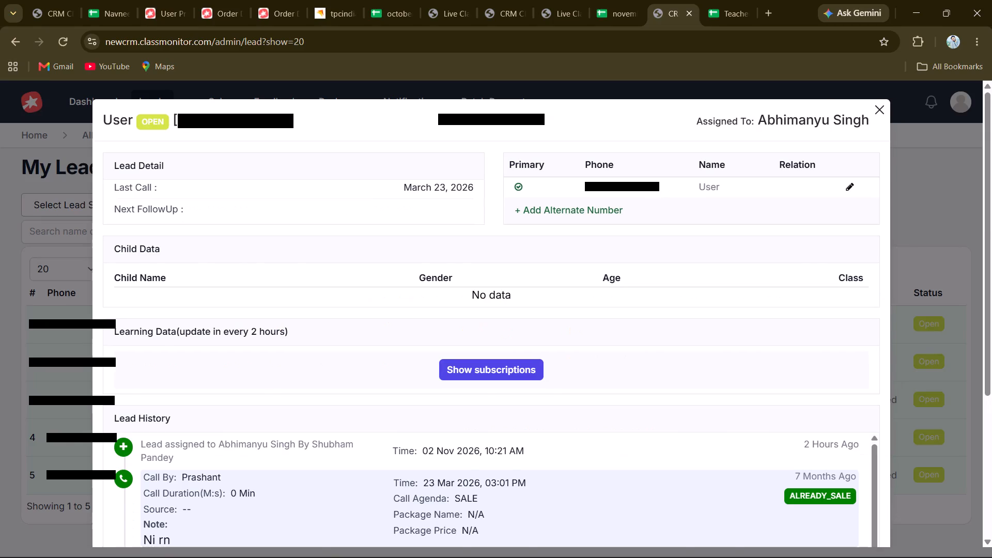
{"action": "scroll", "coordinate": [423, 316], "scroll_direction": "down", "scroll_amount": 10}
{"action": "scroll", "coordinate": [423, 316], "scroll_direction": "up", "scroll_amount": 8}
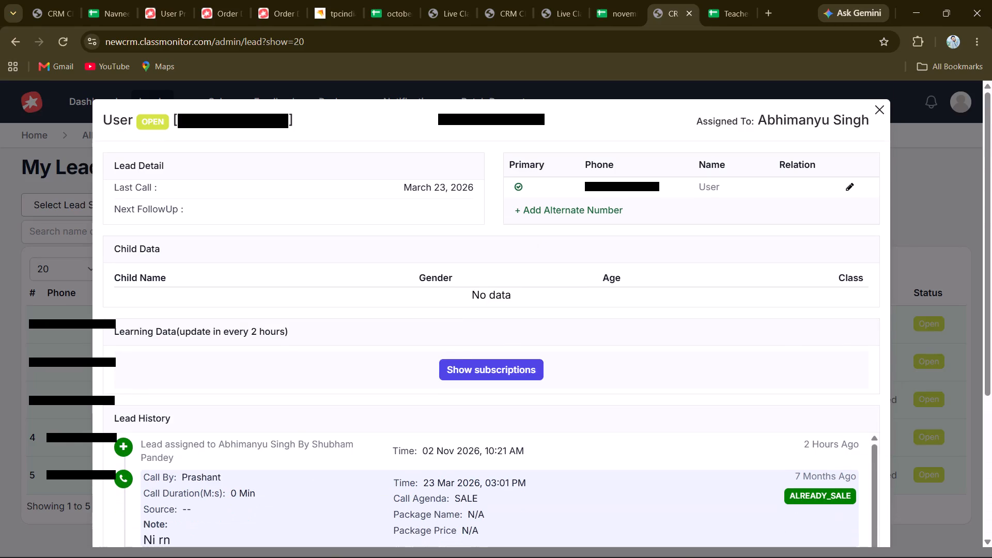
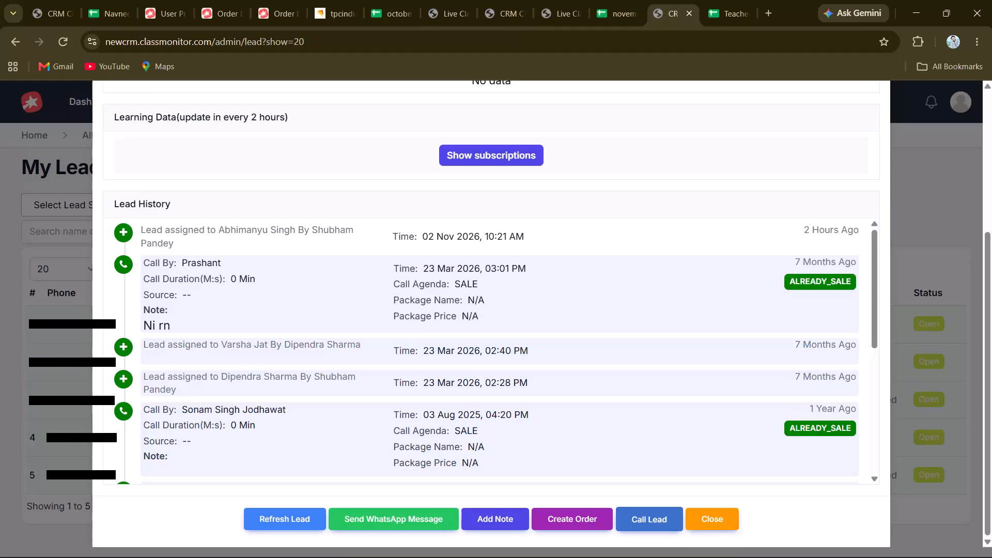
Call the open lead whose history shows earlier ALREADY_SALE calls, opening a blank call log for it.
{"action": "left_click", "coordinate": [638, 524]}
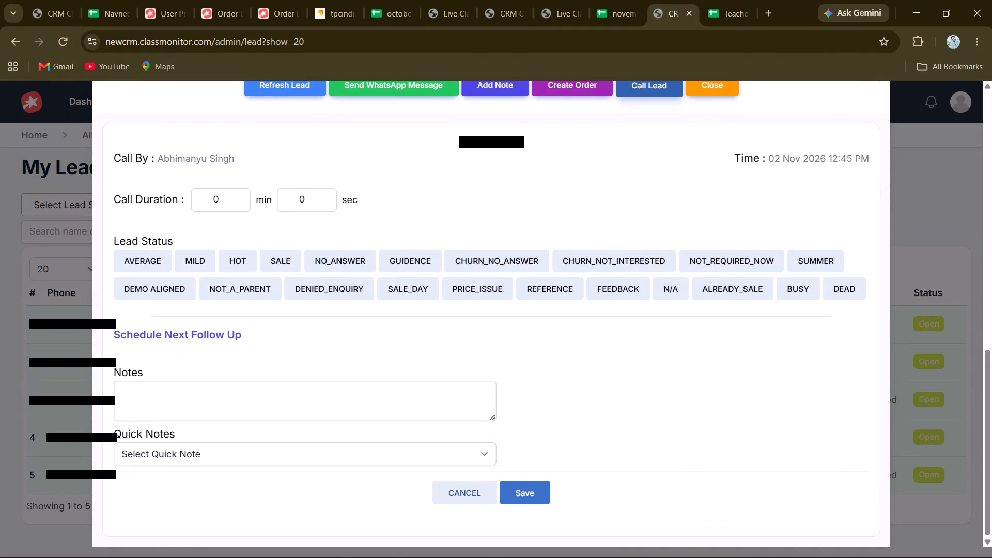
{"action": "left_click", "coordinate": [638, 524]}
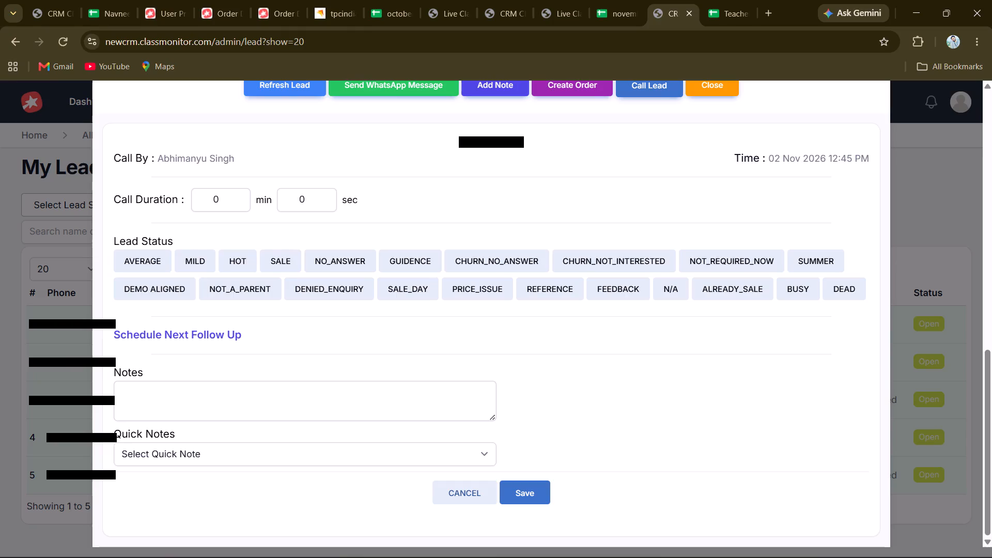
Check the lead's previous call history and set the lead status to ALREADY_SALE in the call log.
{"action": "scroll", "coordinate": [523, 197], "scroll_direction": "up", "scroll_amount": 6}
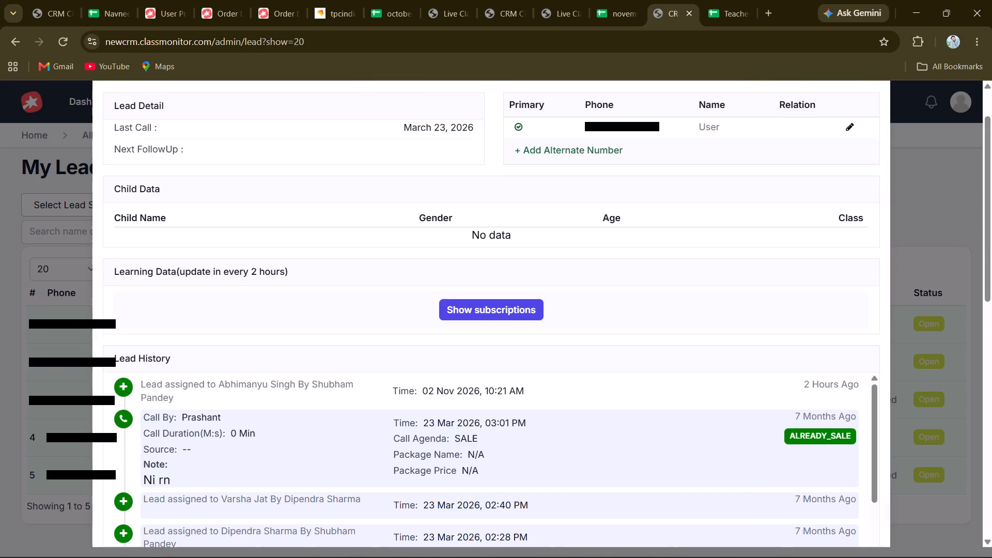
{"action": "scroll", "coordinate": [523, 197], "scroll_direction": "down", "scroll_amount": 3}
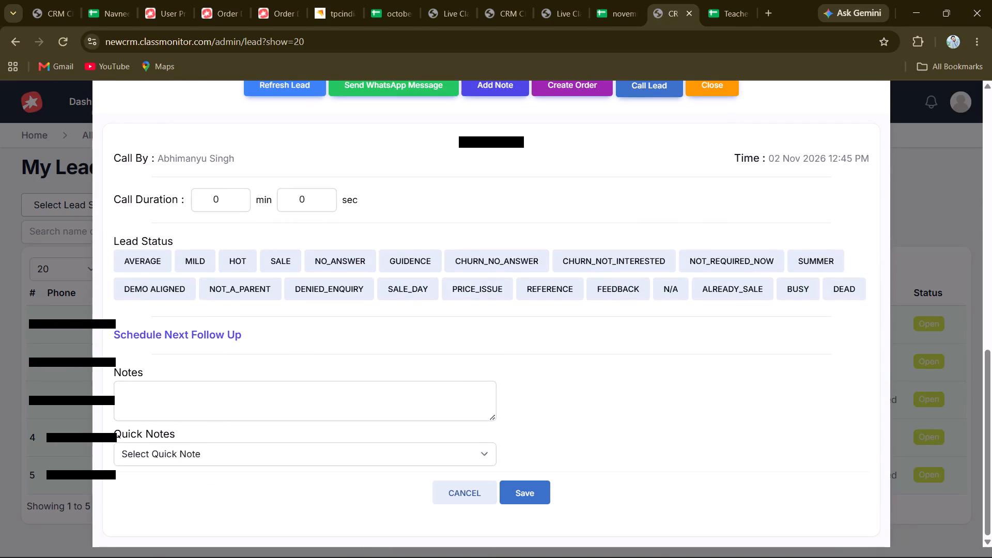
{"action": "left_click", "coordinate": [706, 294]}
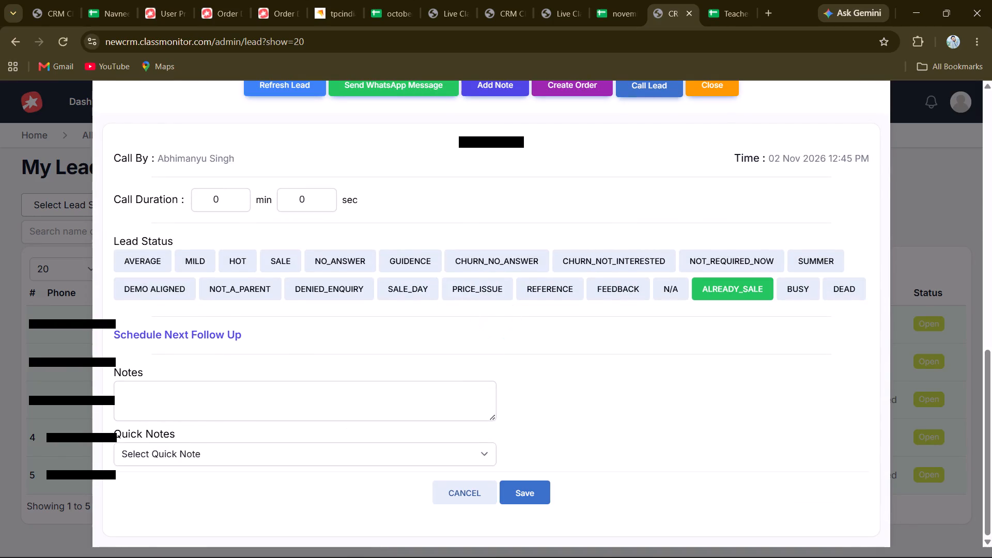
{"action": "scroll", "coordinate": [362, 102], "scroll_direction": "up", "scroll_amount": 7}
{"action": "scroll", "coordinate": [362, 102], "scroll_direction": "down", "scroll_amount": 4}
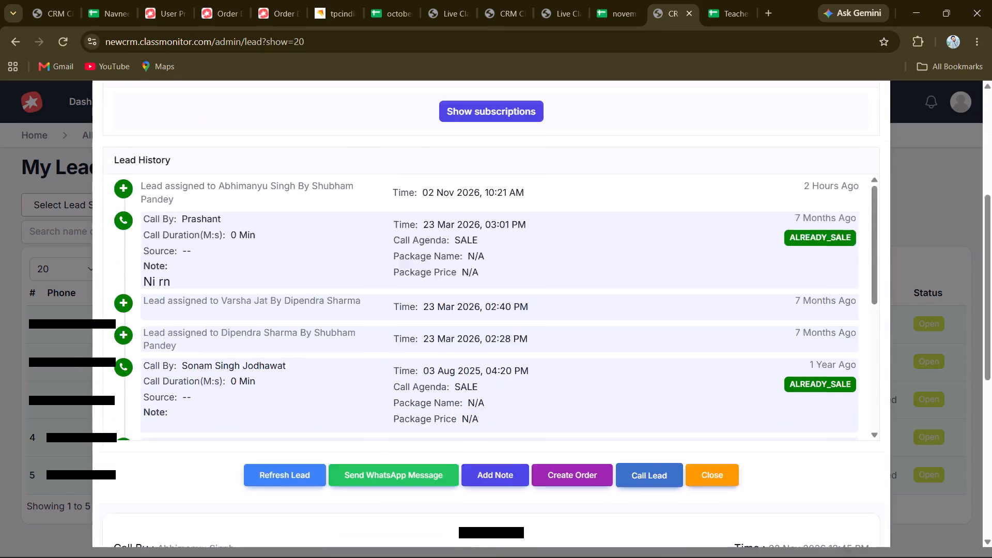
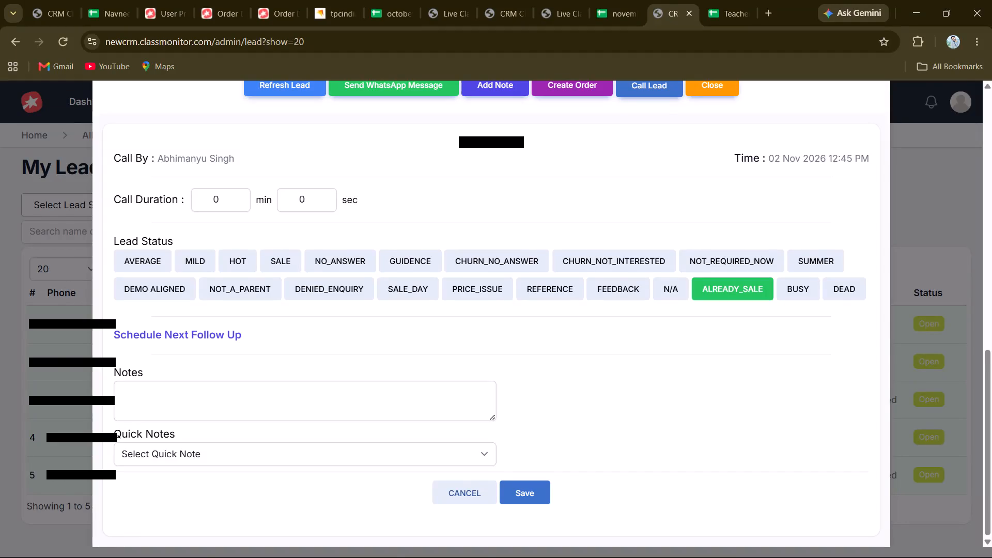
Add the note "no need" and a call duration of 25 sec to the call log, save it and close the lead.
{"action": "left_click", "coordinate": [351, 389]}
{"action": "type", "text": "no need"}
{"action": "left_click", "coordinate": [313, 201]}
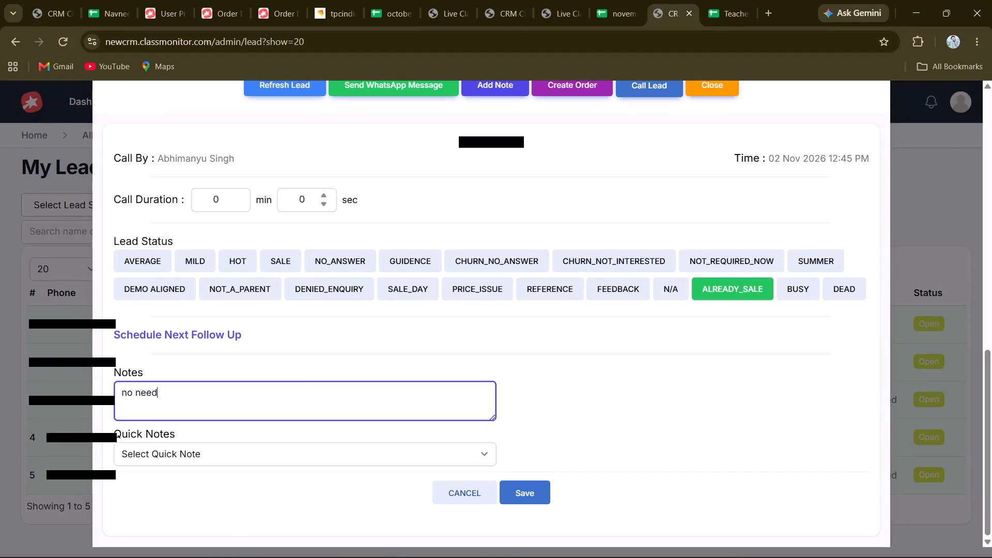
{"action": "key", "text": "BackSpace"}
{"action": "type", "text": "25"}
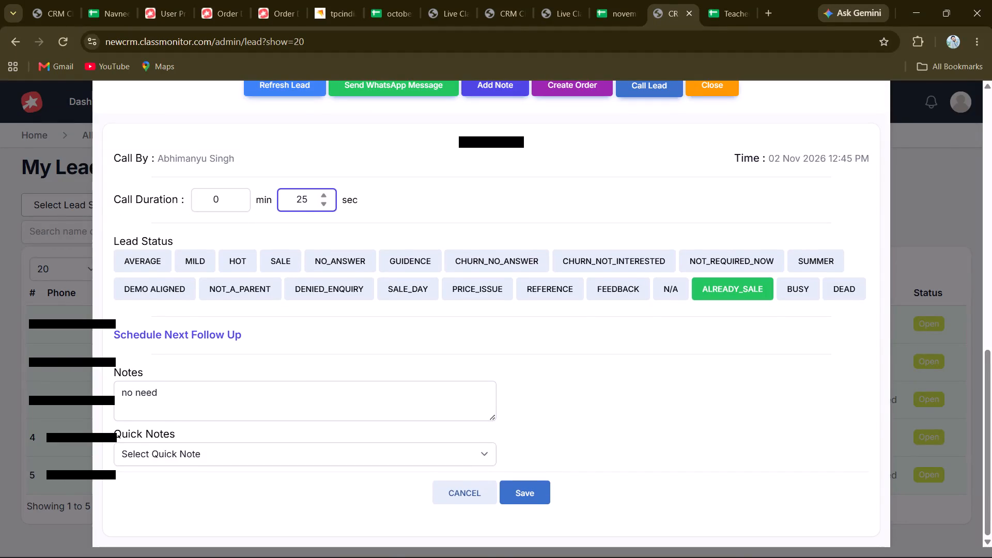
{"action": "left_click", "coordinate": [536, 491]}
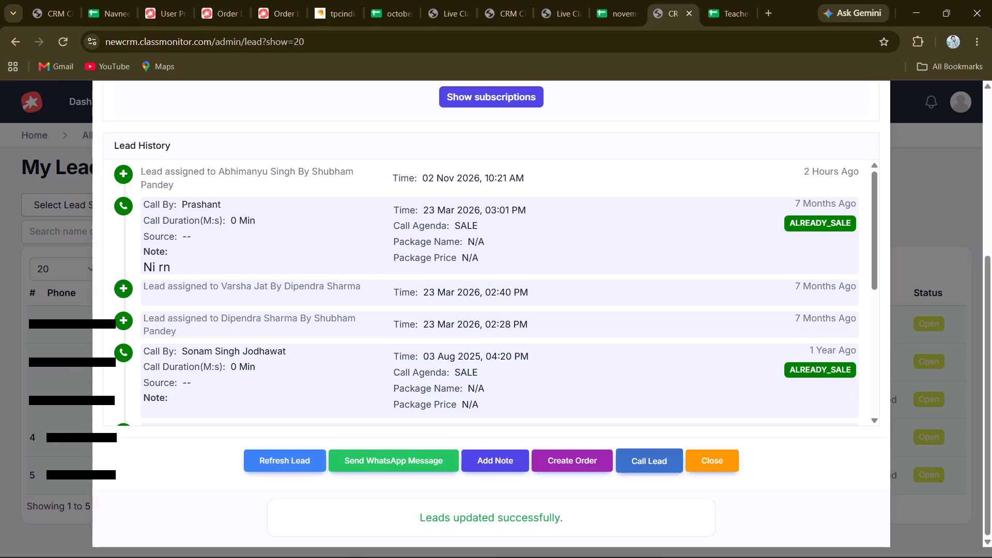
{"action": "left_click", "coordinate": [712, 466]}
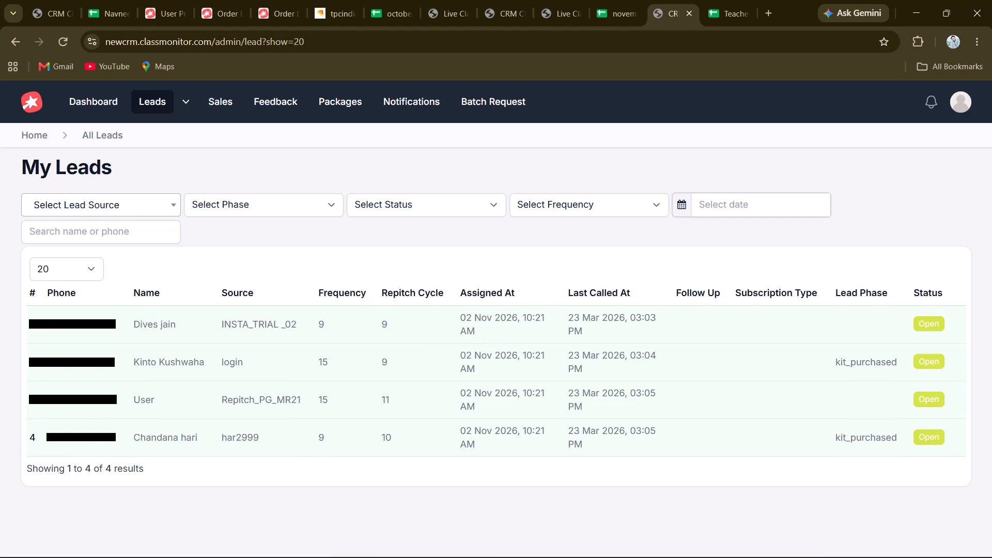
Open the fourth lead in the list, with source har2999, and review its details and call history.
{"action": "left_click", "coordinate": [251, 431]}
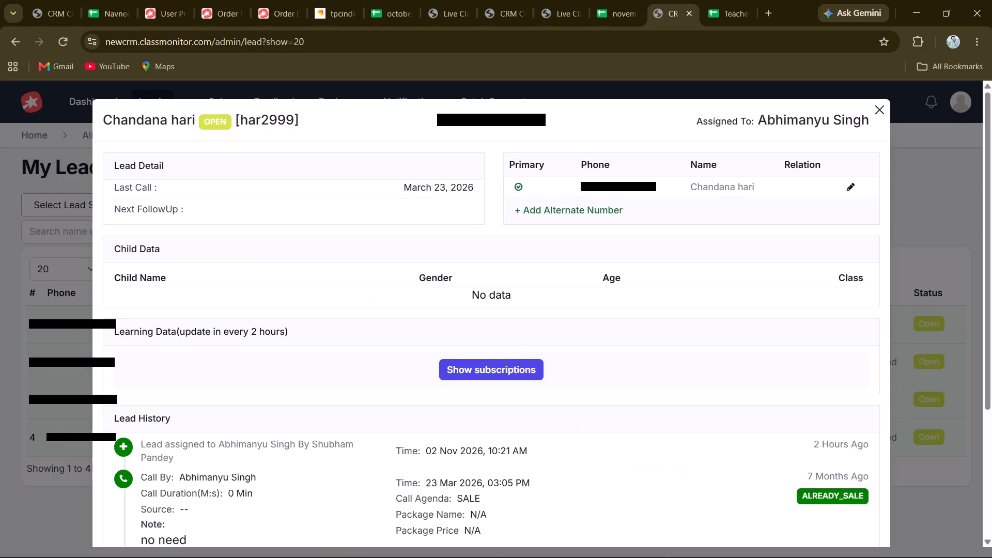
{"action": "scroll", "coordinate": [317, 229], "scroll_direction": "down", "scroll_amount": 5}
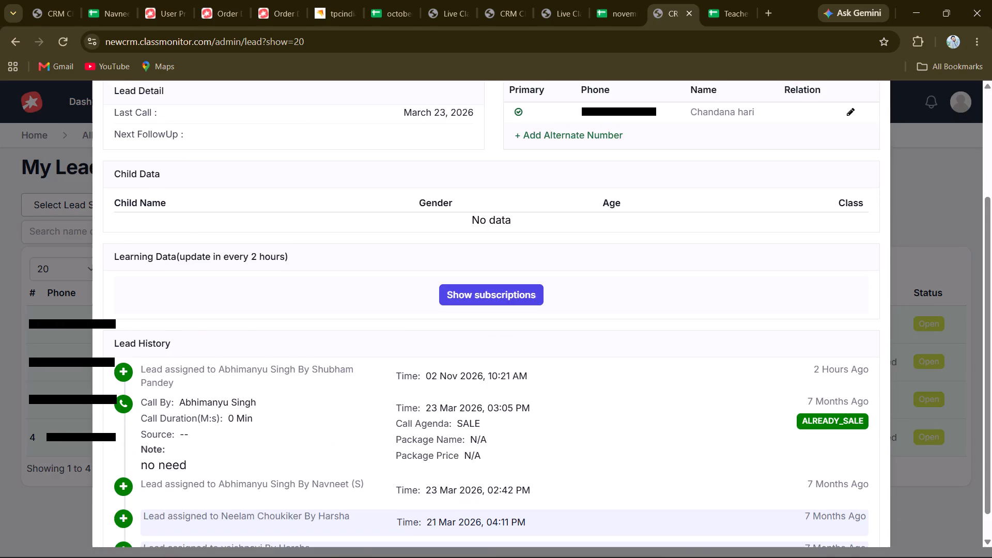
{"action": "scroll", "coordinate": [317, 229], "scroll_direction": "up", "scroll_amount": 8}
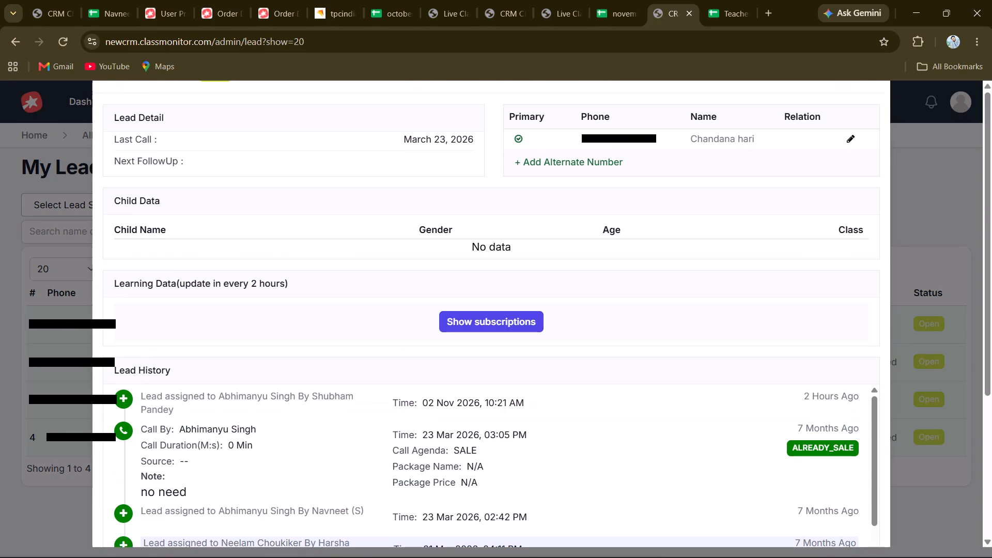
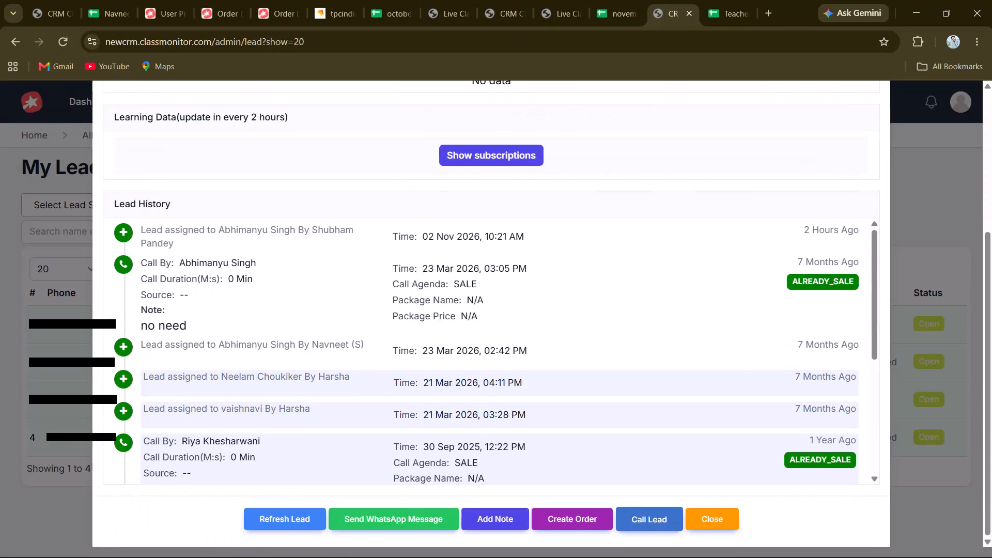
Call the lead and save its call log with status ALREADY_SALE and the note "npc".
{"action": "left_click", "coordinate": [656, 512]}
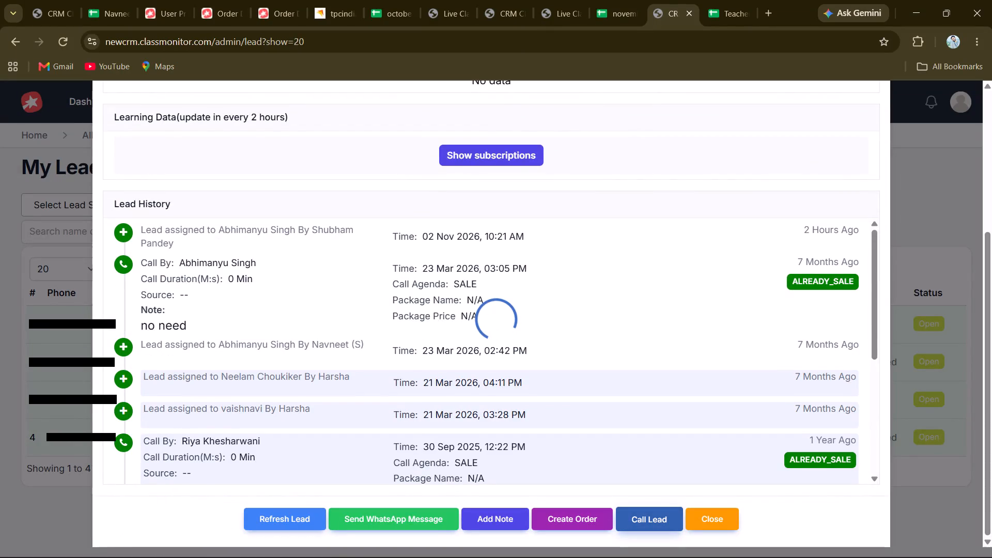
{"action": "scroll", "coordinate": [656, 512], "scroll_direction": "down", "scroll_amount": 8}
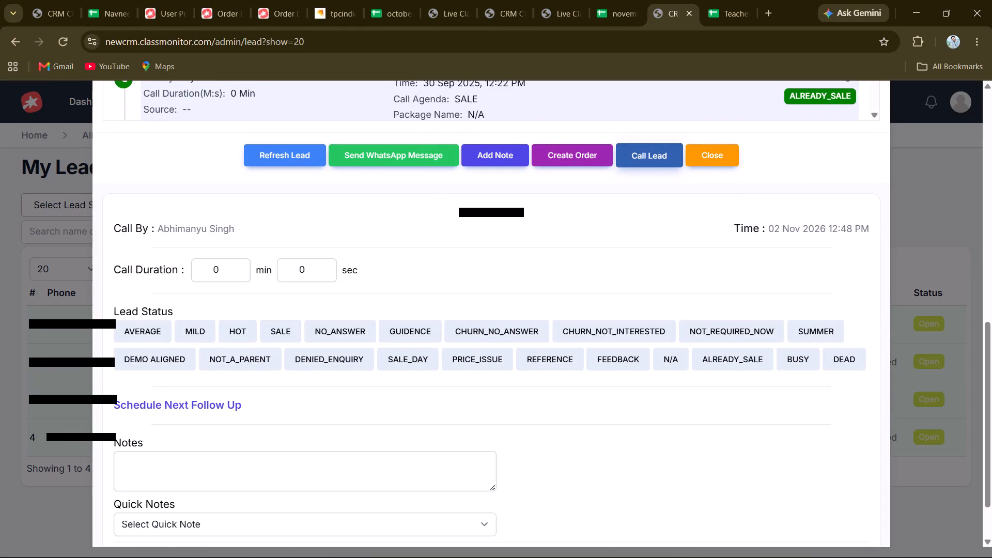
{"action": "left_click", "coordinate": [719, 295]}
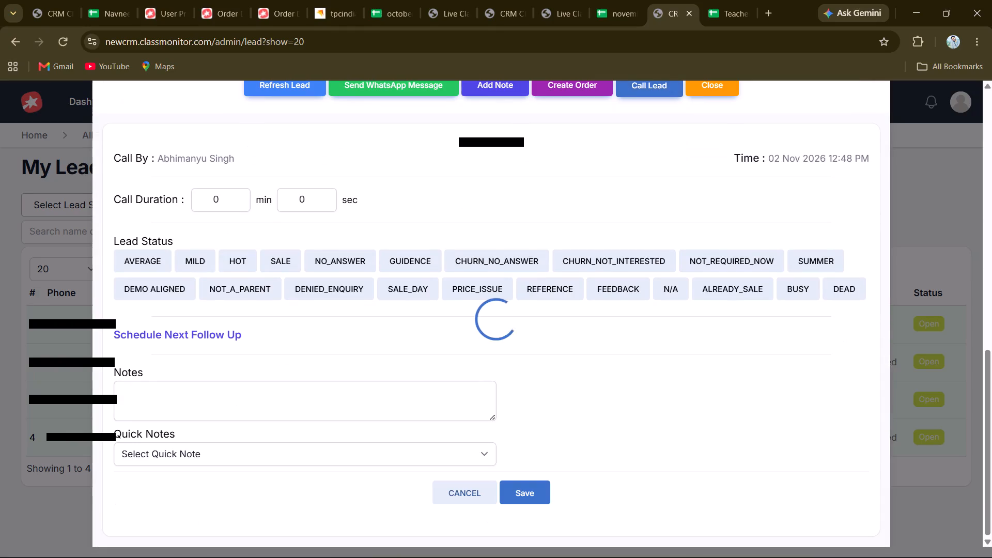
{"action": "left_click", "coordinate": [402, 383]}
{"action": "type", "text": "npc"}
{"action": "left_click", "coordinate": [515, 482]}
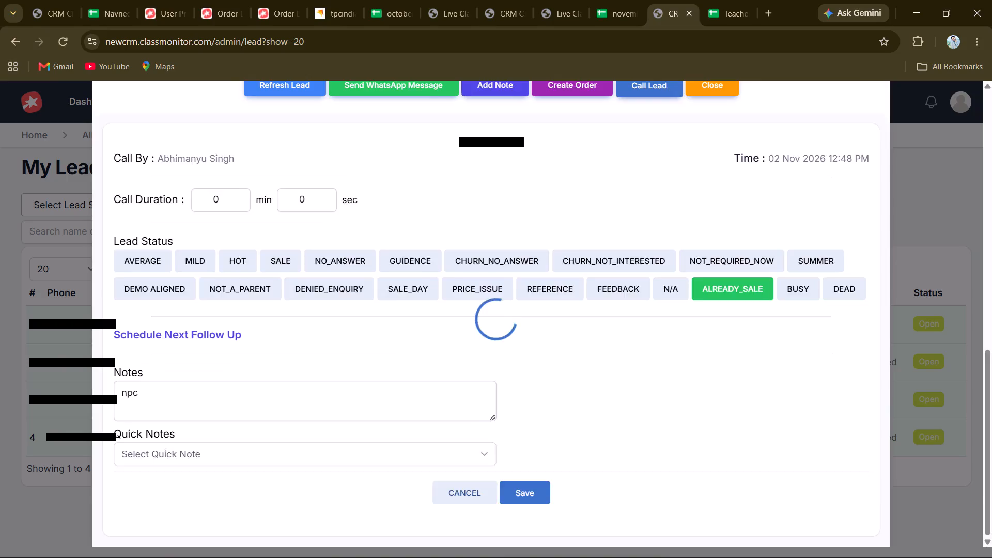
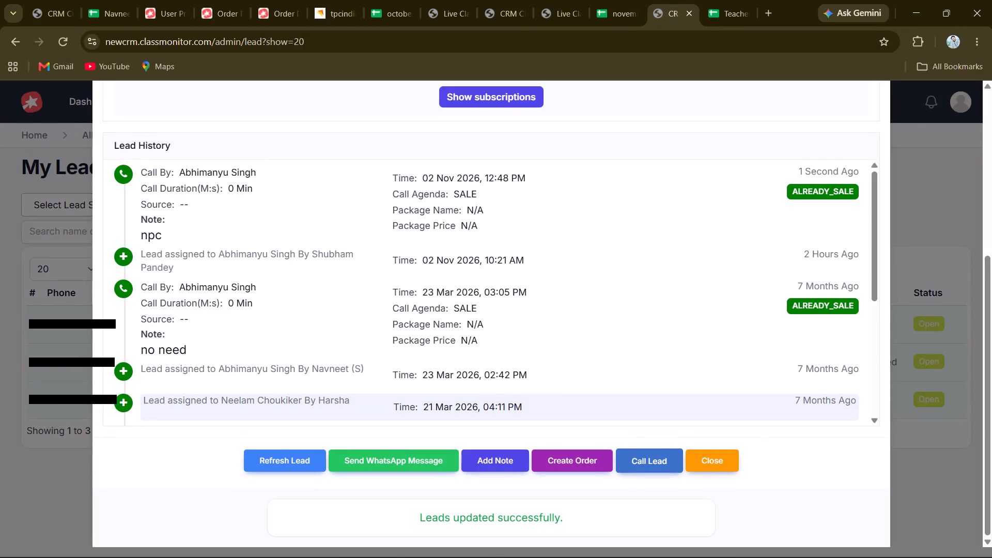
Return to the lead list, open the INSTA_TRIAL _02 lead and review its lead history and past call notes.
{"action": "left_click", "coordinate": [704, 464]}
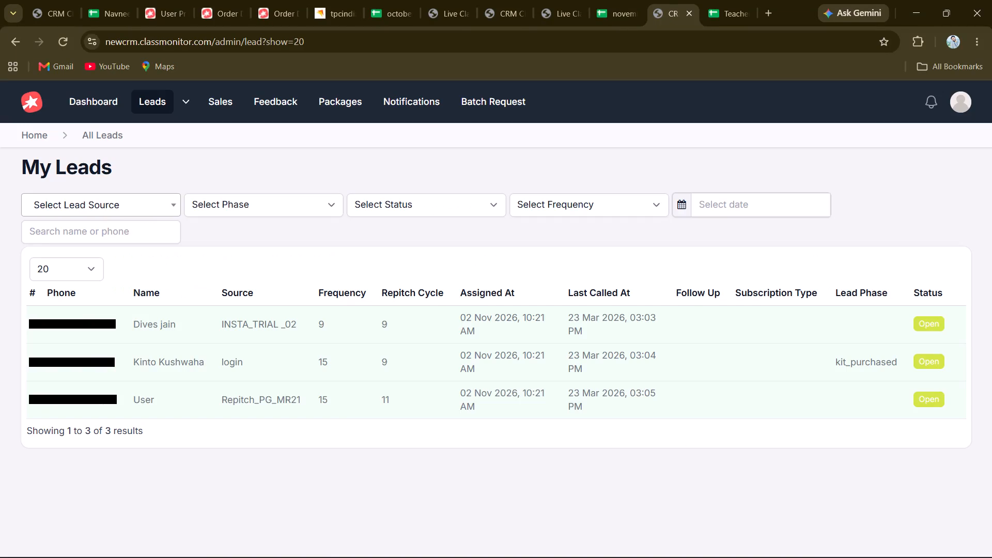
{"action": "left_click", "coordinate": [274, 326]}
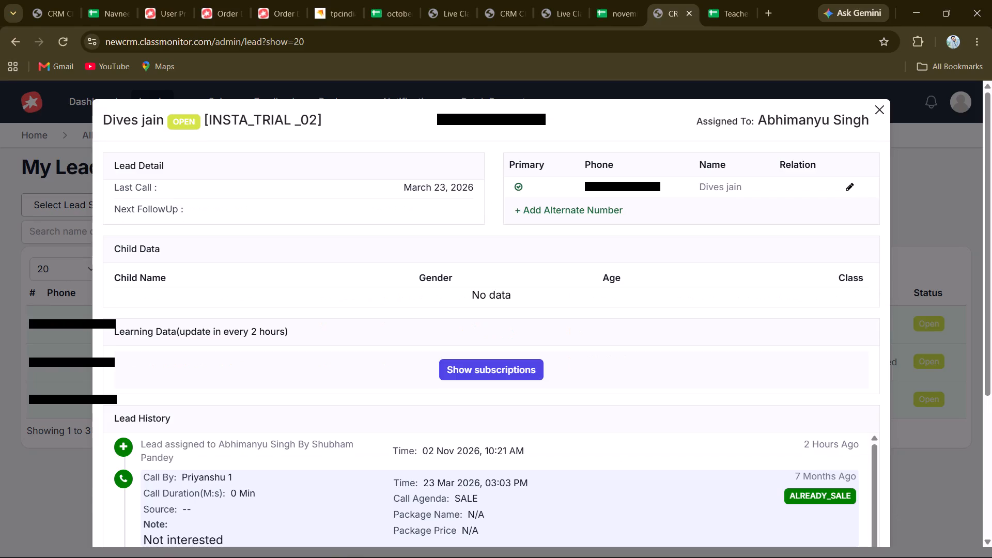
{"action": "scroll", "coordinate": [274, 326], "scroll_direction": "down", "scroll_amount": 5}
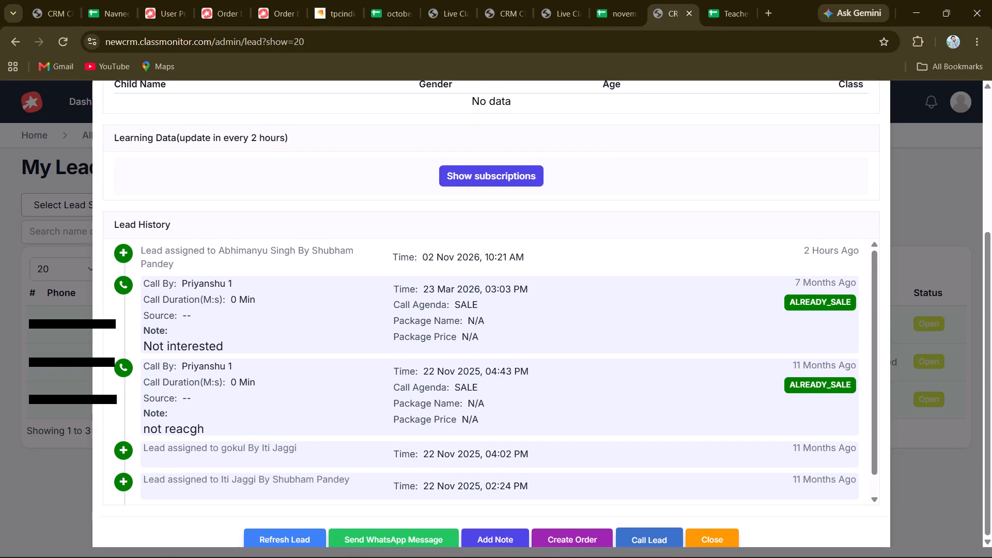
{"action": "scroll", "coordinate": [443, 433], "scroll_direction": "down", "scroll_amount": 10}
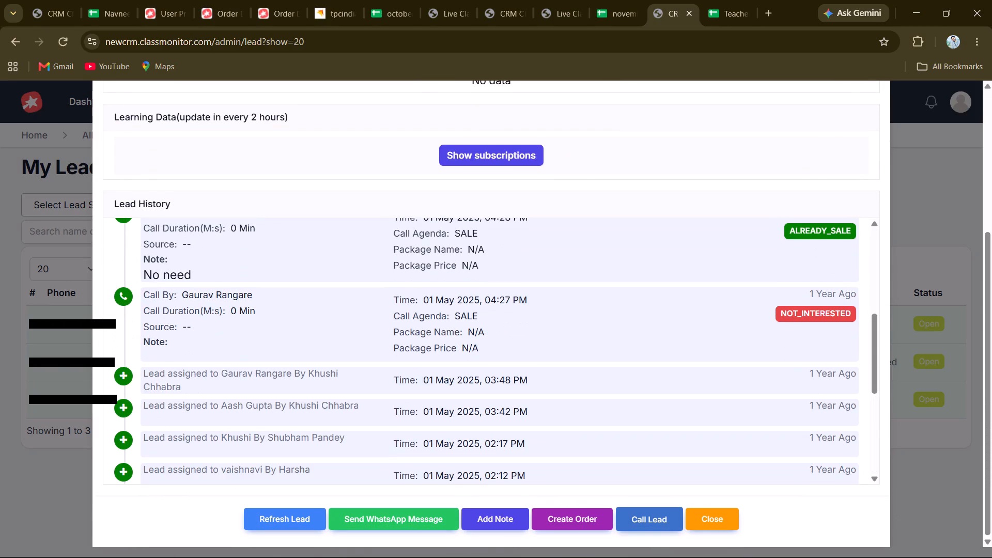
{"action": "scroll", "coordinate": [443, 433], "scroll_direction": "down", "scroll_amount": 5}
{"action": "scroll", "coordinate": [443, 433], "scroll_direction": "up", "scroll_amount": 6}
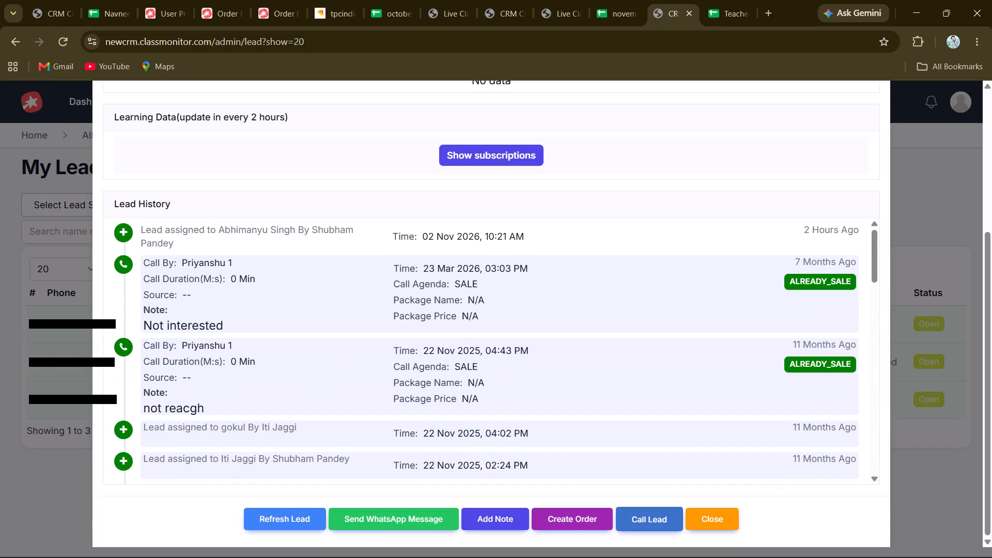
Call the lead and save its call log with a 25-second duration, status ALREADY_SALE and the note "no need", then close the record.
{"action": "left_click", "coordinate": [657, 517]}
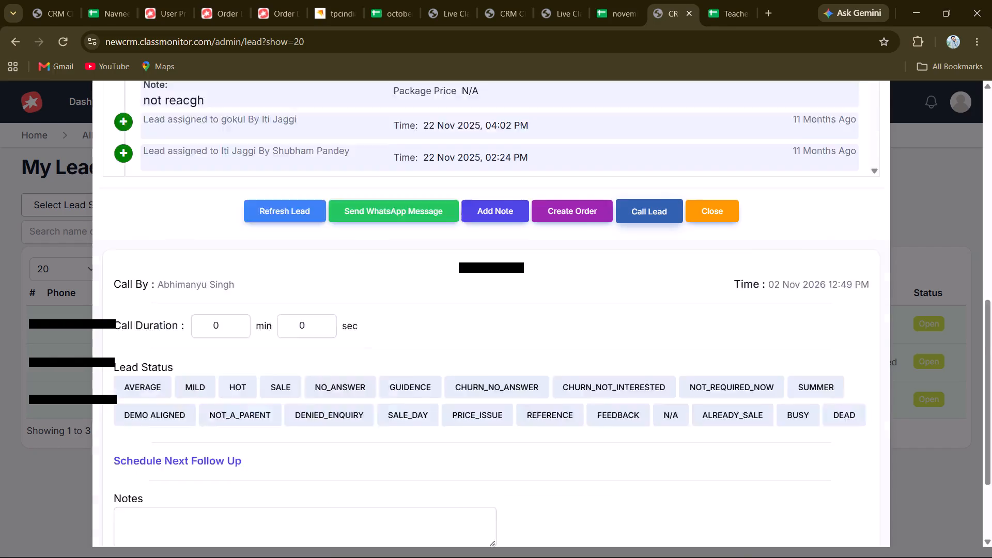
{"action": "scroll", "coordinate": [657, 517], "scroll_direction": "down", "scroll_amount": 3}
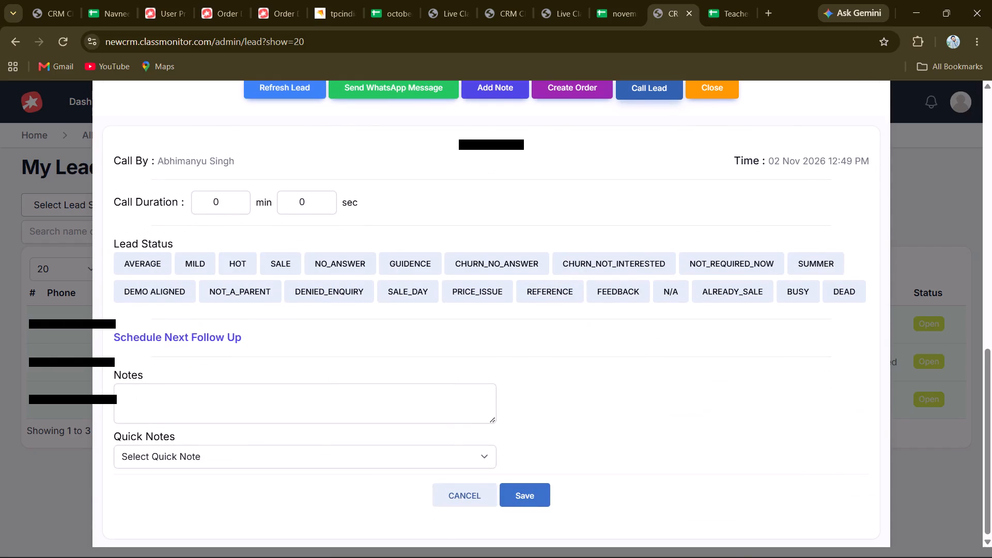
{"action": "left_click", "coordinate": [617, 445]}
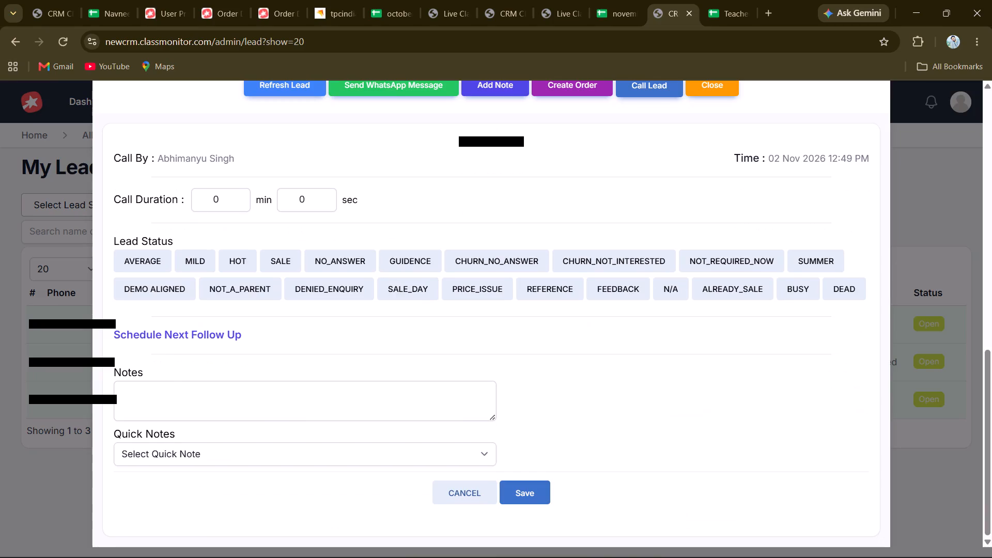
{"action": "scroll", "coordinate": [617, 445], "scroll_direction": "up", "scroll_amount": 4}
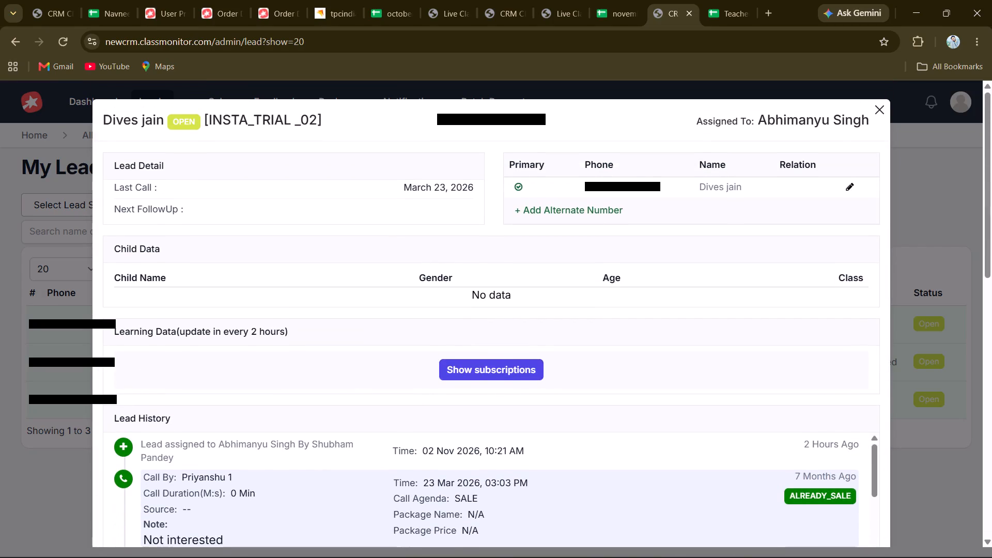
{"action": "scroll", "coordinate": [544, 295], "scroll_direction": "down", "scroll_amount": 7}
{"action": "left_click", "coordinate": [748, 288]}
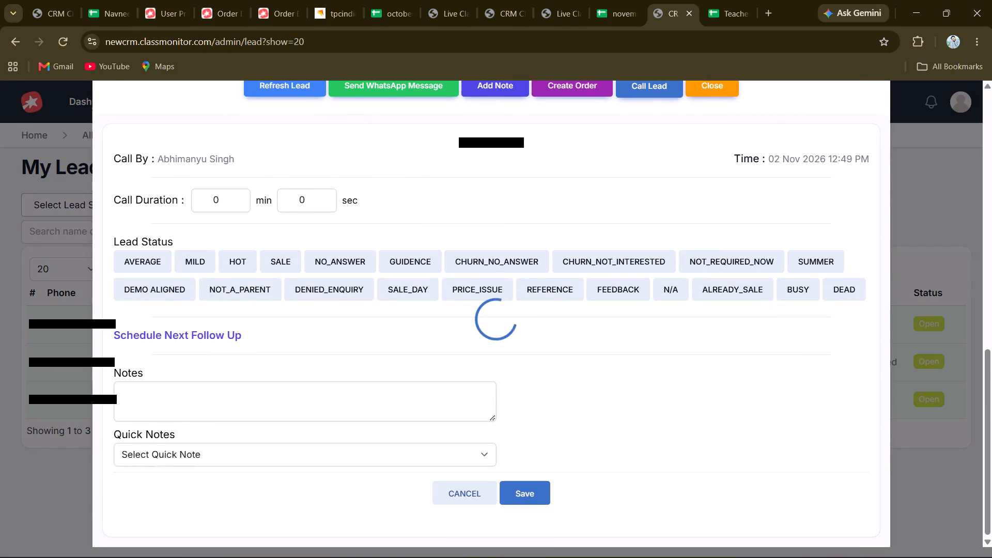
{"action": "left_click", "coordinate": [309, 206]}
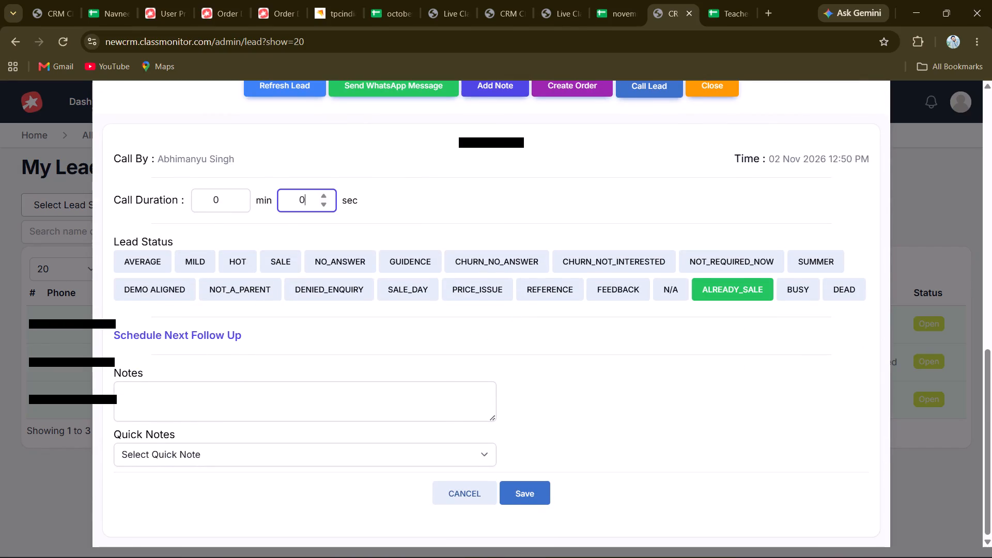
{"action": "key", "text": "BackSpace"}
{"action": "type", "text": "25"}
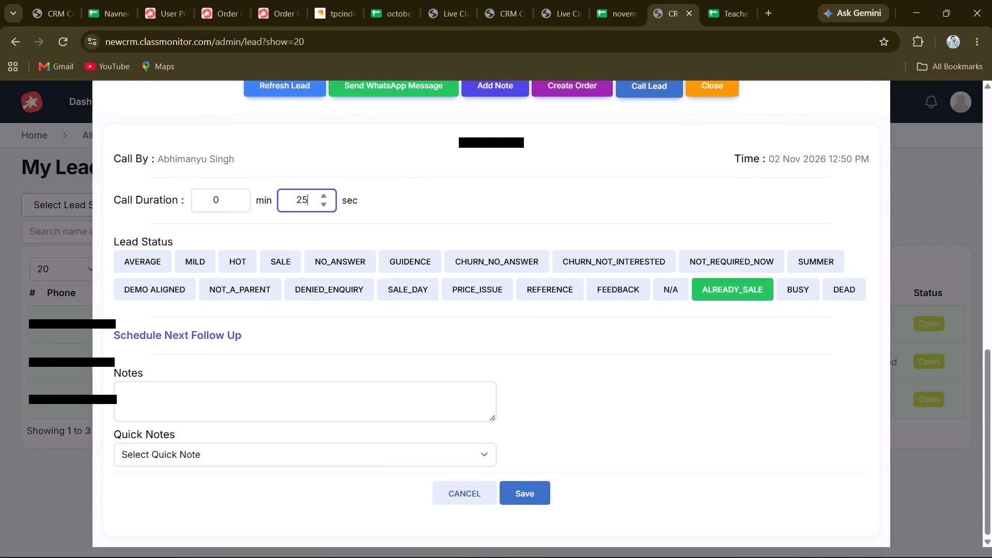
{"action": "left_click", "coordinate": [338, 399]}
{"action": "type", "text": "no need"}
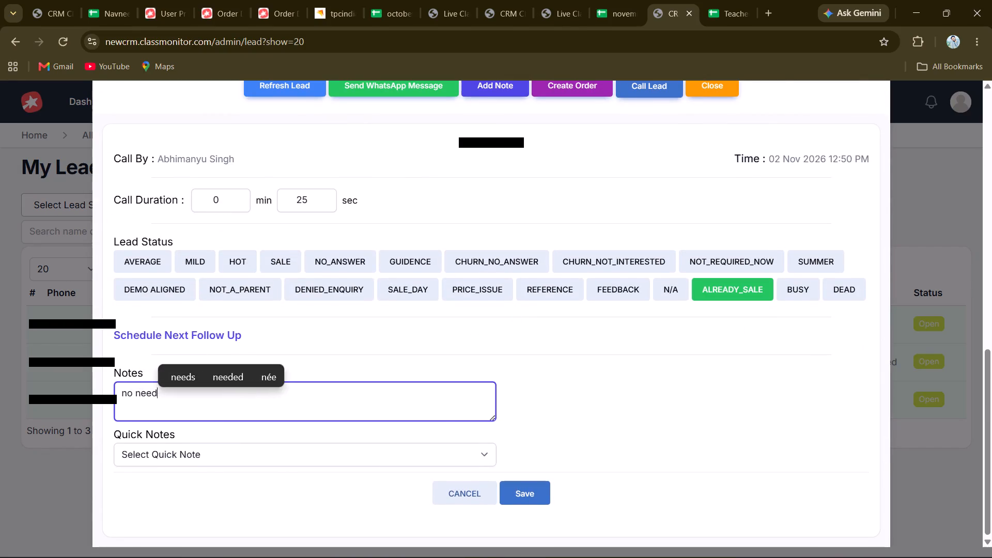
{"action": "key", "text": "space"}
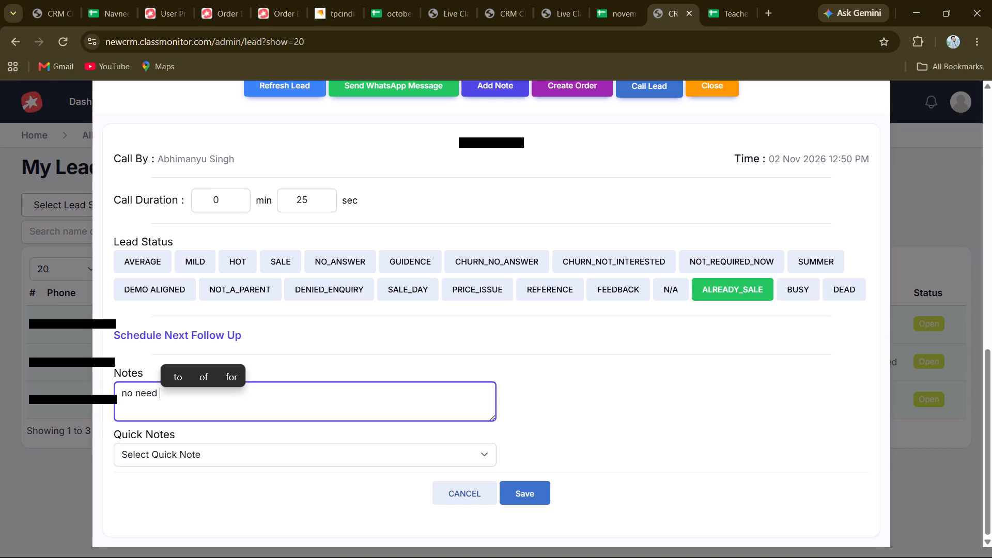
{"action": "left_click", "coordinate": [515, 491]}
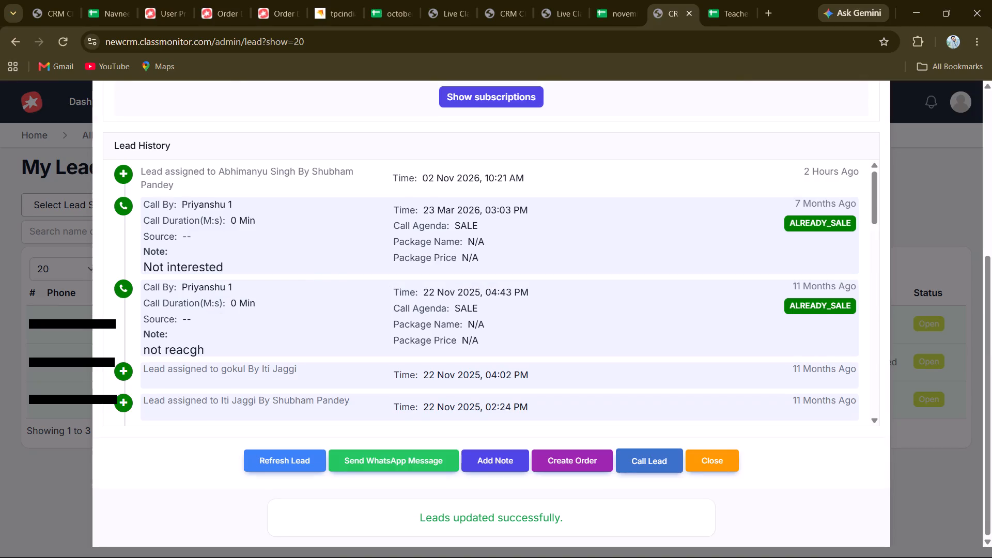
{"action": "left_click", "coordinate": [719, 458]}
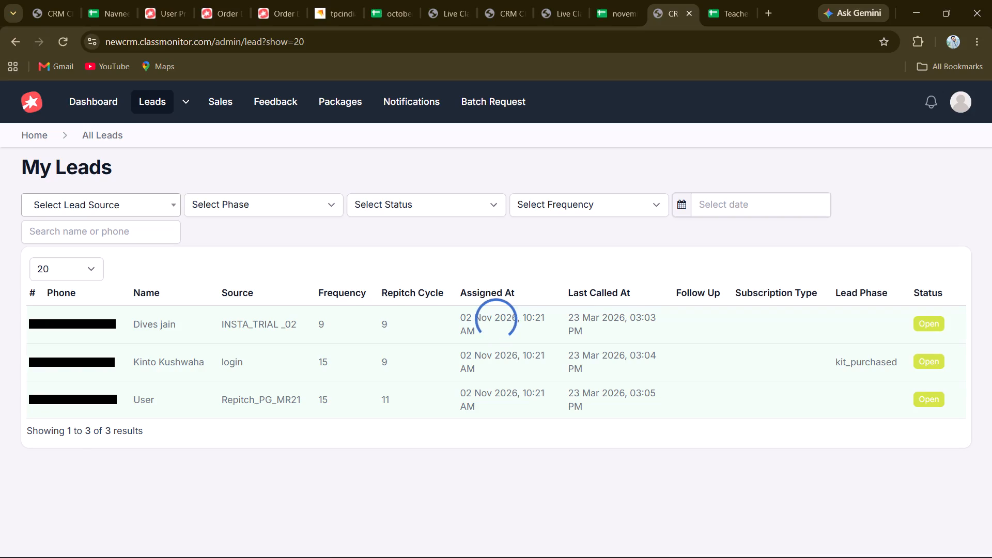
Open the first remaining lead in the My Leads list.
{"action": "left_click", "coordinate": [204, 319]}
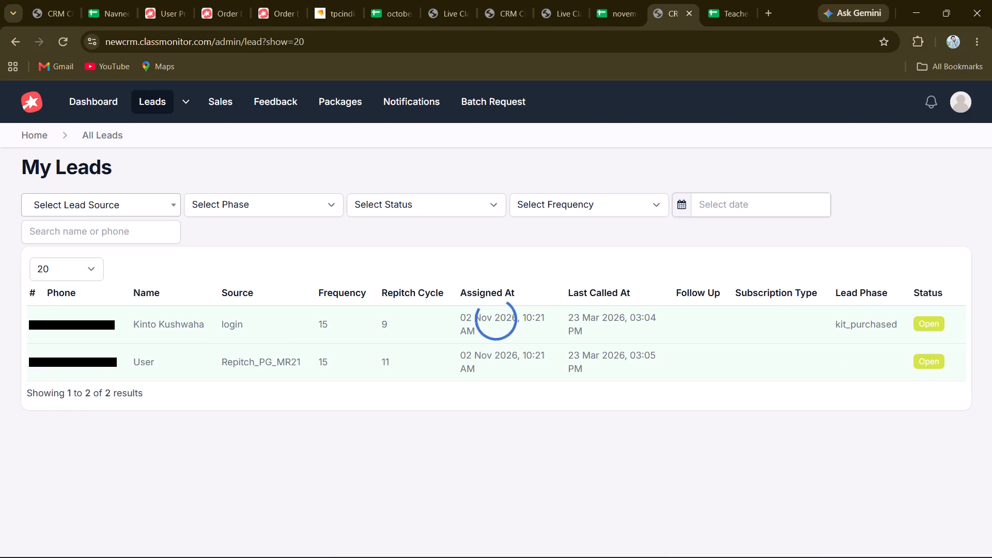
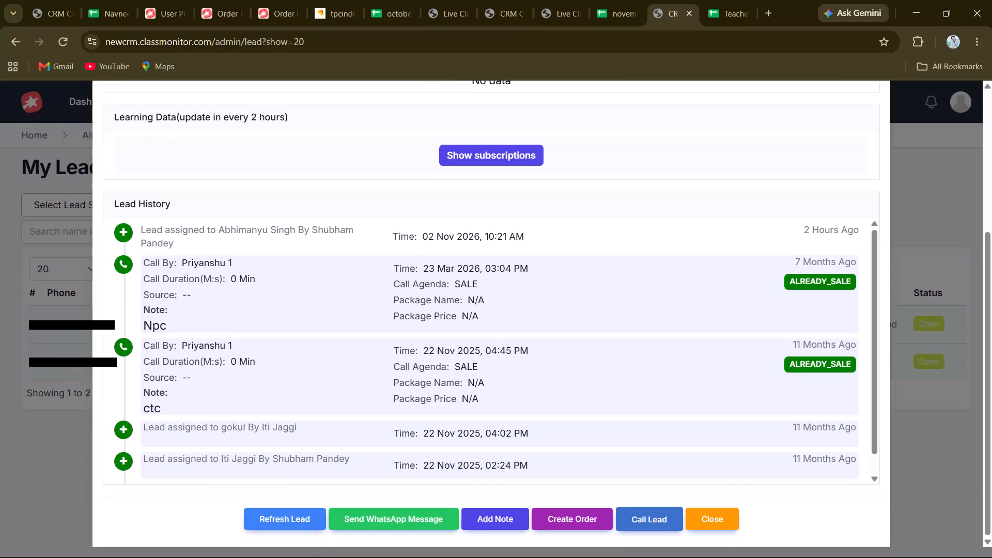
Show the open lead's subscriptions and review its learning data, contact details and lead history.
{"action": "left_click", "coordinate": [471, 161]}
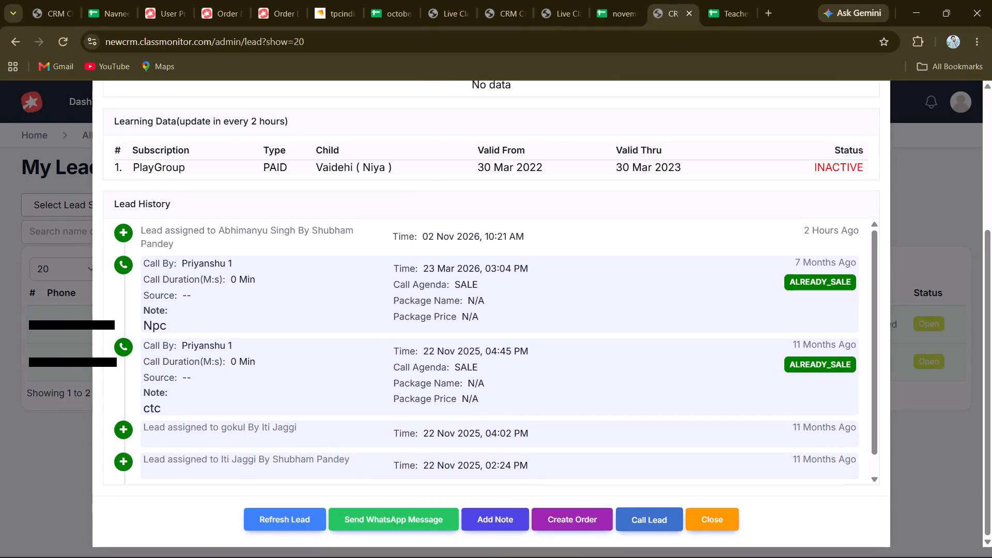
{"action": "scroll", "coordinate": [471, 161], "scroll_direction": "up", "scroll_amount": 9}
{"action": "scroll", "coordinate": [471, 161], "scroll_direction": "down", "scroll_amount": 5}
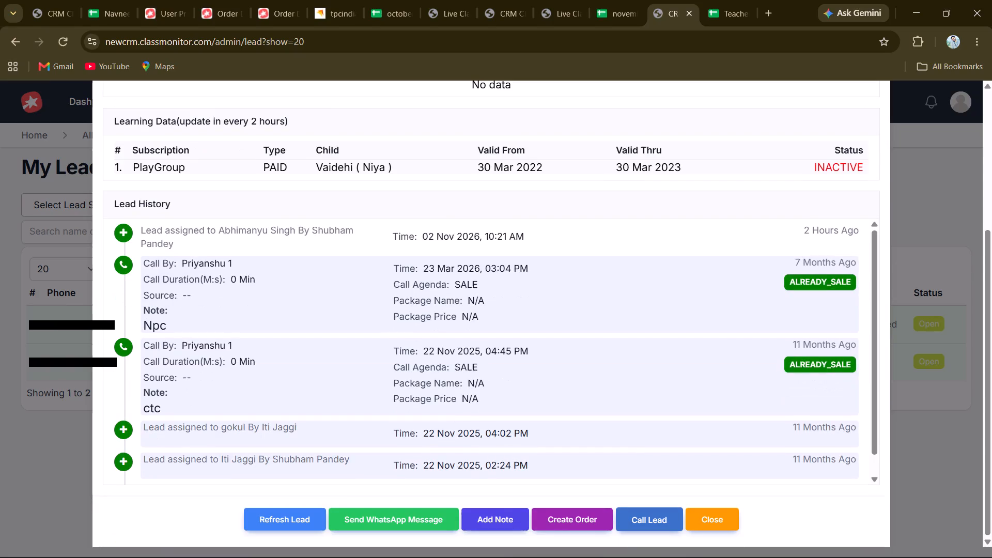
{"action": "scroll", "coordinate": [492, 225], "scroll_direction": "up", "scroll_amount": 6}
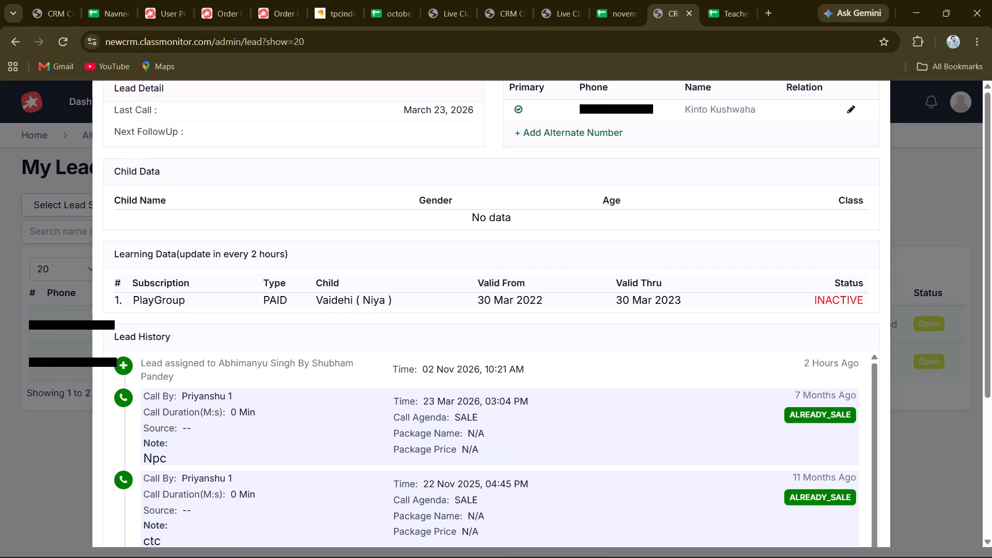
{"action": "scroll", "coordinate": [492, 225], "scroll_direction": "down", "scroll_amount": 11}
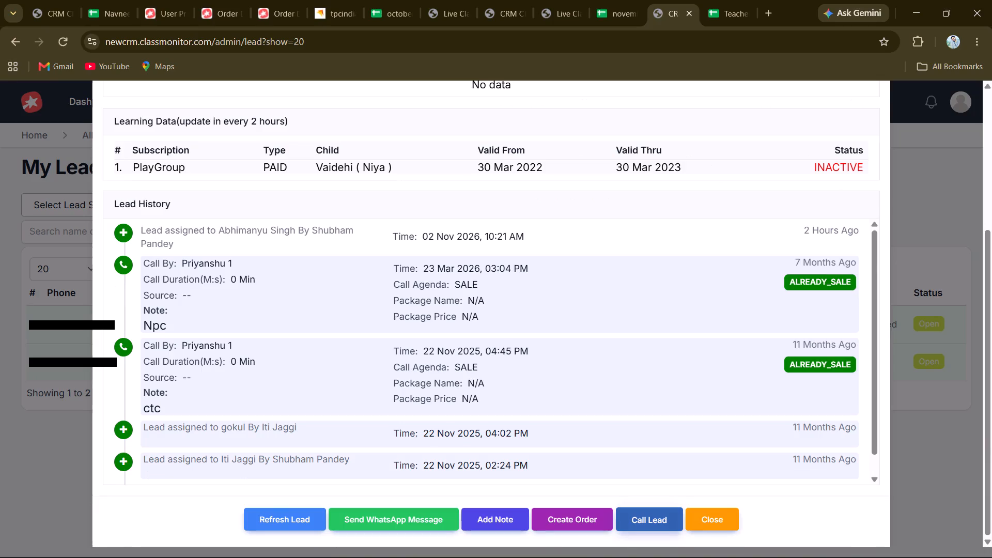
Call the open lead from its record.
{"action": "left_click", "coordinate": [630, 520]}
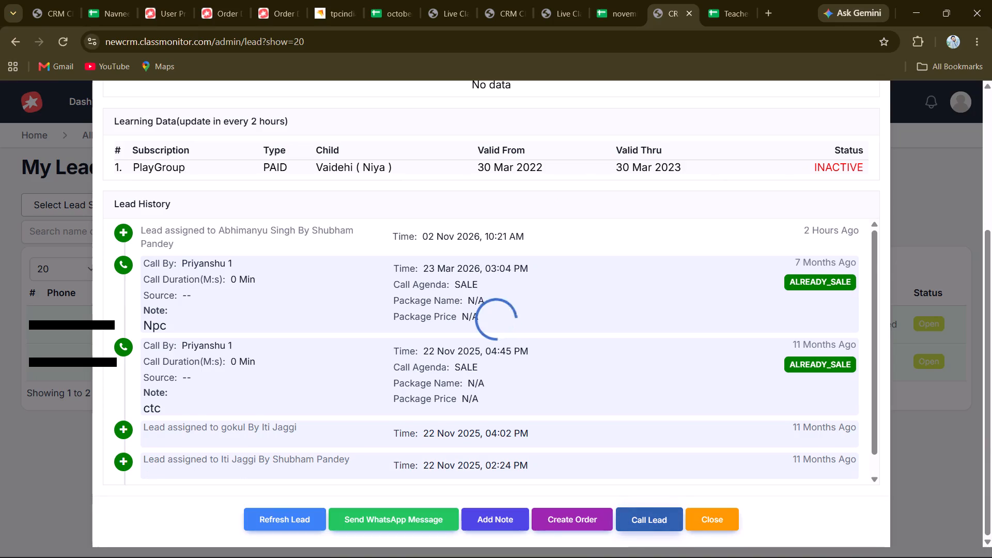
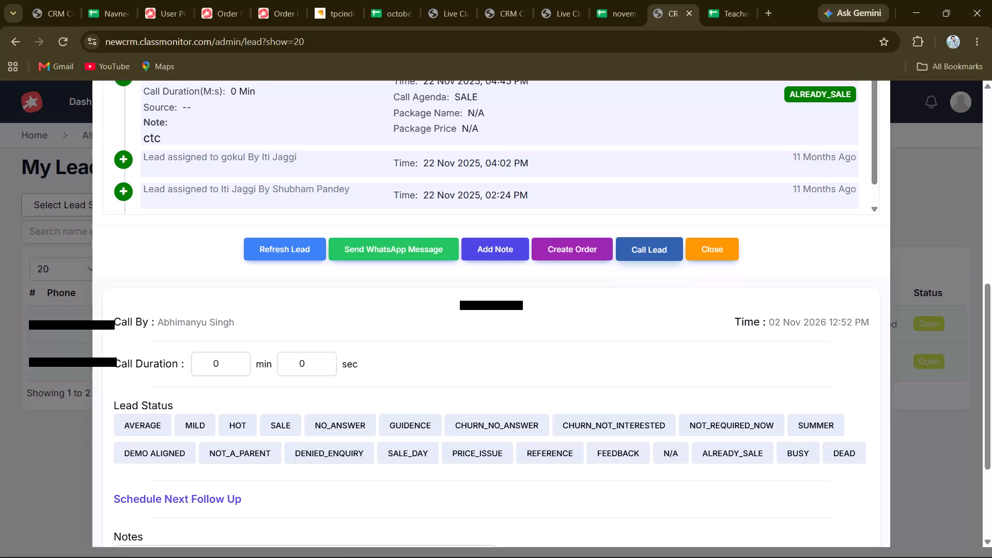
Log the call as ALREADY_SALE with a 25-second duration and the note "no need", save it and close the lead.
{"action": "left_click", "coordinate": [703, 289]}
{"action": "left_click", "coordinate": [359, 402]}
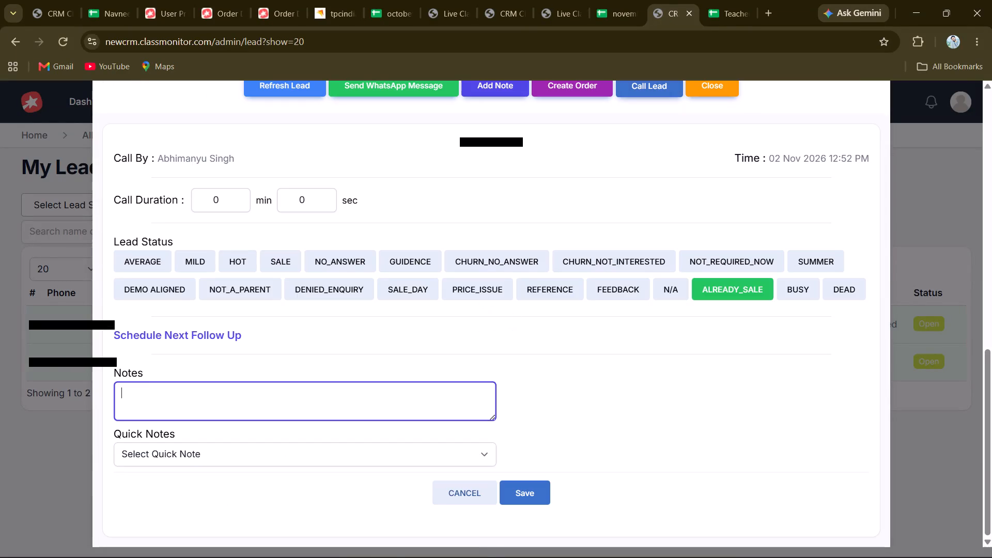
{"action": "type", "text": "no need"}
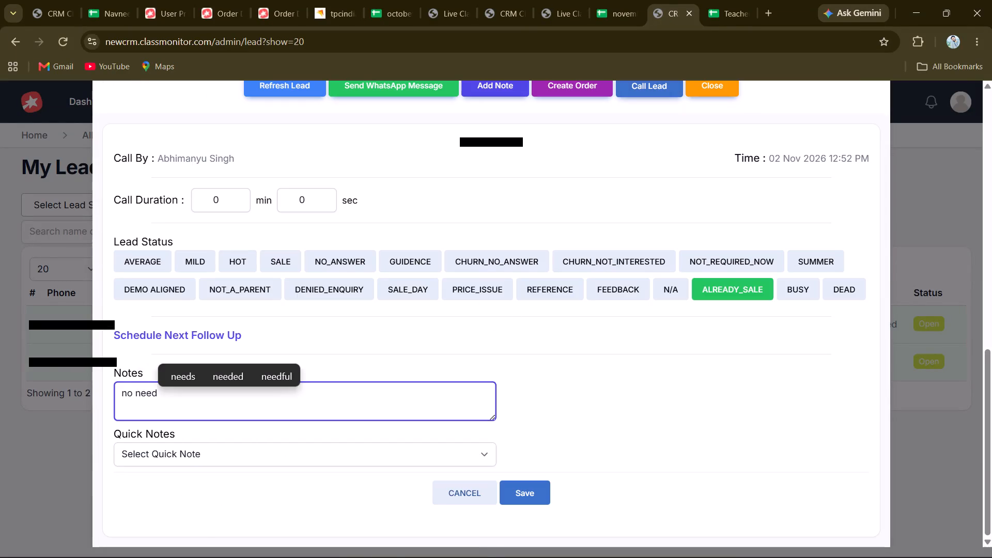
{"action": "left_click", "coordinate": [308, 197]}
{"action": "key", "text": "BackSpace"}
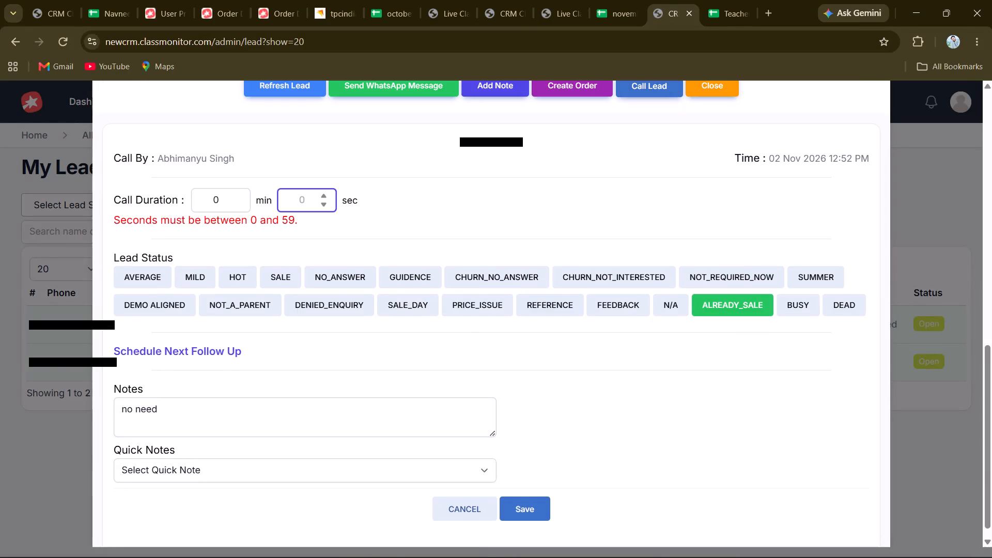
{"action": "type", "text": "25"}
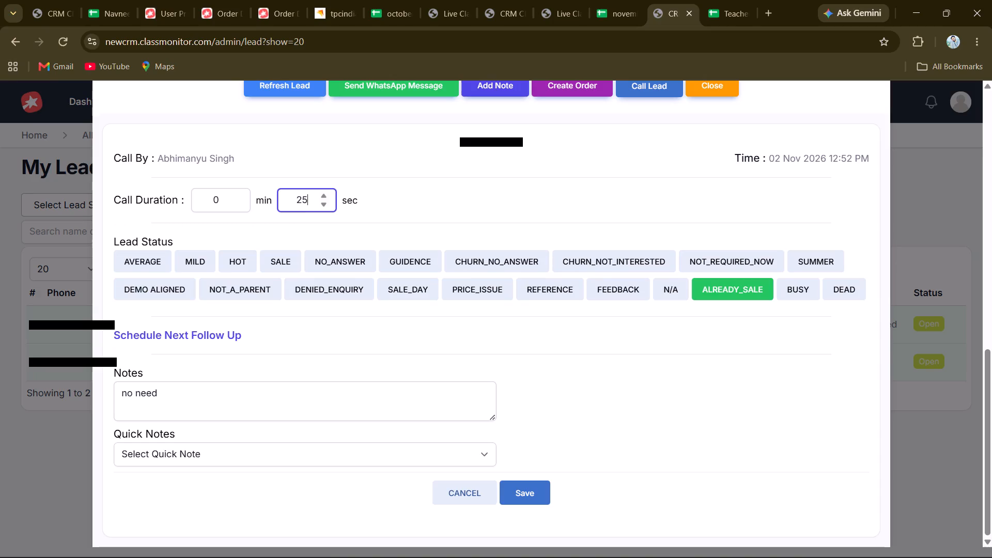
{"action": "left_click", "coordinate": [517, 493]}
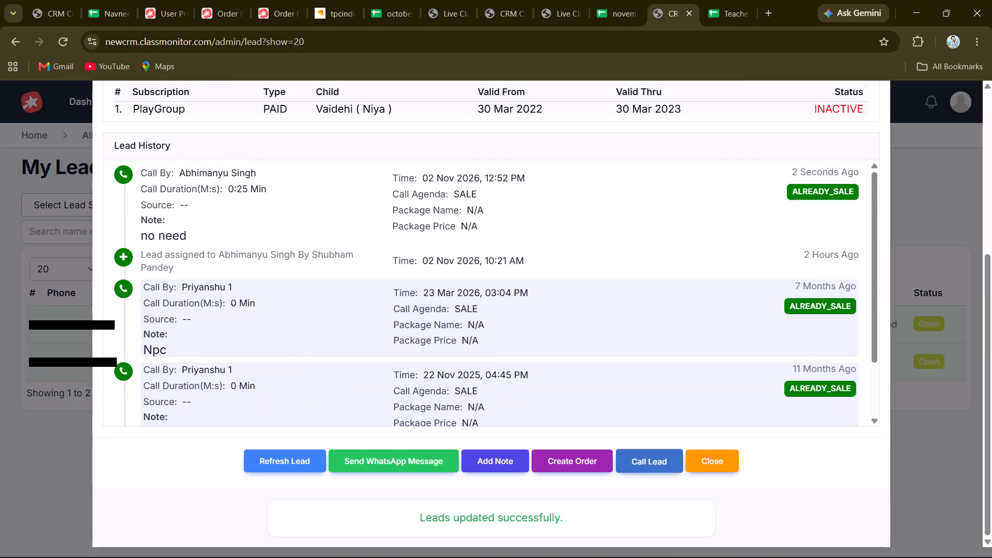
{"action": "left_click", "coordinate": [716, 463]}
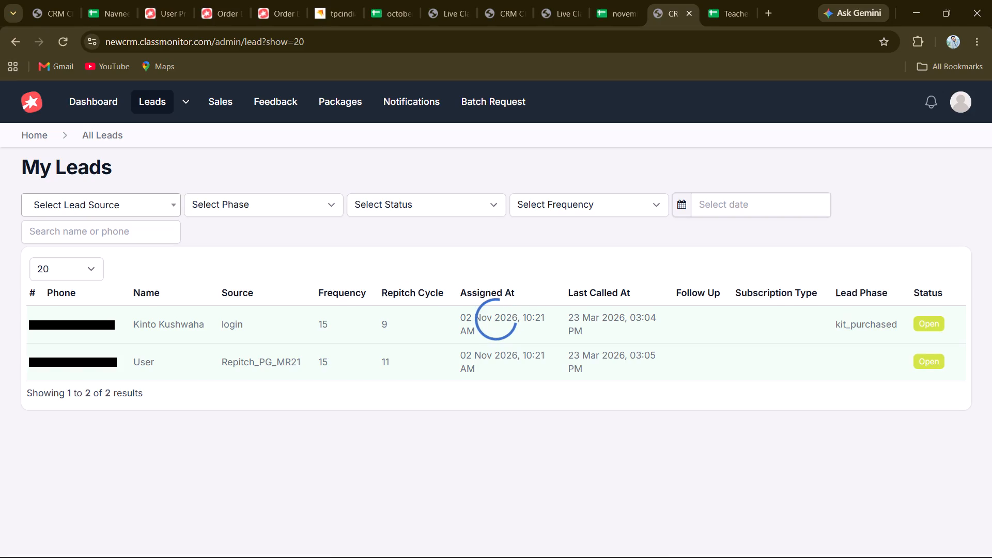
Open the remaining Repitch_PG_MR21 lead, review its details and history, and call it.
{"action": "left_click", "coordinate": [253, 330]}
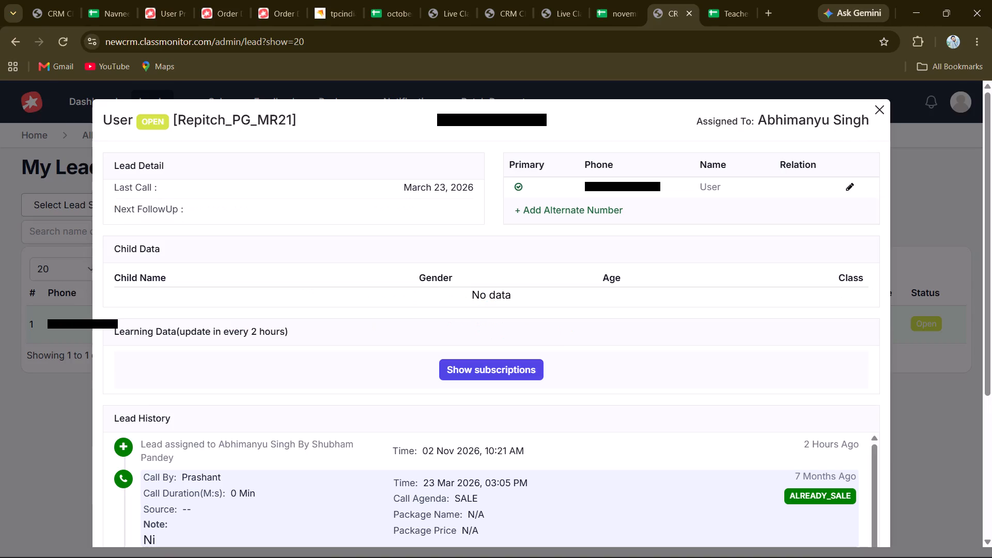
{"action": "scroll", "coordinate": [371, 335], "scroll_direction": "down", "scroll_amount": 4}
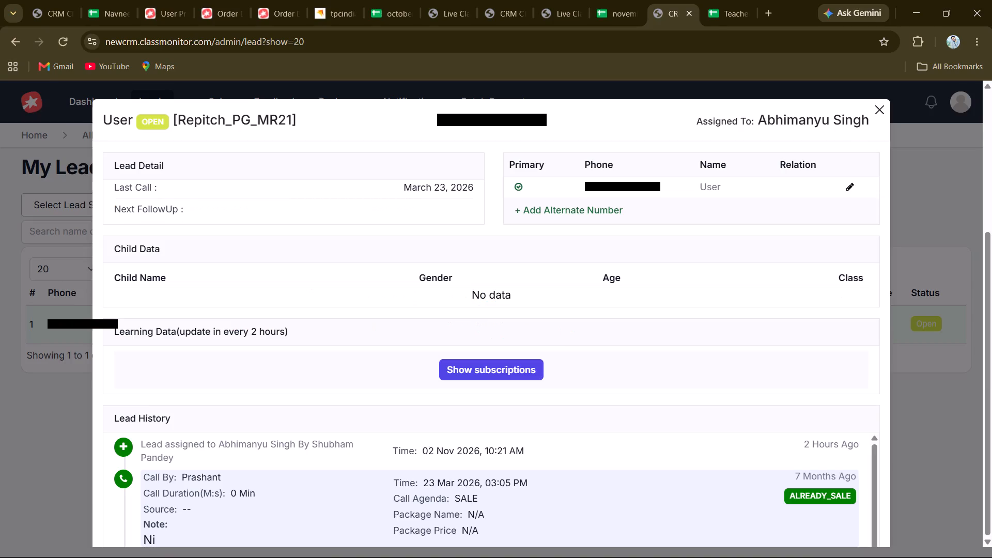
{"action": "scroll", "coordinate": [371, 335], "scroll_direction": "up", "scroll_amount": 8}
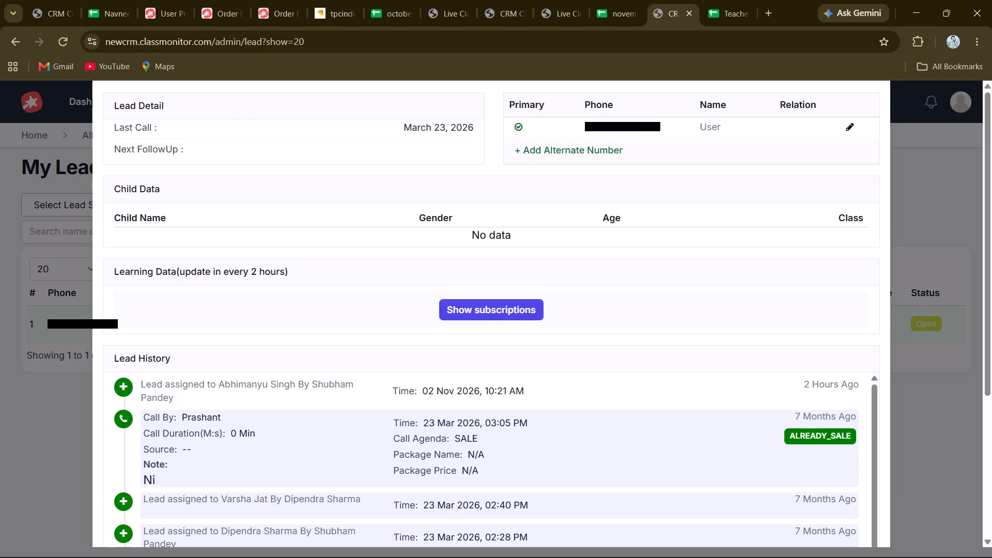
{"action": "scroll", "coordinate": [371, 335], "scroll_direction": "down", "scroll_amount": 6}
{"action": "left_click", "coordinate": [634, 522]}
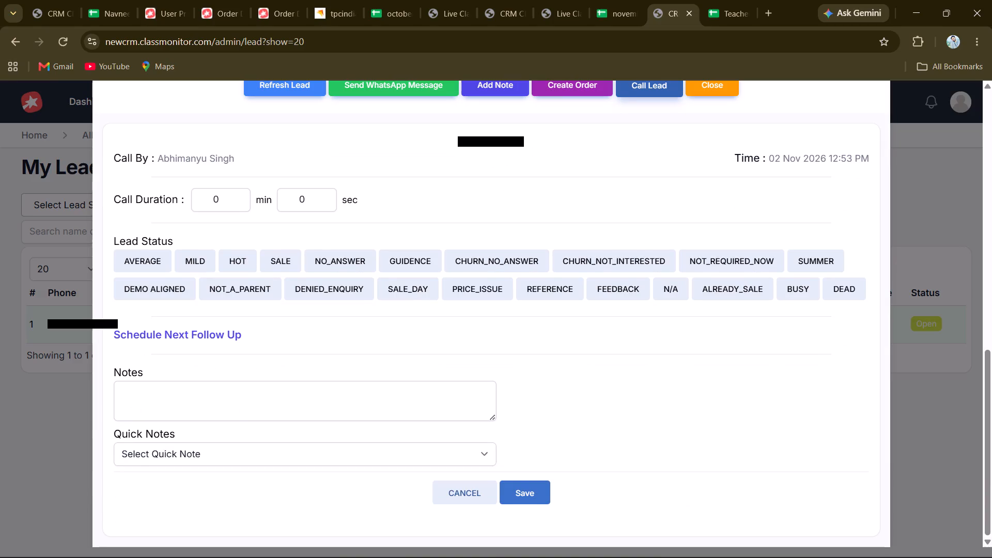
Log this call as ALREADY_SALE with a 35-second duration and the note "no need", save it and close the lead.
{"action": "left_click", "coordinate": [721, 286]}
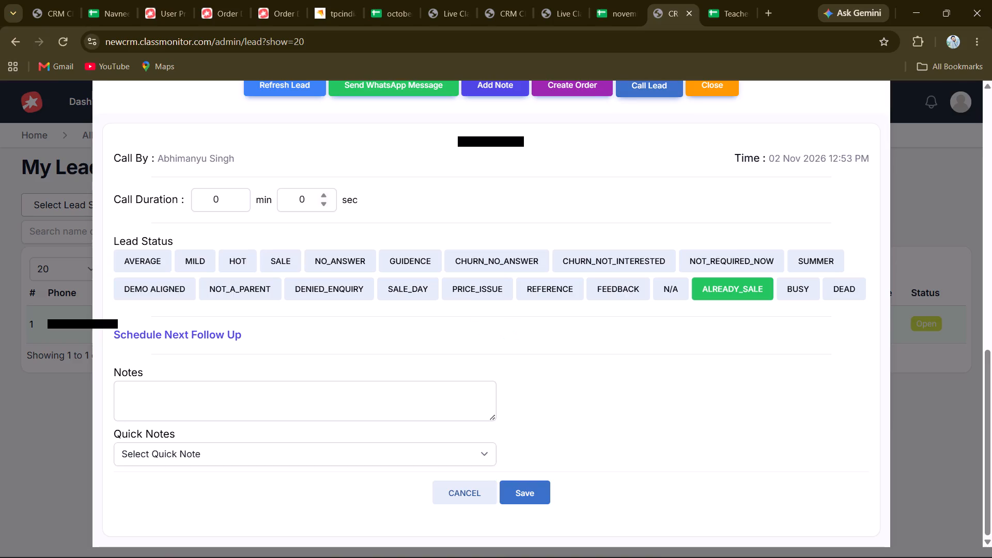
{"action": "left_click", "coordinate": [306, 203]}
{"action": "key", "text": "BackSpace"}
{"action": "type", "text": "35"}
{"action": "left_click", "coordinate": [252, 408]}
{"action": "type", "text": "no need"}
{"action": "left_click", "coordinate": [532, 485]}
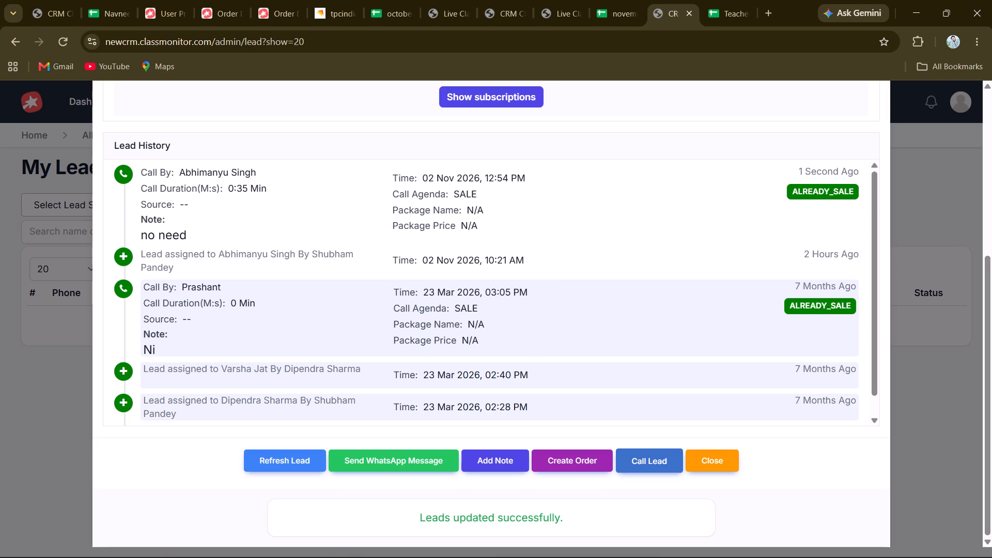
{"action": "left_click", "coordinate": [706, 461]}
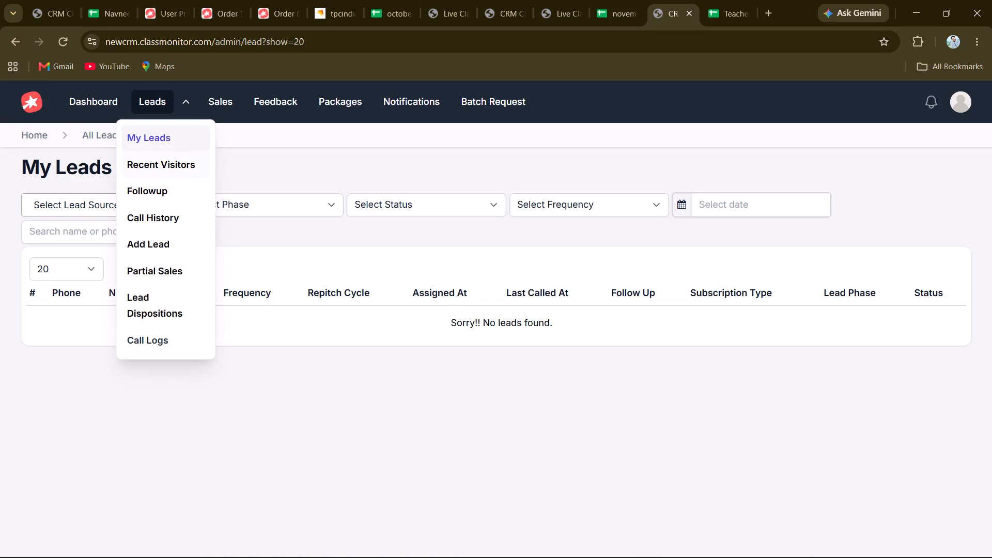
Open the Followup list and look through the follow-ups scheduled for 02 Nov 2026.
{"action": "left_click", "coordinate": [165, 186]}
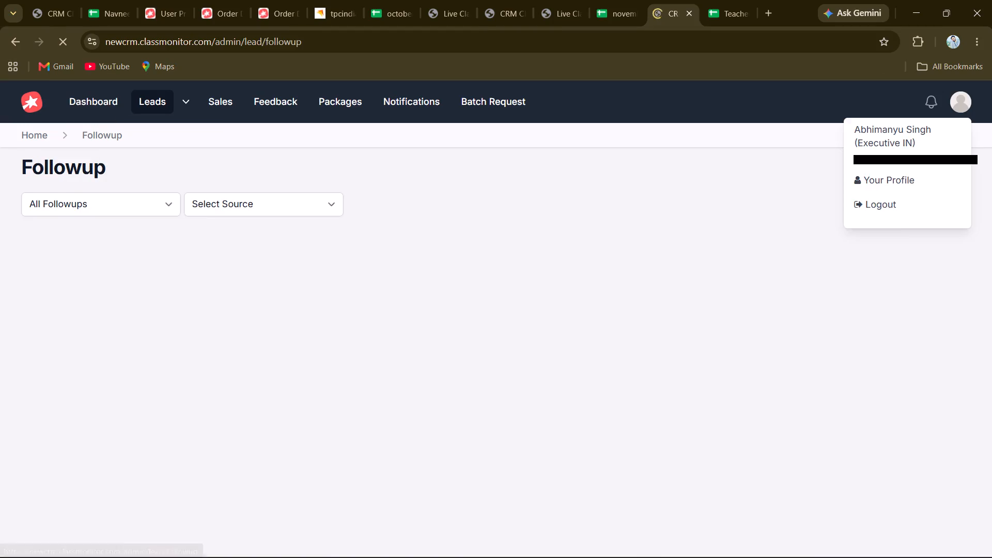
{"action": "scroll", "coordinate": [459, 381], "scroll_direction": "down", "scroll_amount": 3}
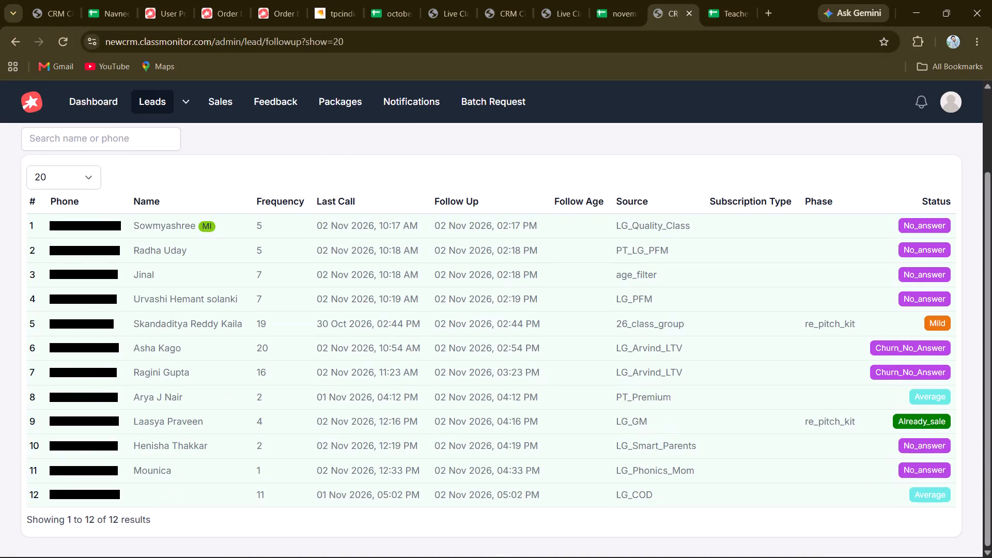
{"action": "scroll", "coordinate": [459, 381], "scroll_direction": "down", "scroll_amount": 2}
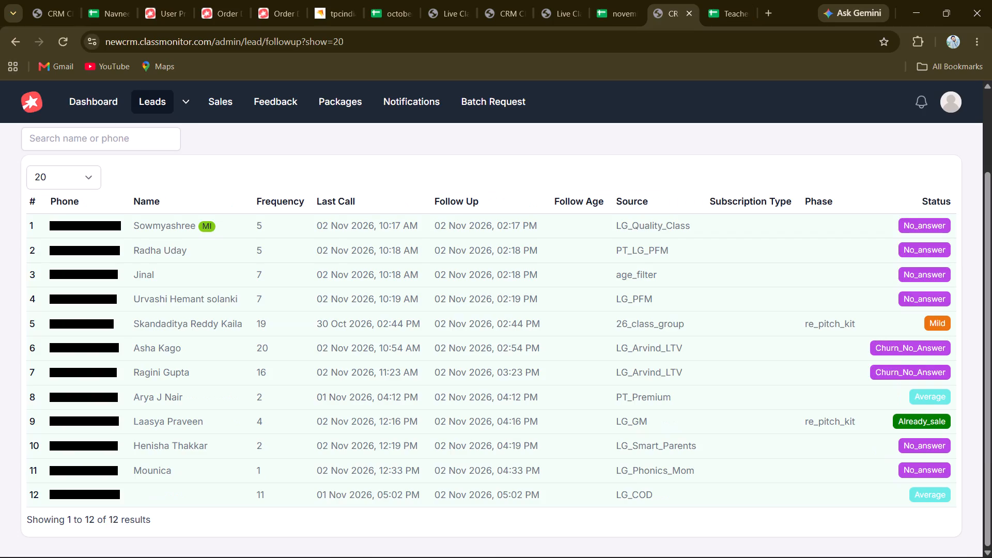
Open the Mild follow-up lead from source 26_class_group, review its past call notes and close the record.
{"action": "left_click", "coordinate": [377, 330]}
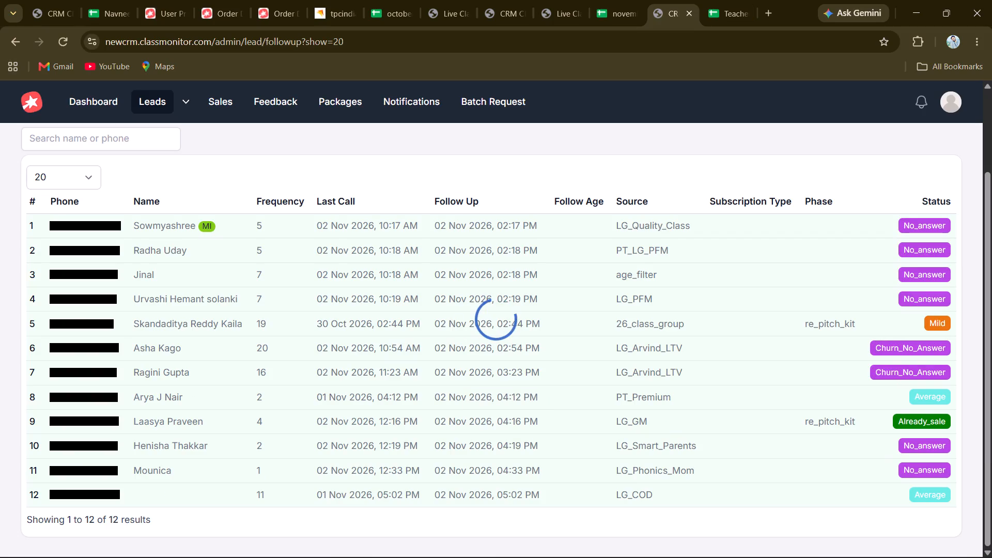
{"action": "scroll", "coordinate": [377, 330], "scroll_direction": "down", "scroll_amount": 5}
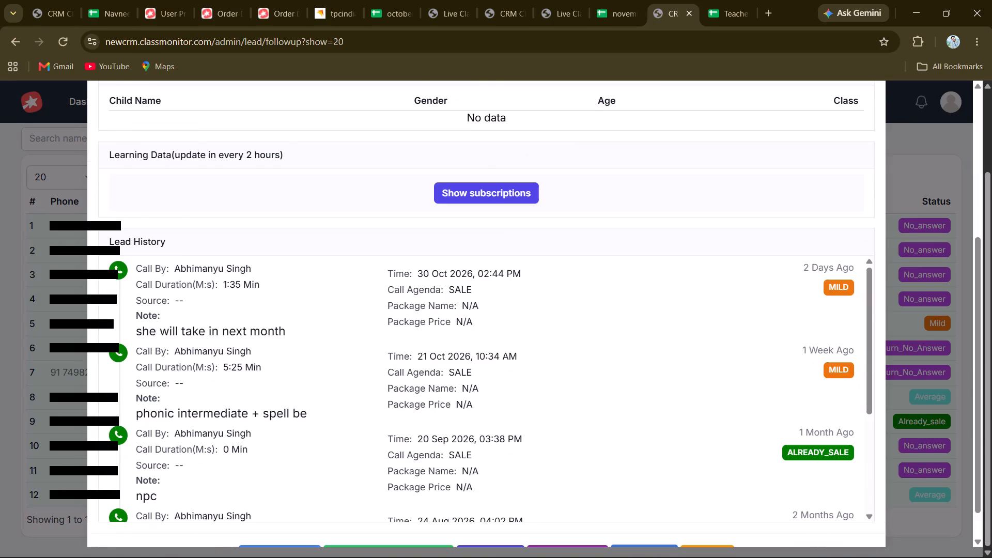
{"action": "scroll", "coordinate": [445, 361], "scroll_direction": "down", "scroll_amount": 4}
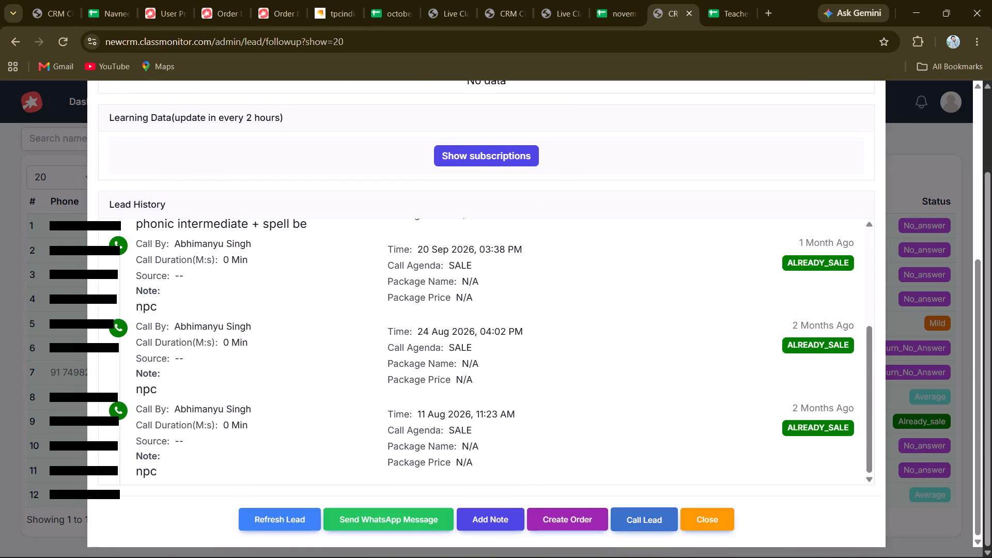
{"action": "scroll", "coordinate": [445, 361], "scroll_direction": "up", "scroll_amount": 12}
{"action": "scroll", "coordinate": [445, 361], "scroll_direction": "down", "scroll_amount": 7}
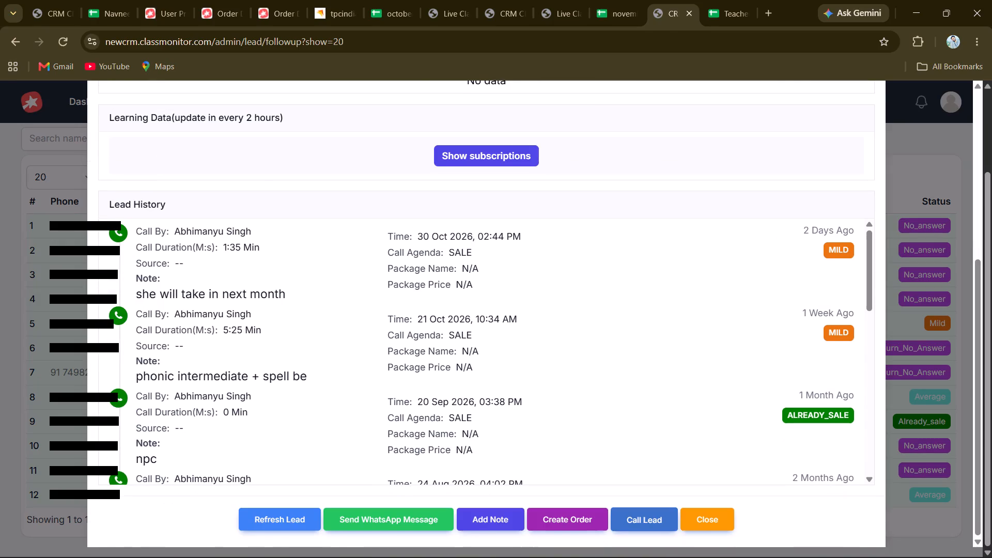
{"action": "left_click", "coordinate": [715, 512]}
{"action": "scroll", "coordinate": [533, 362], "scroll_direction": "up", "scroll_amount": 6}
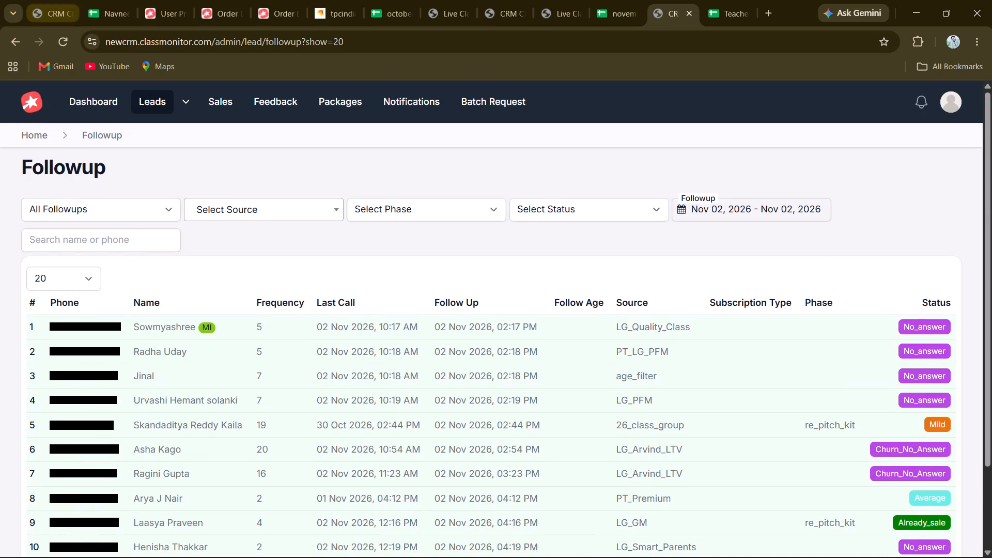
Switch to the Call History filtered by average status and open the last lead on page 3.
{"action": "left_click", "coordinate": [51, 9]}
{"action": "scroll", "coordinate": [394, 274], "scroll_direction": "up", "scroll_amount": 6}
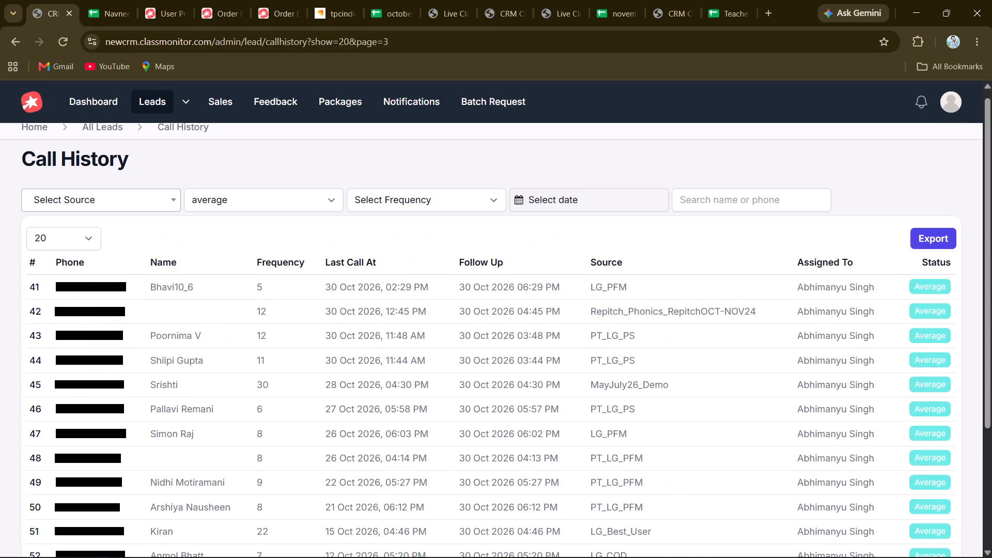
{"action": "scroll", "coordinate": [394, 274], "scroll_direction": "down", "scroll_amount": 5}
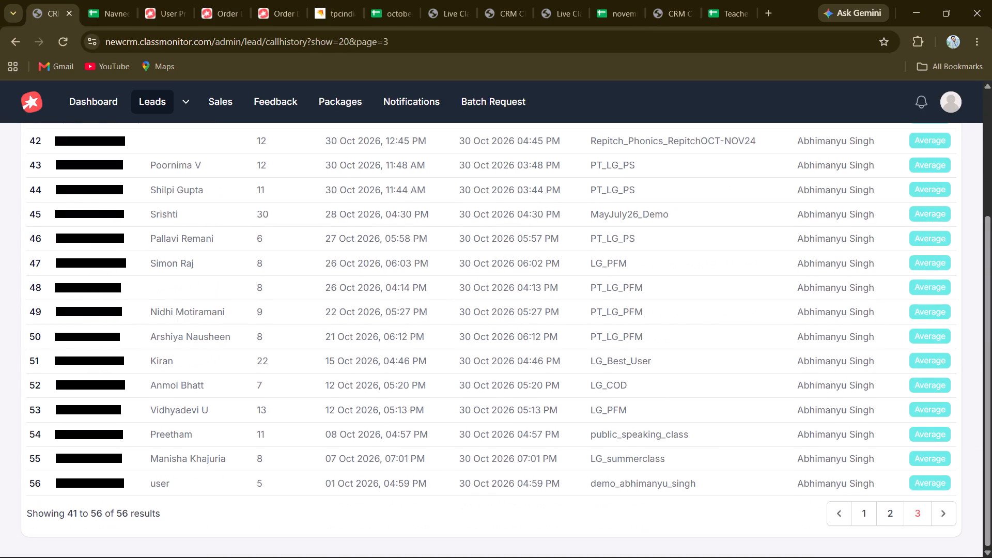
{"action": "left_click", "coordinate": [370, 491]}
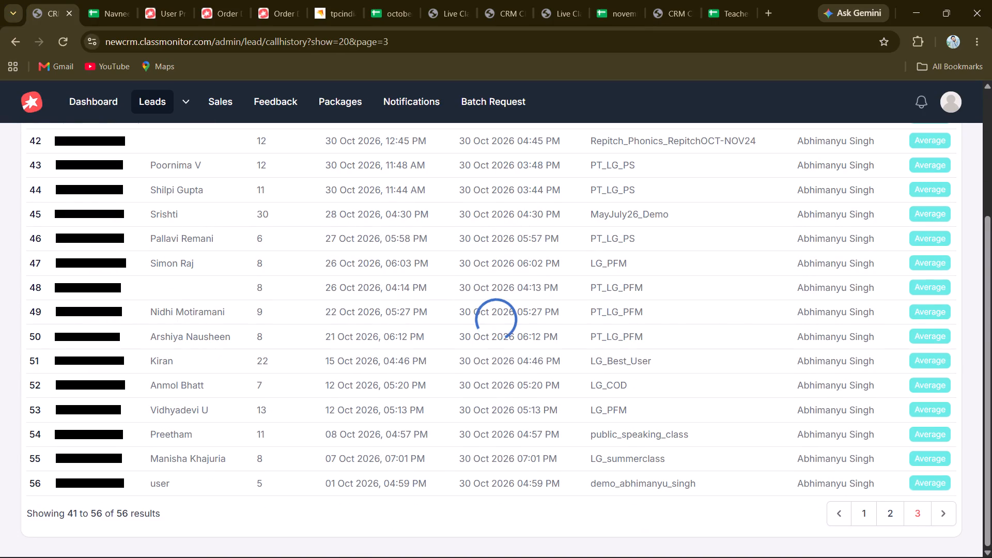
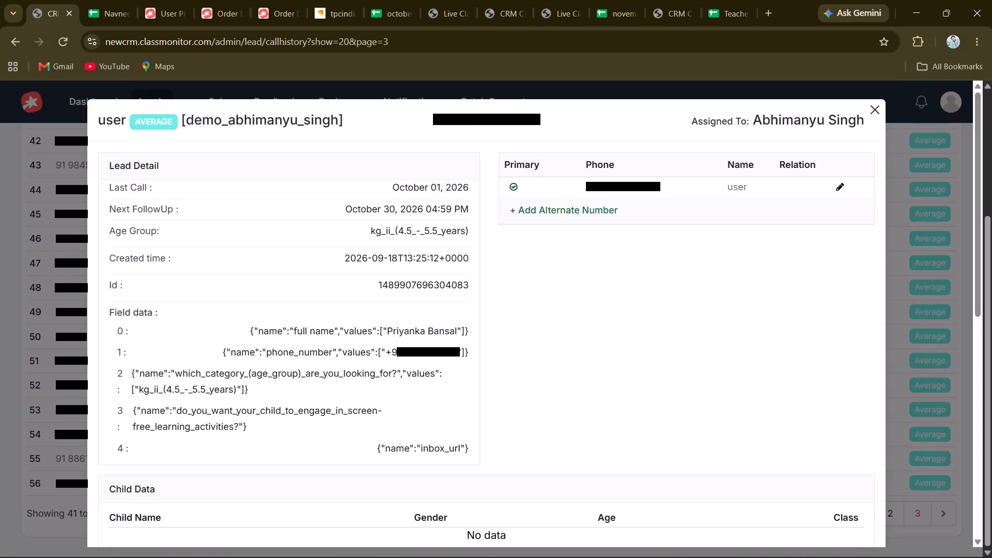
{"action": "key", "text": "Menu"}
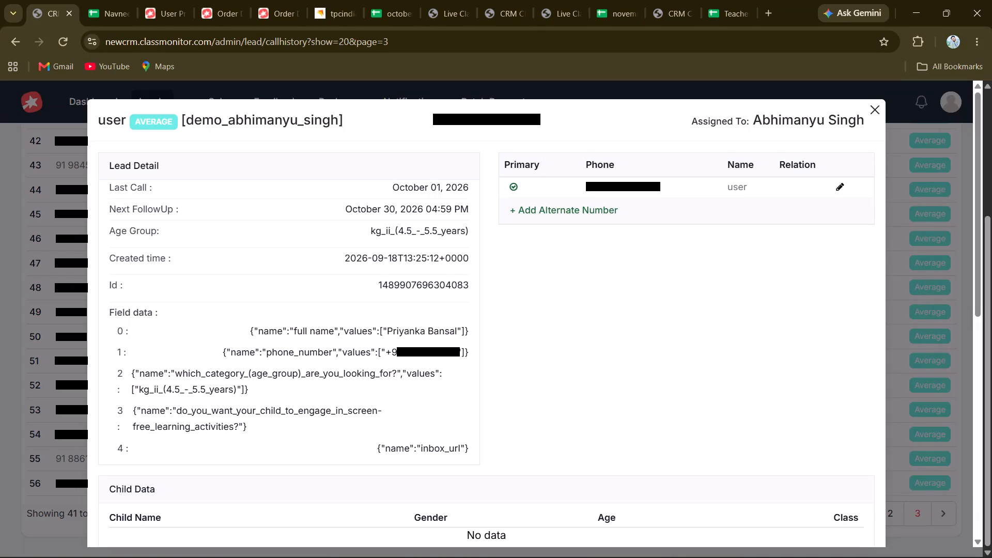
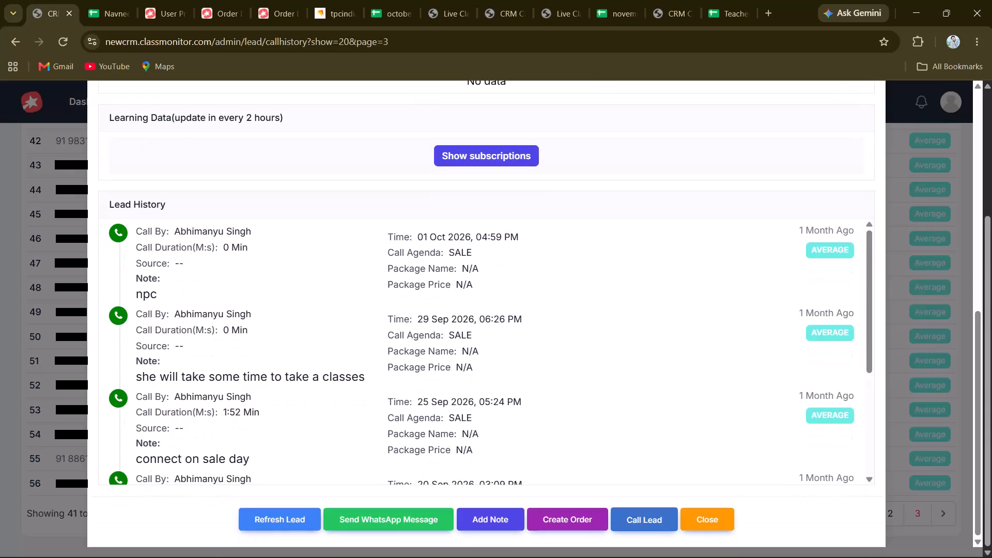
Check the open lead's call history and start a call log with status AVERAGE and 35 seconds of call duration.
{"action": "scroll", "coordinate": [442, 413], "scroll_direction": "down", "scroll_amount": 7}
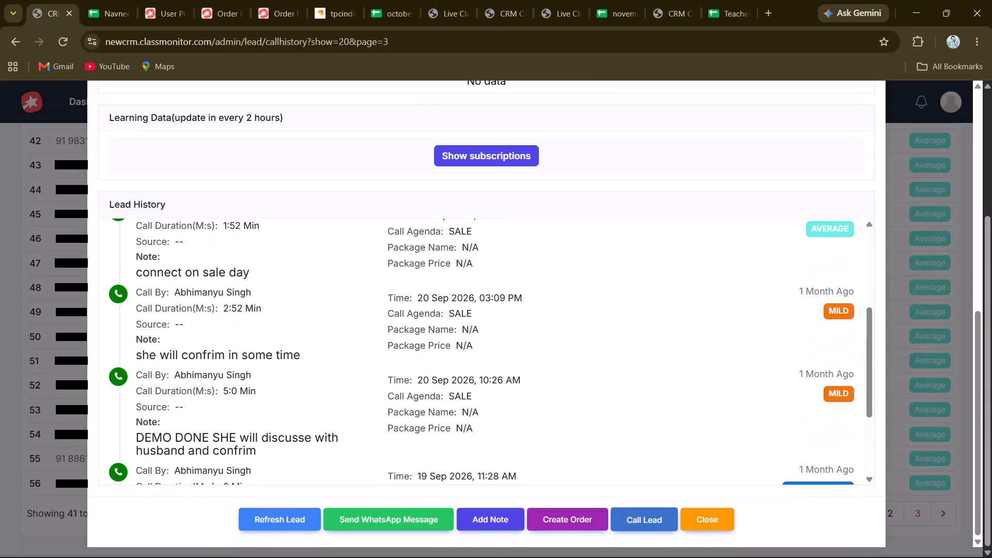
{"action": "scroll", "coordinate": [442, 413], "scroll_direction": "down", "scroll_amount": 7}
{"action": "scroll", "coordinate": [442, 413], "scroll_direction": "up", "scroll_amount": 12}
{"action": "scroll", "coordinate": [442, 413], "scroll_direction": "up", "scroll_amount": 10}
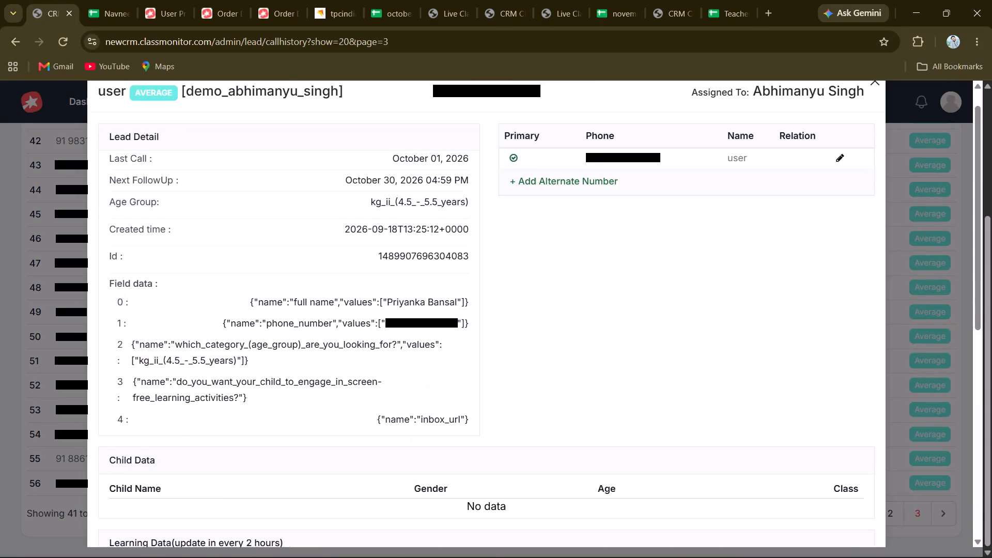
{"action": "scroll", "coordinate": [442, 413], "scroll_direction": "down", "scroll_amount": 11}
{"action": "left_click", "coordinate": [651, 529]}
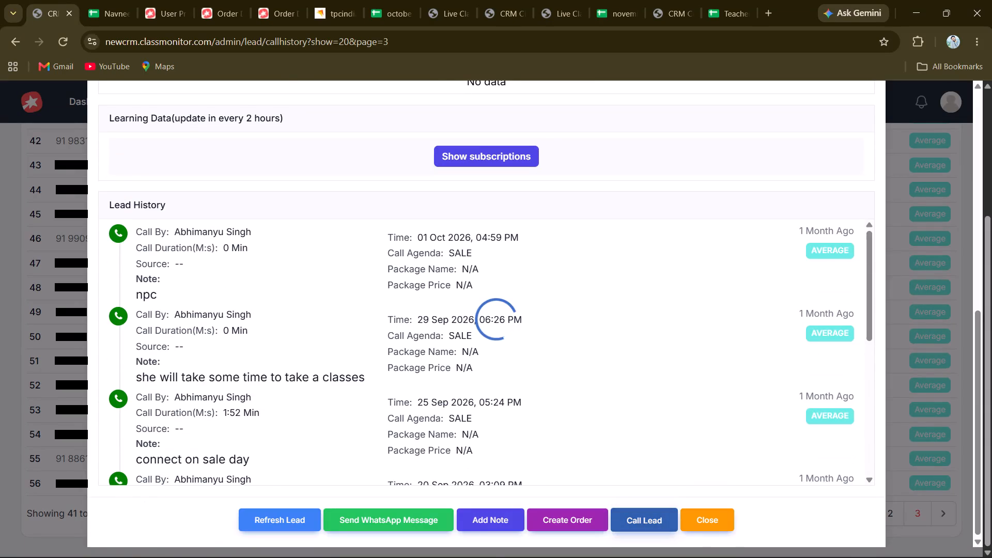
{"action": "scroll", "coordinate": [651, 529], "scroll_direction": "down", "scroll_amount": 7}
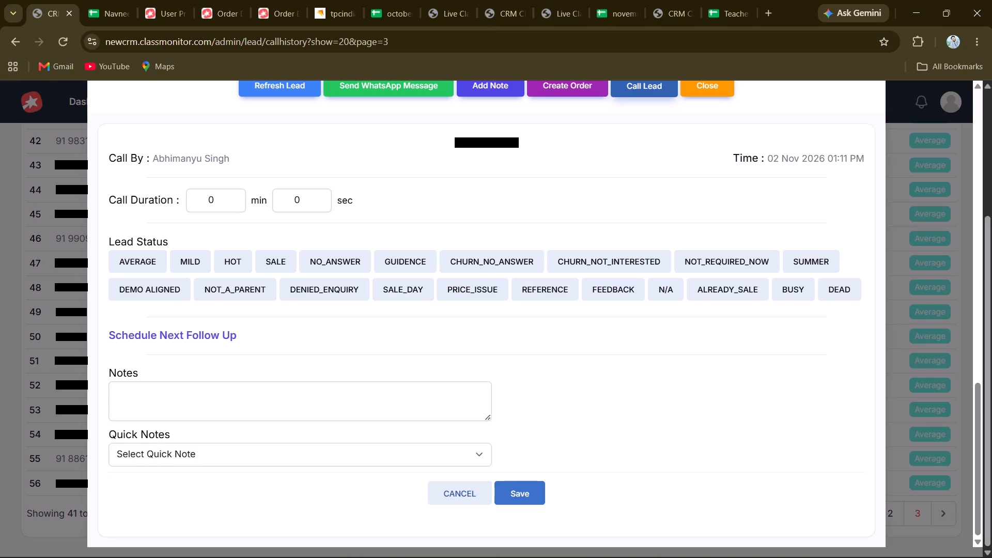
{"action": "left_click", "coordinate": [131, 270]}
{"action": "left_click", "coordinate": [298, 190]}
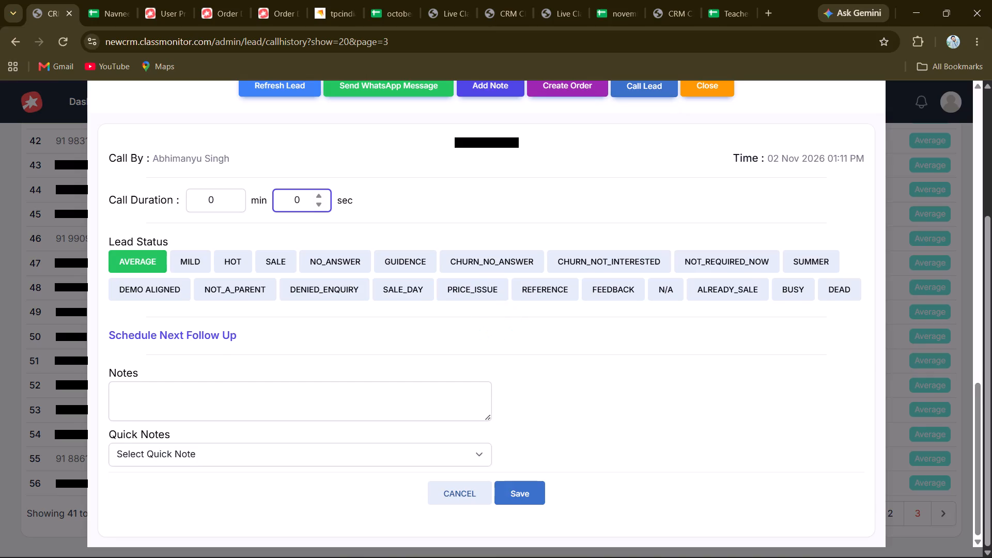
{"action": "key", "text": "BackSpace"}
{"action": "type", "text": "35"}
Enter the call note "connect a black friday sale".
{"action": "left_click", "coordinate": [231, 391]}
{"action": "key", "text": "c"}
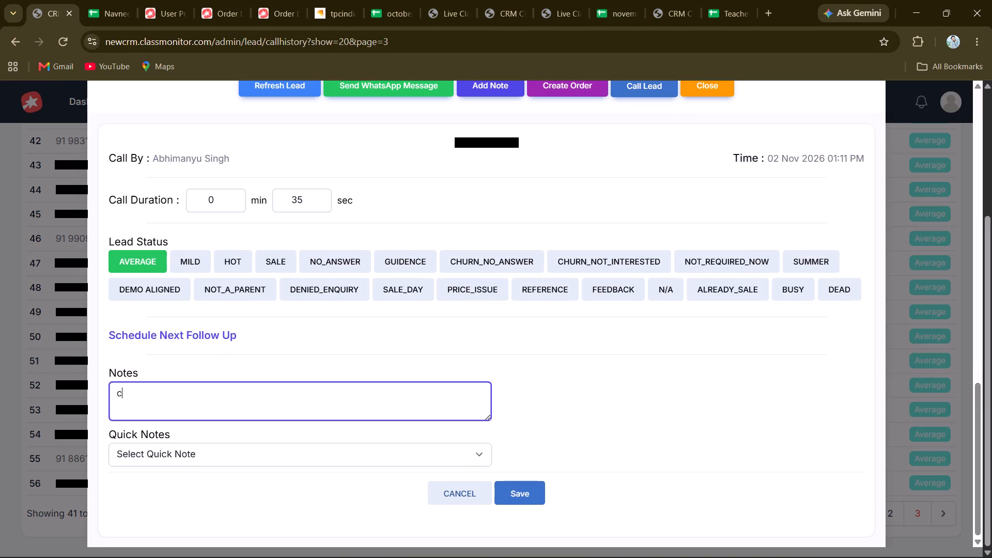
{"action": "type", "text": "onnect"}
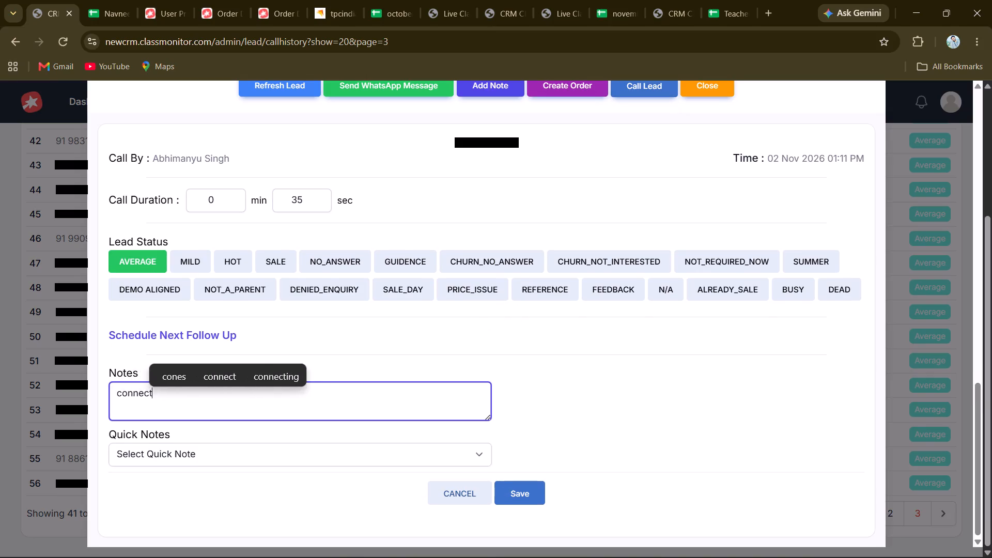
{"action": "key", "text": "space"}
{"action": "type", "text": "a black friday sal"}
{"action": "type", "text": "e"}
{"action": "key", "text": "space"}
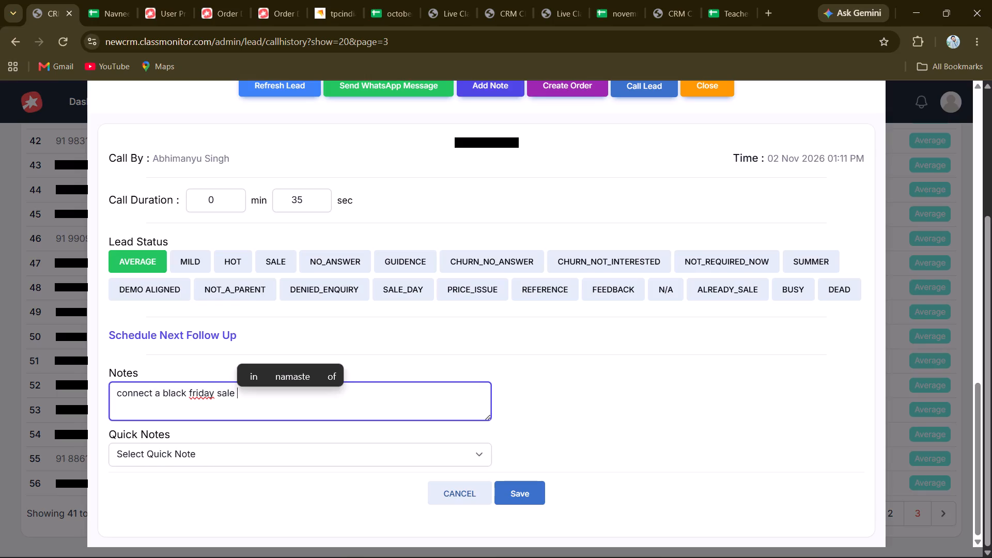
{"action": "left_click", "coordinate": [142, 335]}
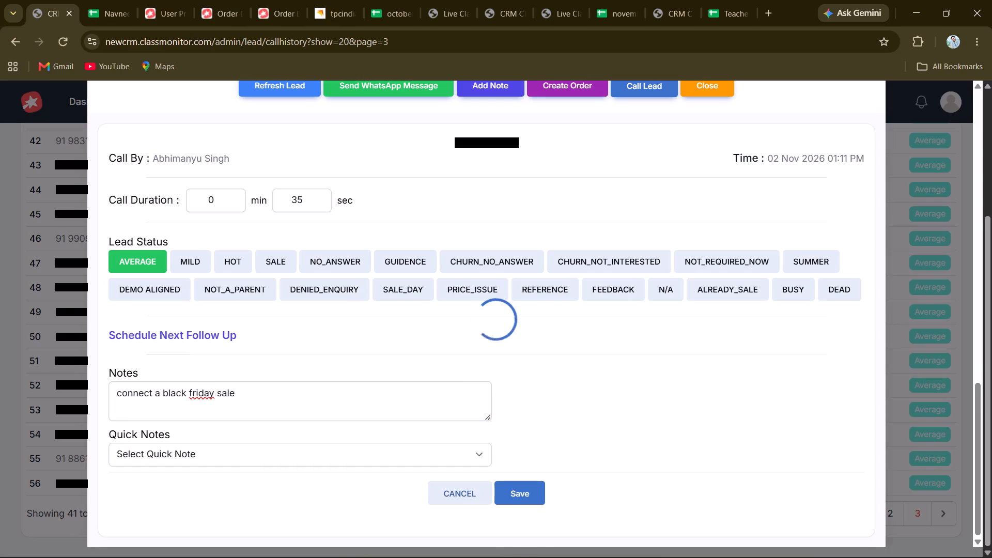
{"action": "left_click", "coordinate": [239, 384]}
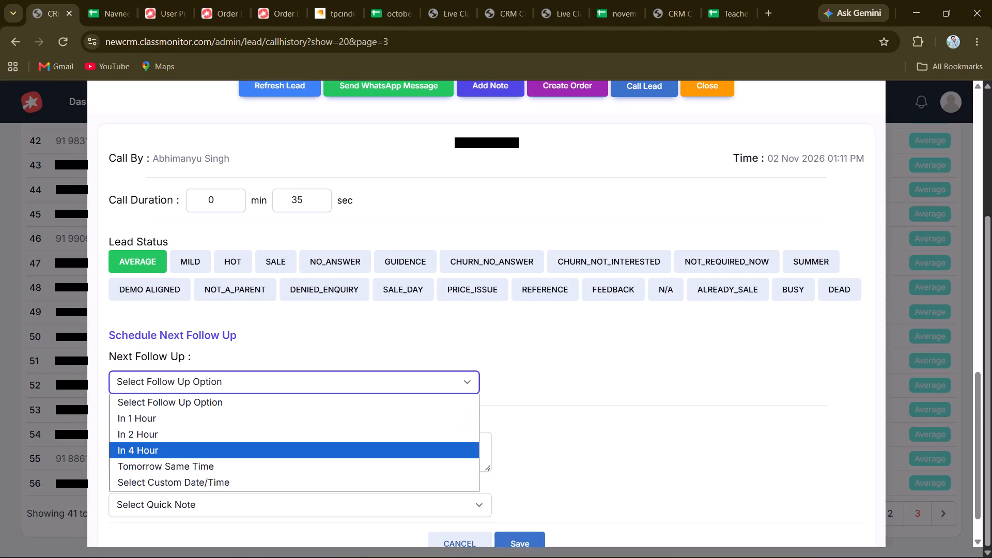
{"action": "left_click", "coordinate": [197, 484]}
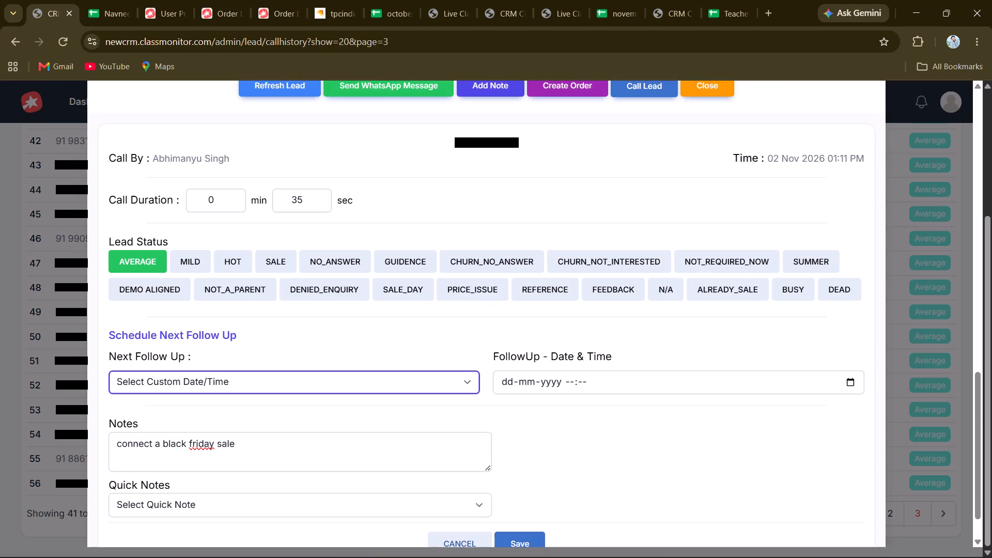
{"action": "left_click", "coordinate": [851, 380]}
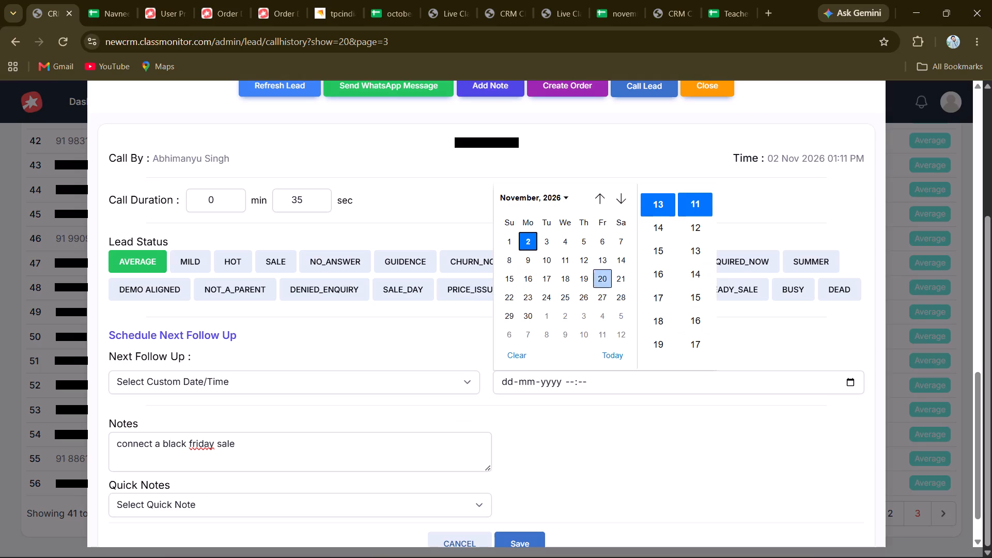
{"action": "left_click", "coordinate": [551, 267]}
{"action": "left_click", "coordinate": [262, 445]}
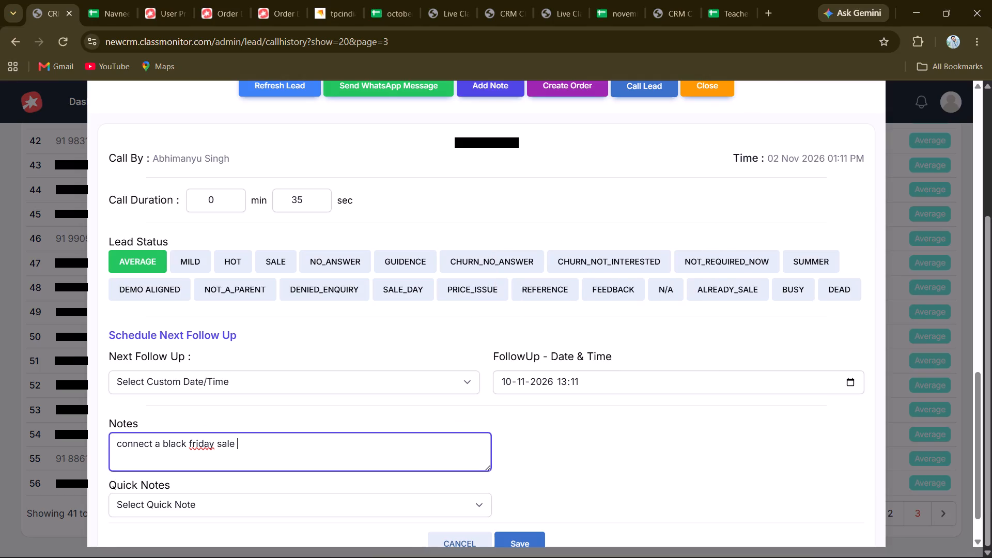
Set the call duration's minutes to 1, save the call log and close the lead.
{"action": "left_click", "coordinate": [220, 197]}
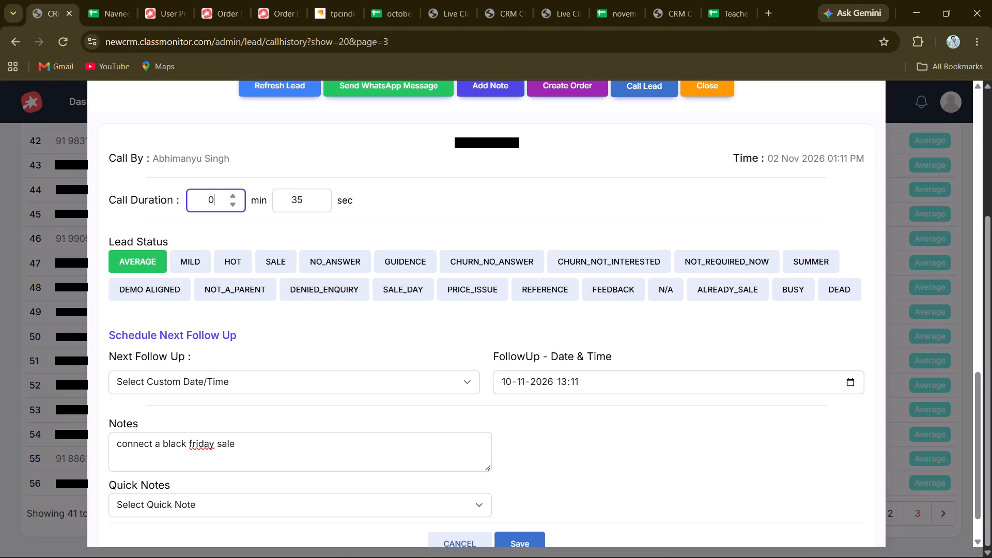
{"action": "key", "text": "1"}
{"action": "scroll", "coordinate": [383, 340], "scroll_direction": "down", "scroll_amount": 6}
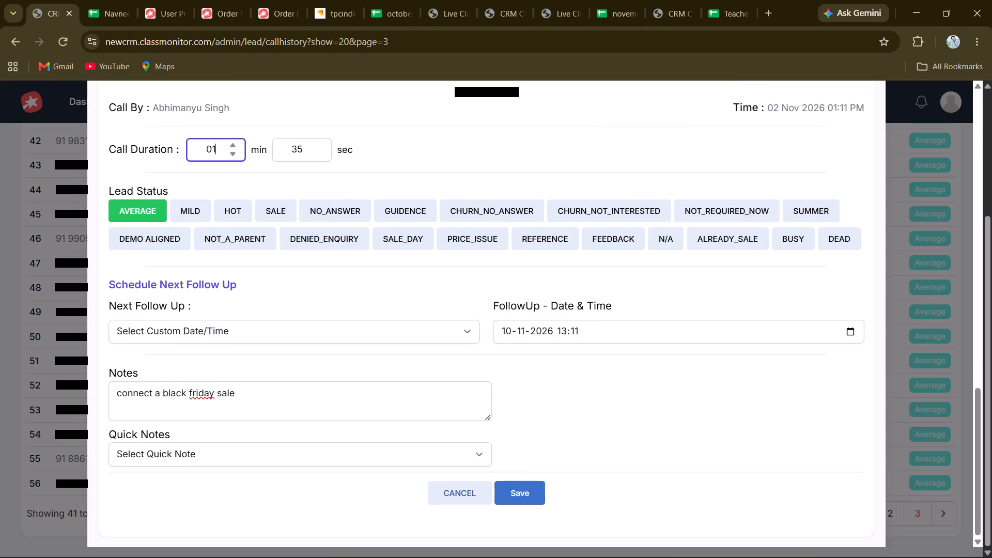
{"action": "left_click", "coordinate": [524, 488]}
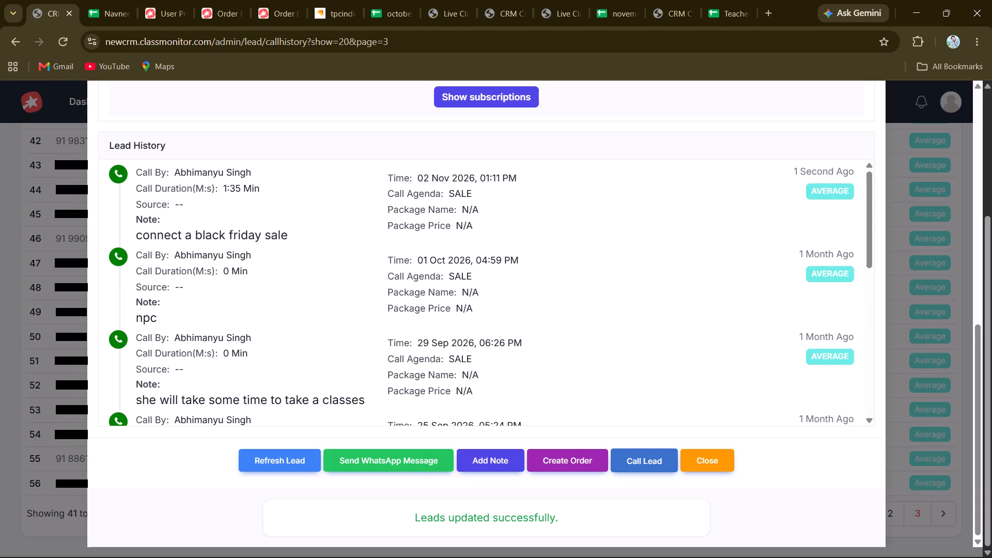
{"action": "left_click", "coordinate": [722, 459]}
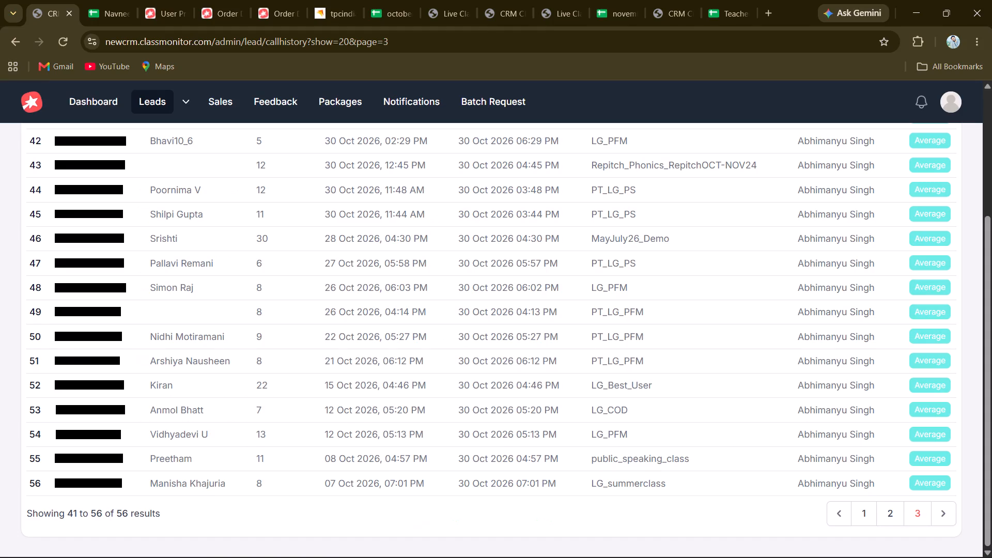
Open the LG_summerclass lead in row 56 of the call history and examine its details and past calls.
{"action": "scroll", "coordinate": [471, 390], "scroll_direction": "up", "scroll_amount": 10}
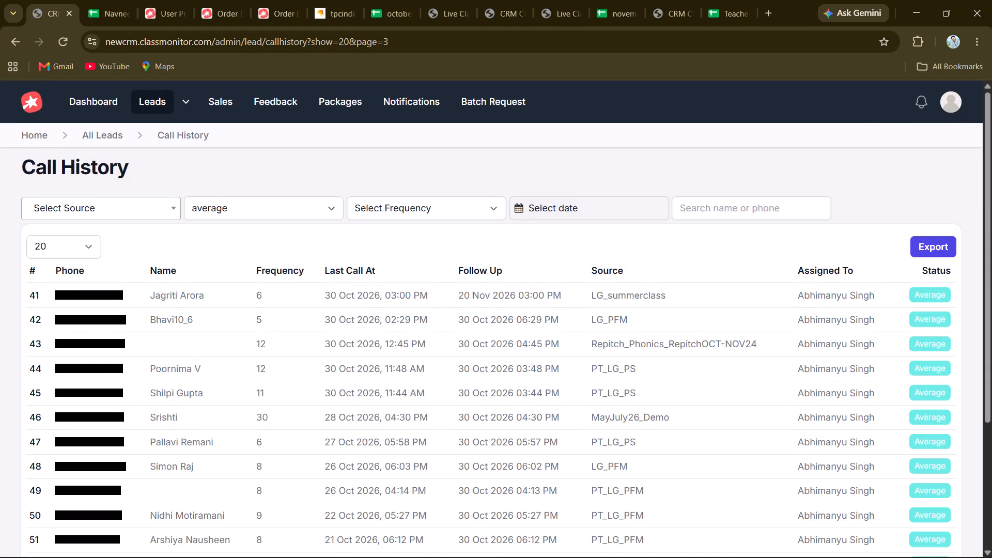
{"action": "scroll", "coordinate": [471, 390], "scroll_direction": "down", "scroll_amount": 5}
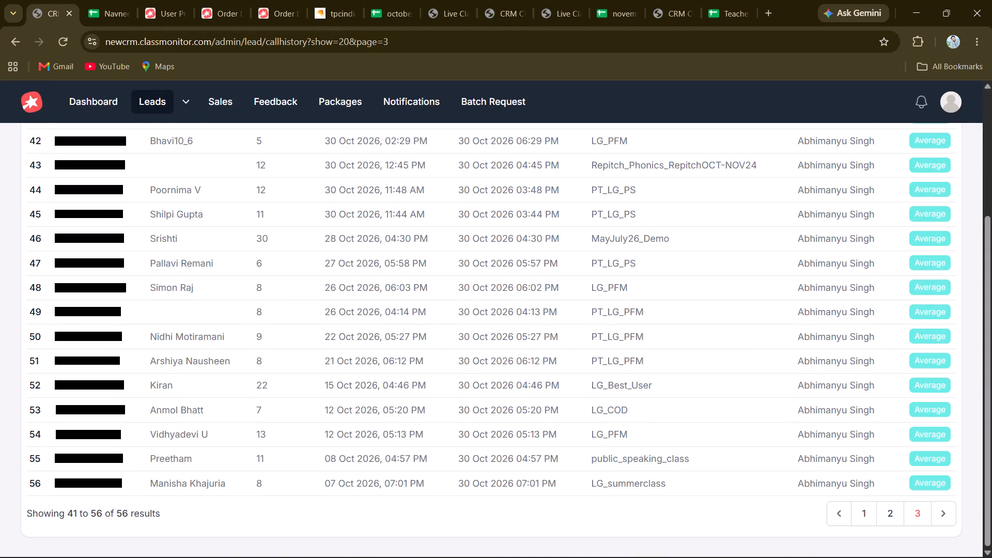
{"action": "left_click", "coordinate": [384, 486]}
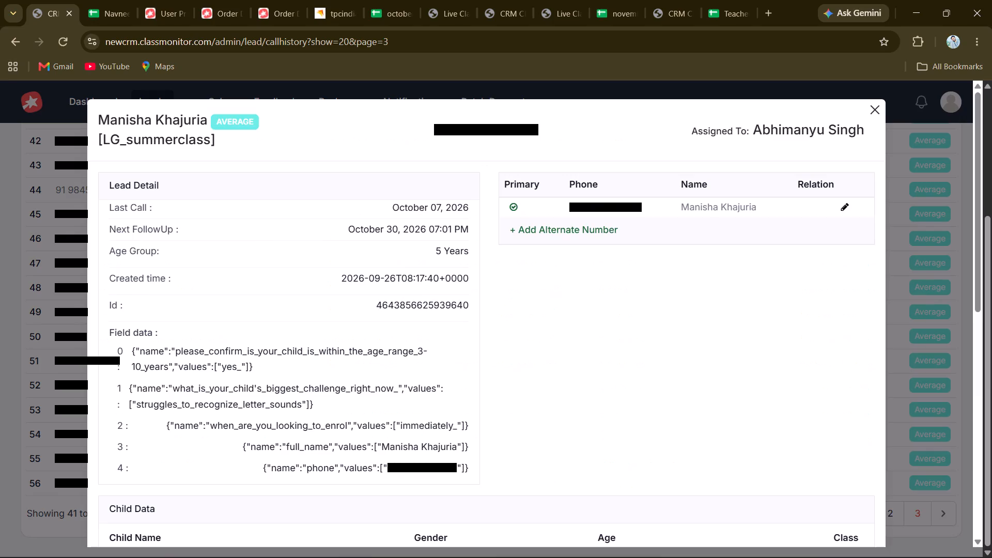
{"action": "scroll", "coordinate": [384, 486], "scroll_direction": "down", "scroll_amount": 4}
{"action": "scroll", "coordinate": [428, 459], "scroll_direction": "down", "scroll_amount": 14}
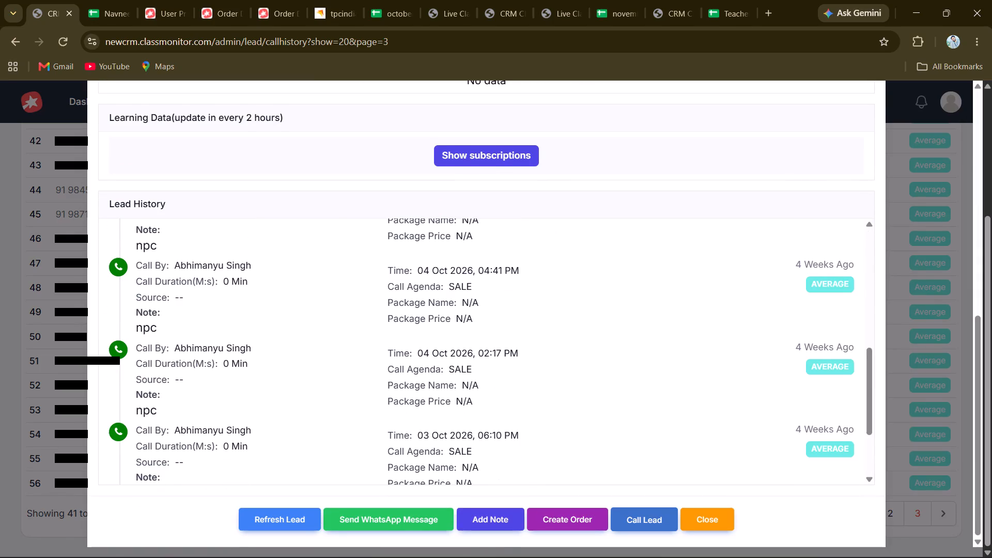
{"action": "scroll", "coordinate": [428, 459], "scroll_direction": "up", "scroll_amount": 19}
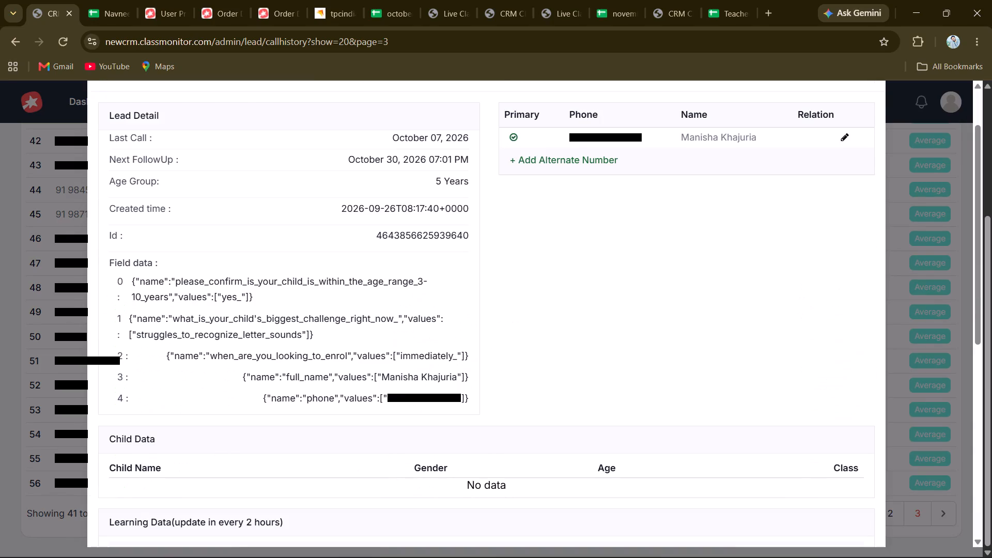
{"action": "left_click", "coordinate": [428, 459]}
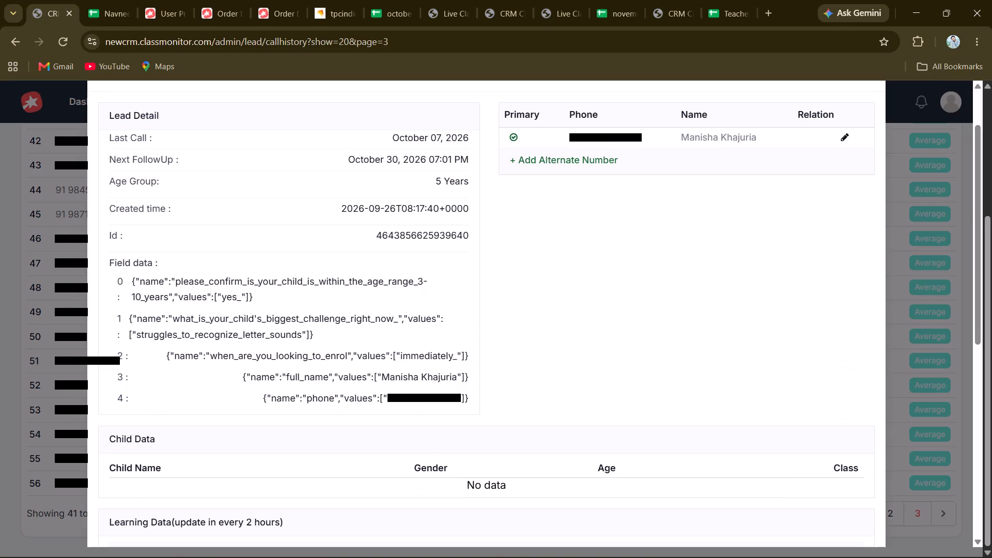
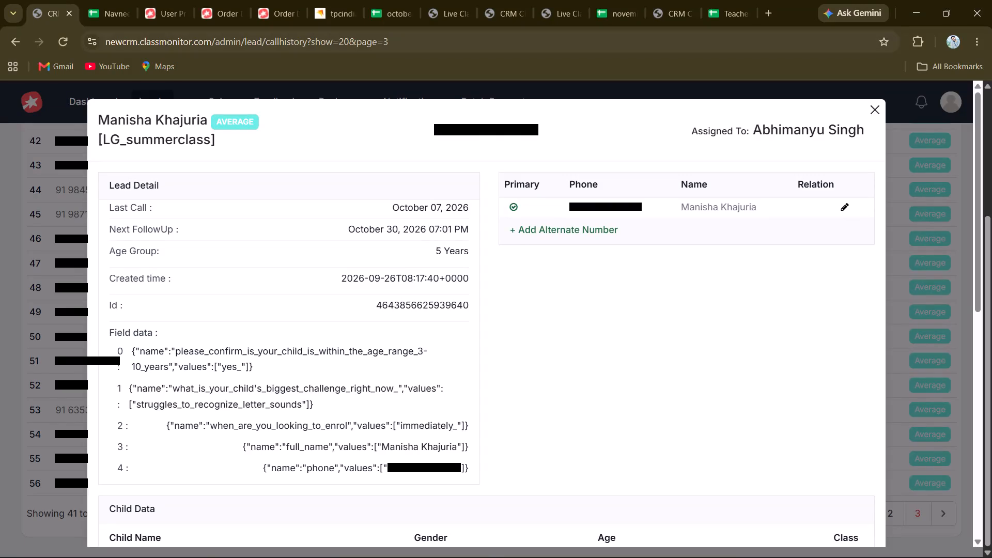
Switch to the Teacher Requests spreadsheet and start a new request in the first empty row, 131, with the date 2nd Nov.
{"action": "left_click", "coordinate": [717, 21]}
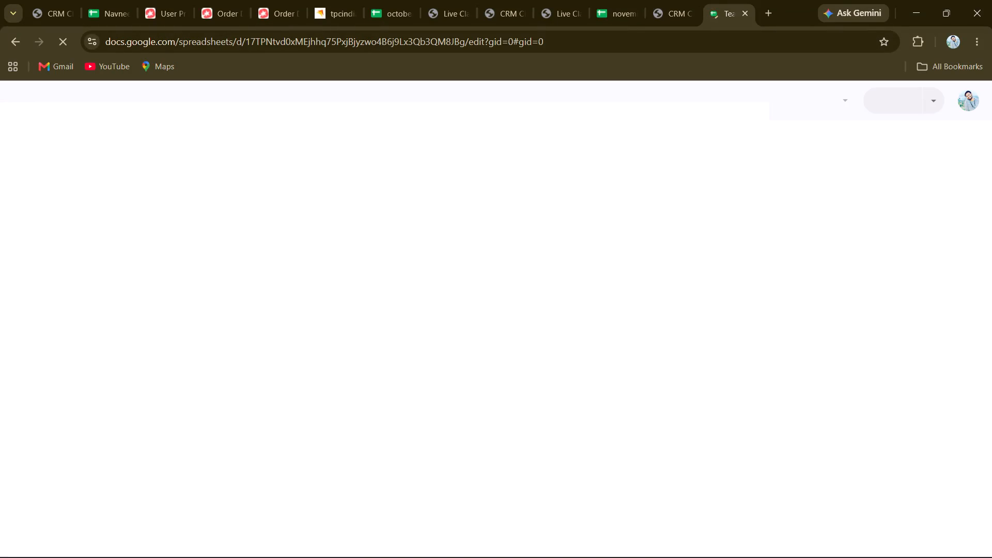
{"action": "scroll", "coordinate": [451, 337], "scroll_direction": "down", "scroll_amount": 5}
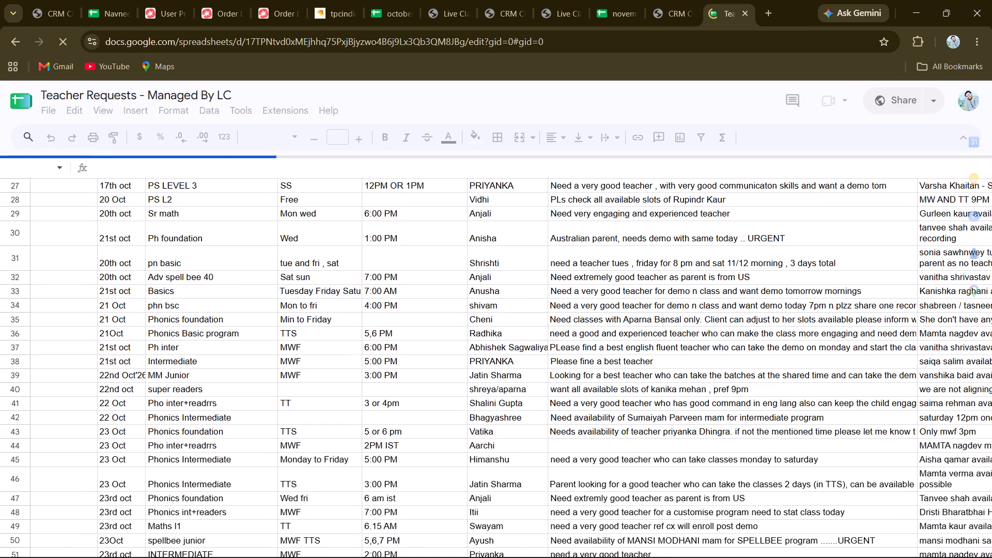
{"action": "scroll", "coordinate": [451, 337], "scroll_direction": "down", "scroll_amount": 11}
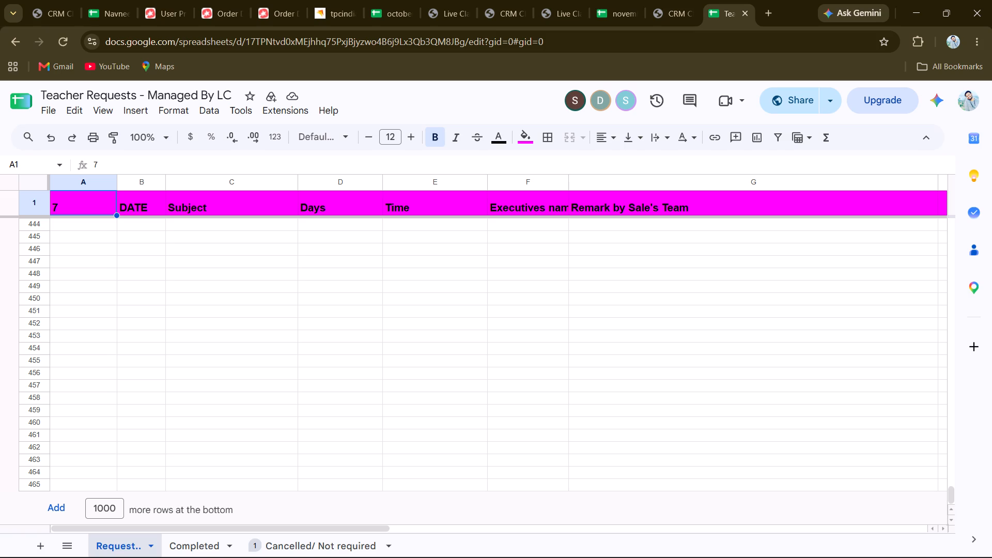
{"action": "scroll", "coordinate": [362, 355], "scroll_direction": "up", "scroll_amount": 4}
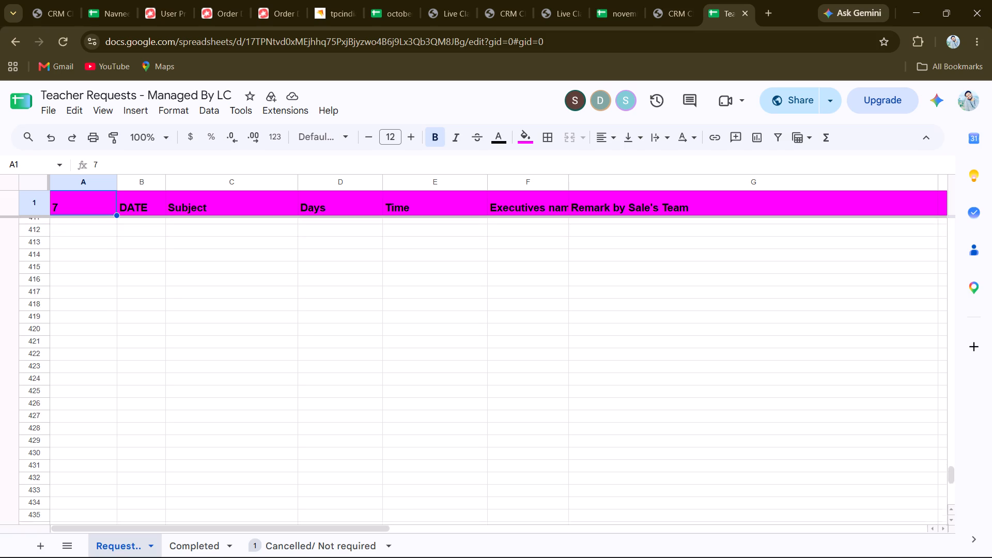
{"action": "scroll", "coordinate": [362, 355], "scroll_direction": "up", "scroll_amount": 8}
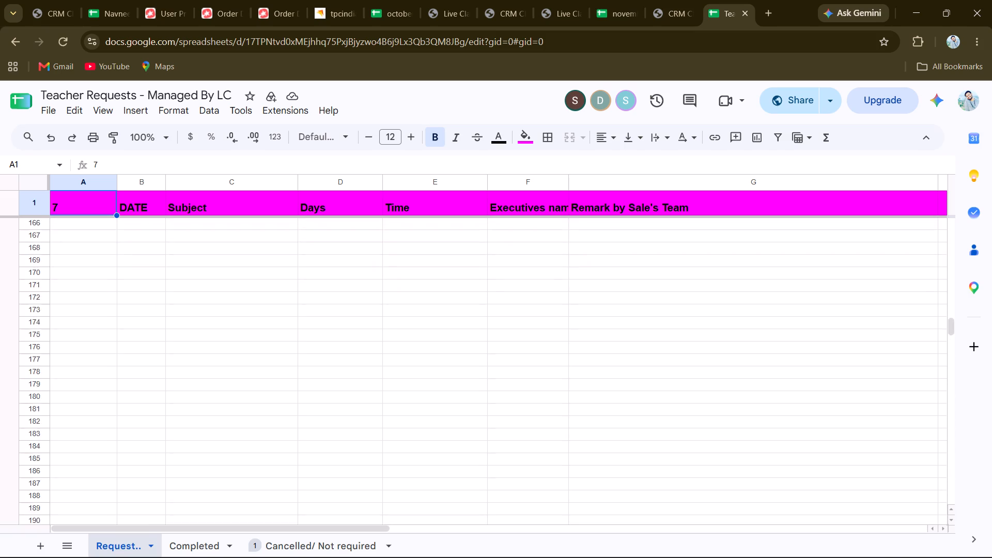
{"action": "scroll", "coordinate": [362, 355], "scroll_direction": "up", "scroll_amount": 1}
{"action": "scroll", "coordinate": [362, 355], "scroll_direction": "down", "scroll_amount": 1}
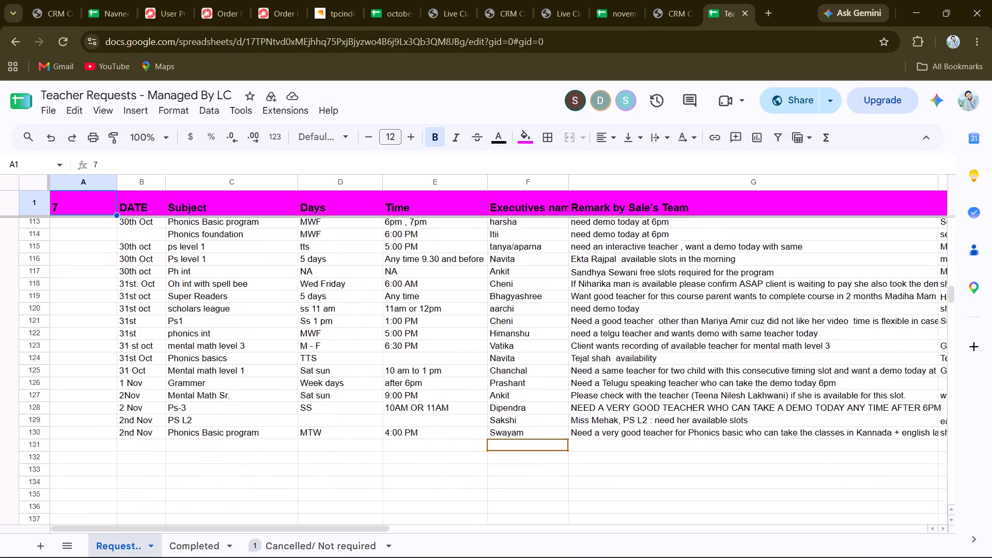
{"action": "left_click", "coordinate": [136, 439]}
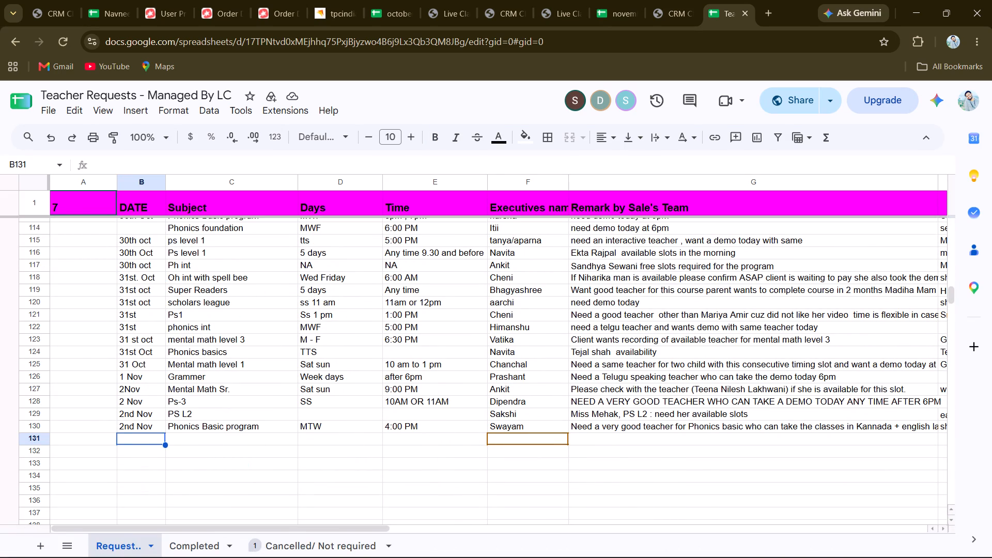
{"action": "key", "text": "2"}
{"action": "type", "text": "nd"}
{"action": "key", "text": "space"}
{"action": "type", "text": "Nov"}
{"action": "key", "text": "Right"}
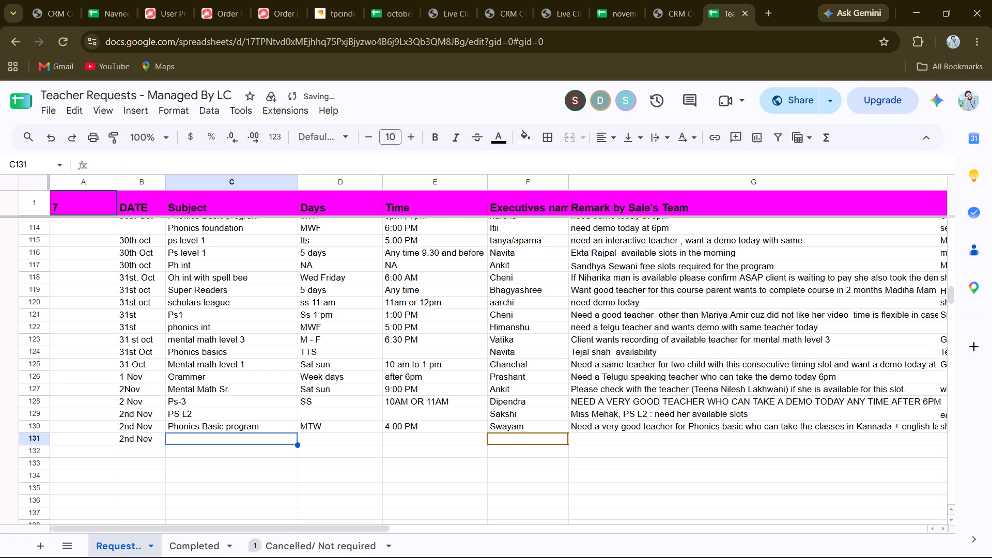
Fill in the row 131 request with subject phonic intermediate, days MWF and time 4pm.
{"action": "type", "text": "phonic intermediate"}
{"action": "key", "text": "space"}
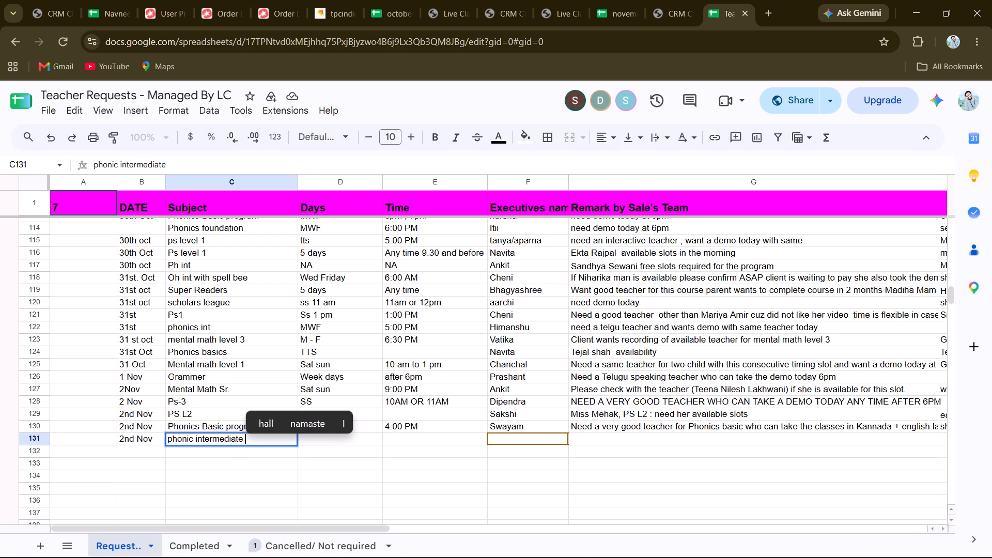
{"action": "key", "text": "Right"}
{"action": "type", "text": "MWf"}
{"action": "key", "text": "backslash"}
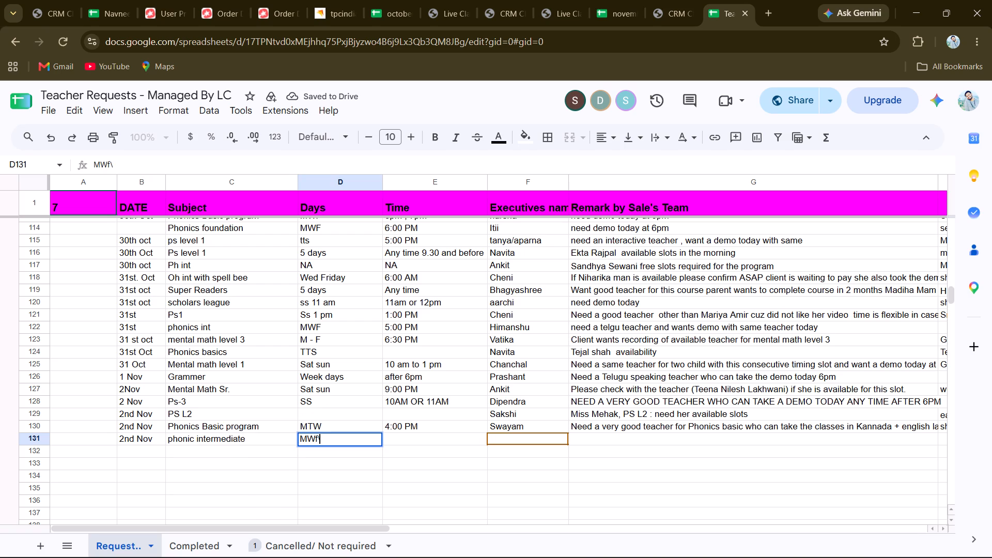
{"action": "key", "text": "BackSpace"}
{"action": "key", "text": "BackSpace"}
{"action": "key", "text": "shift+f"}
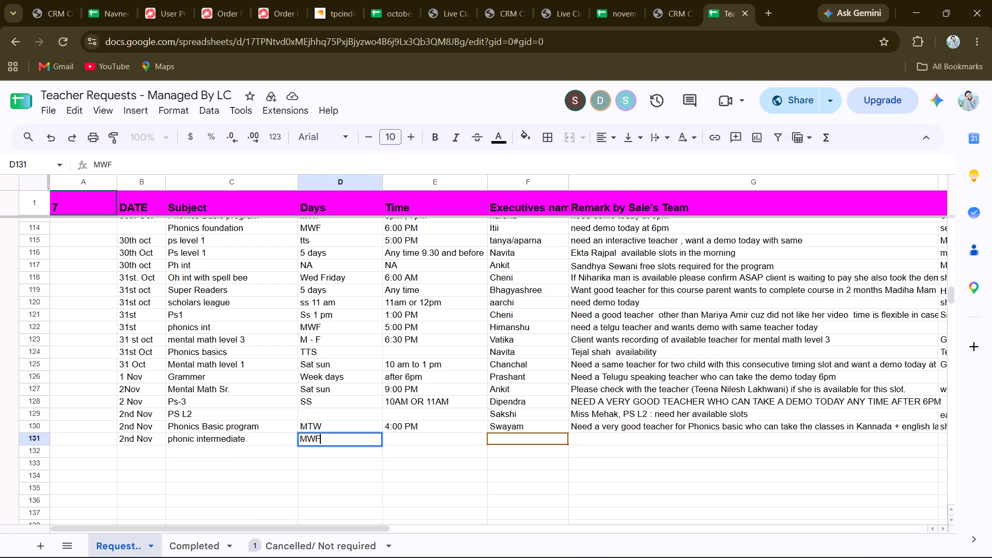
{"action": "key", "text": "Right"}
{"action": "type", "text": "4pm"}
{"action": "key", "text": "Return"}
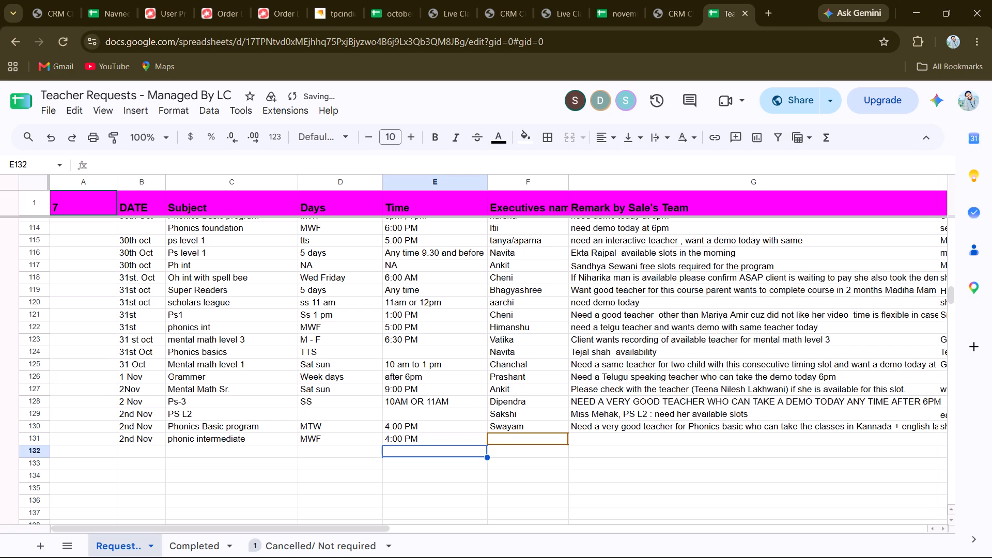
Enter the sales executive's name for the row 131 request.
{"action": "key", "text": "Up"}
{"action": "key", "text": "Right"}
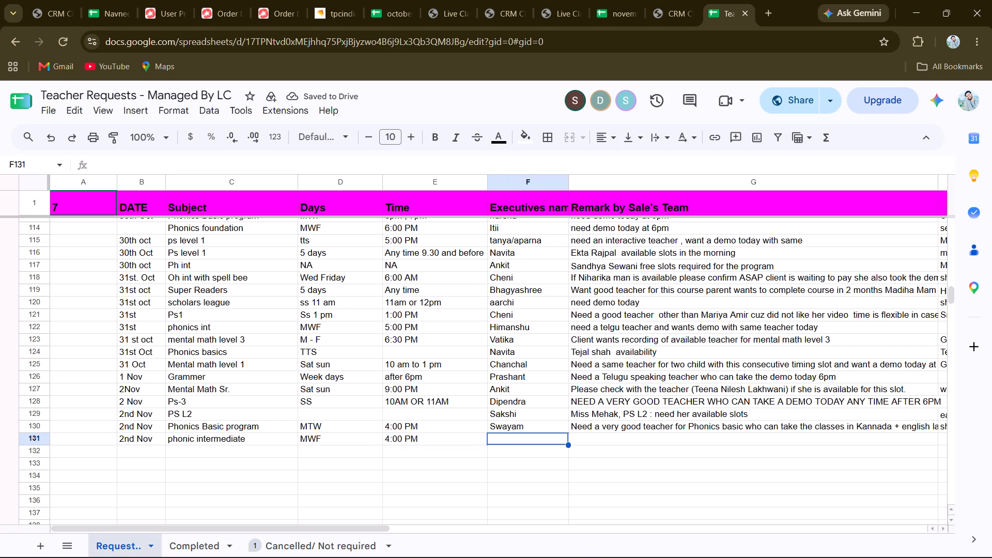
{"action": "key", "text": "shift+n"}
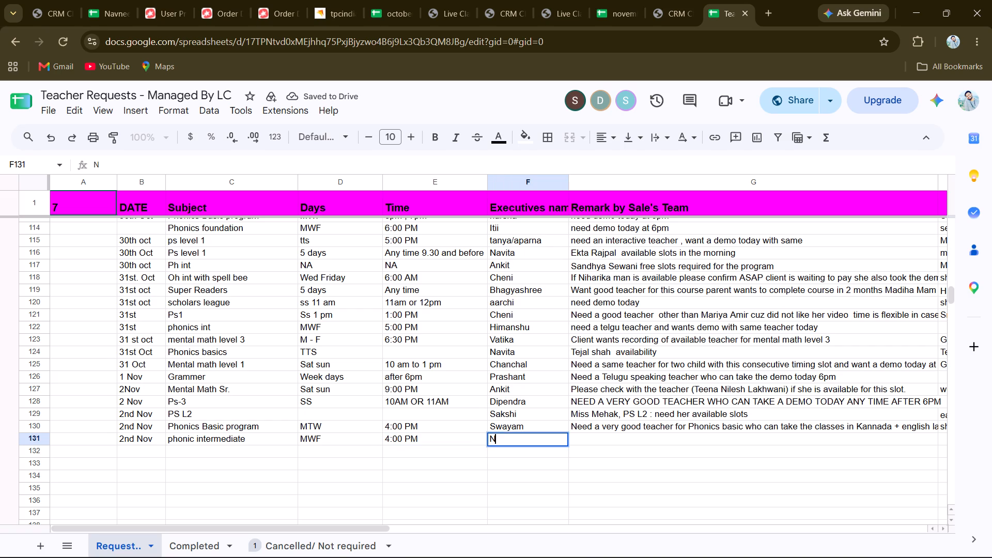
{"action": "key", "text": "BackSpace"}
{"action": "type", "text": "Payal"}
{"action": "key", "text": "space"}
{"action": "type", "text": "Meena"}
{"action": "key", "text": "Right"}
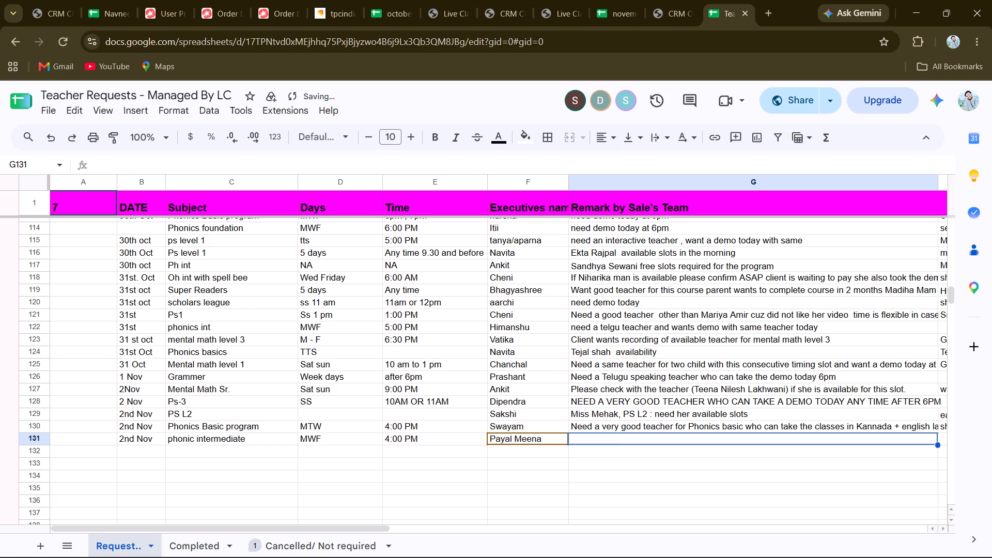
Enter the sales team remark "need a bengali teacher and she wants a demo today 4 pm" for the row 131 request.
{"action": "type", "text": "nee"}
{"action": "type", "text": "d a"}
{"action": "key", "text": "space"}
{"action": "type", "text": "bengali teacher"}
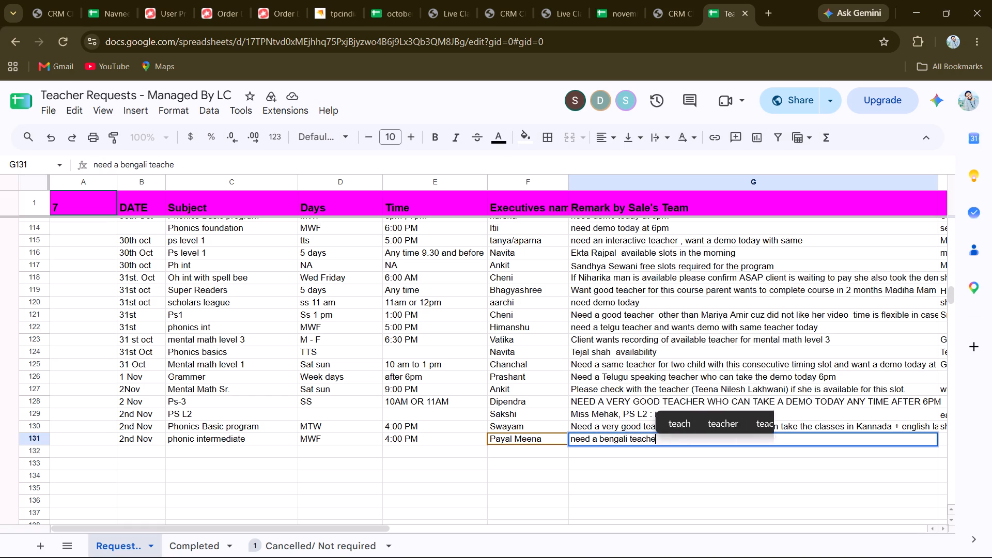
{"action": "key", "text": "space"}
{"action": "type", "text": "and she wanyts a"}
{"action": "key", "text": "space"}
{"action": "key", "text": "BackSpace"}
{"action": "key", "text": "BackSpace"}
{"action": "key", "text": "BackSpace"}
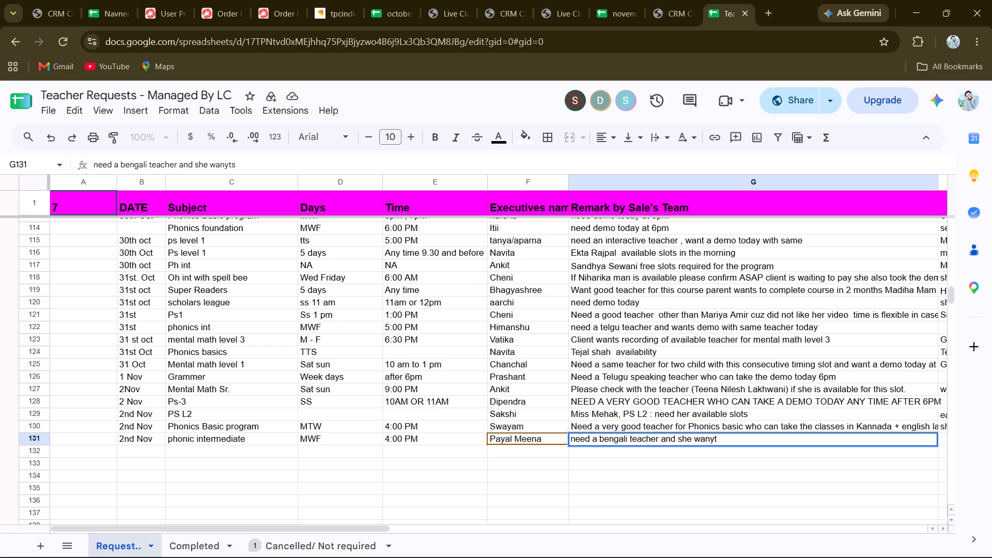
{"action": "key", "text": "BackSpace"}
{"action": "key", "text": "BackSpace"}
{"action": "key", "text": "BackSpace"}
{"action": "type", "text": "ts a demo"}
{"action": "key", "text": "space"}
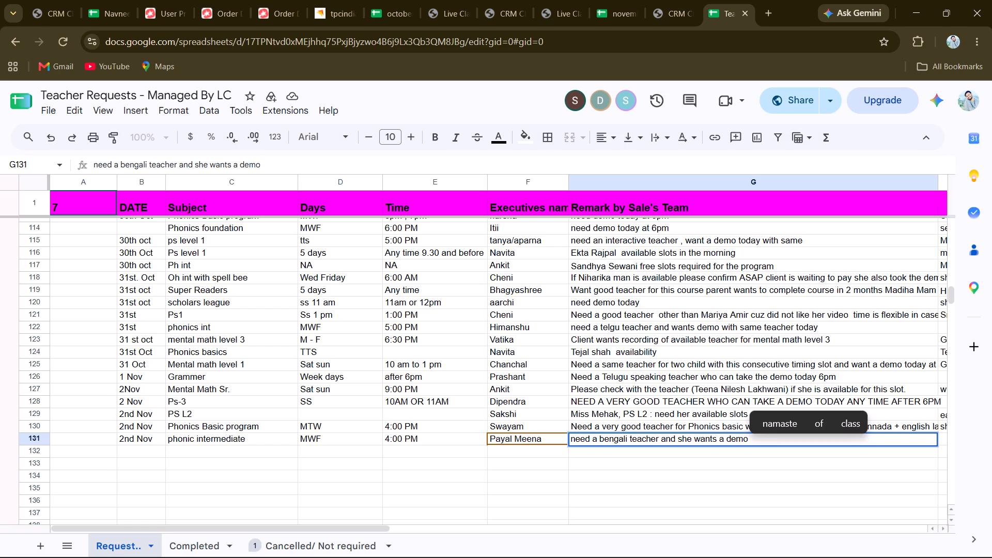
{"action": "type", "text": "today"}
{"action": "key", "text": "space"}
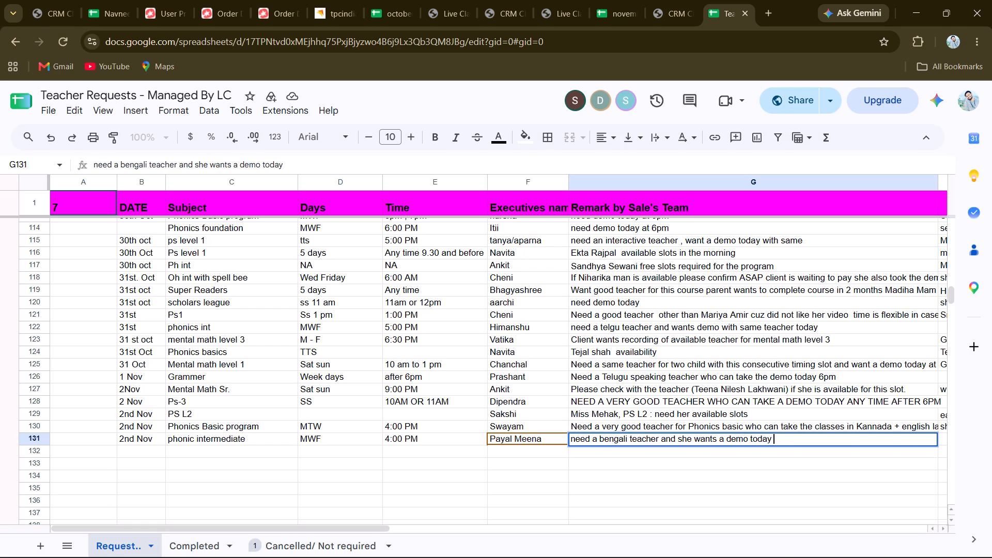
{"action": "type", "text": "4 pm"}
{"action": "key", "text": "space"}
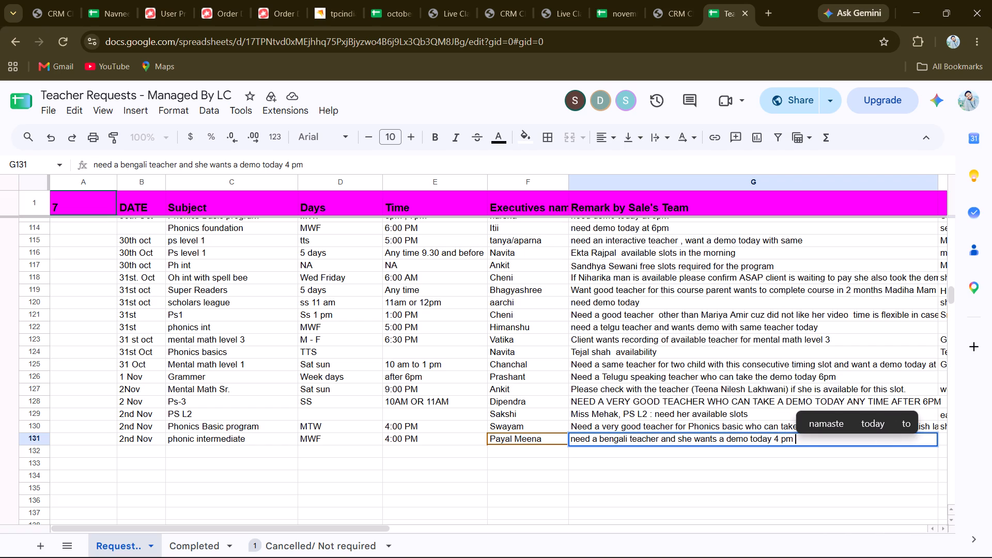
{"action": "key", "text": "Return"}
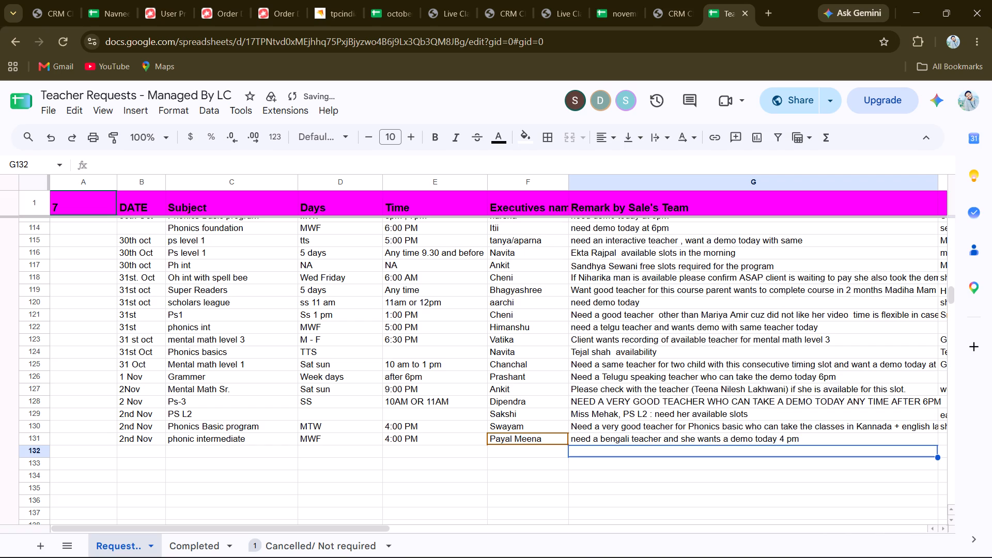
Return to the open LG_summerclass lead in the CRM and review its lead history.
{"action": "left_click", "coordinate": [54, 1]}
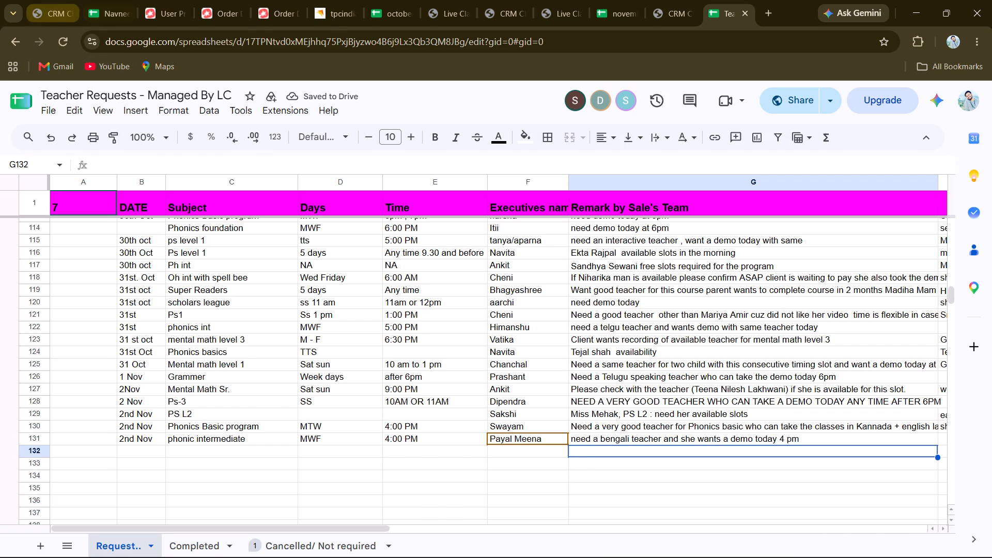
{"action": "scroll", "coordinate": [529, 292], "scroll_direction": "down", "scroll_amount": 7}
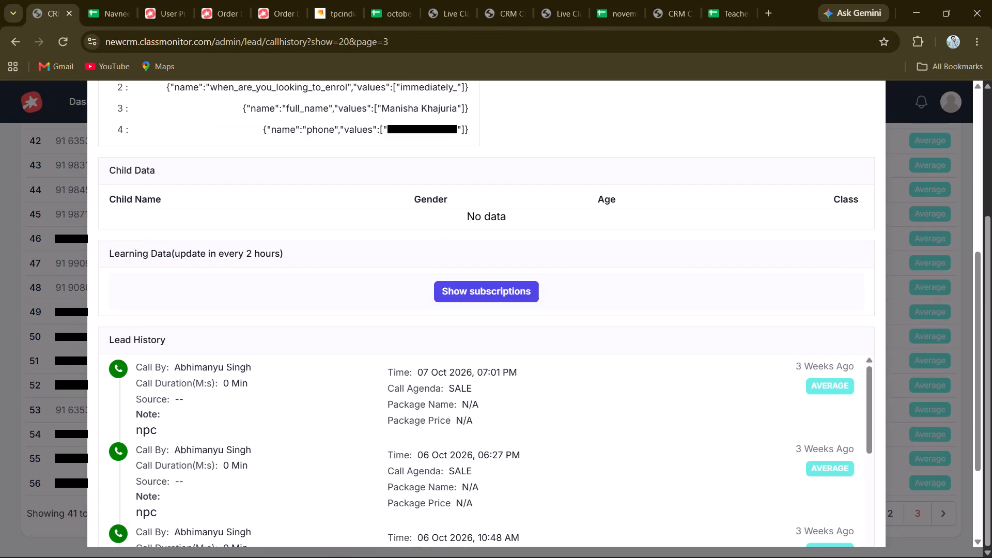
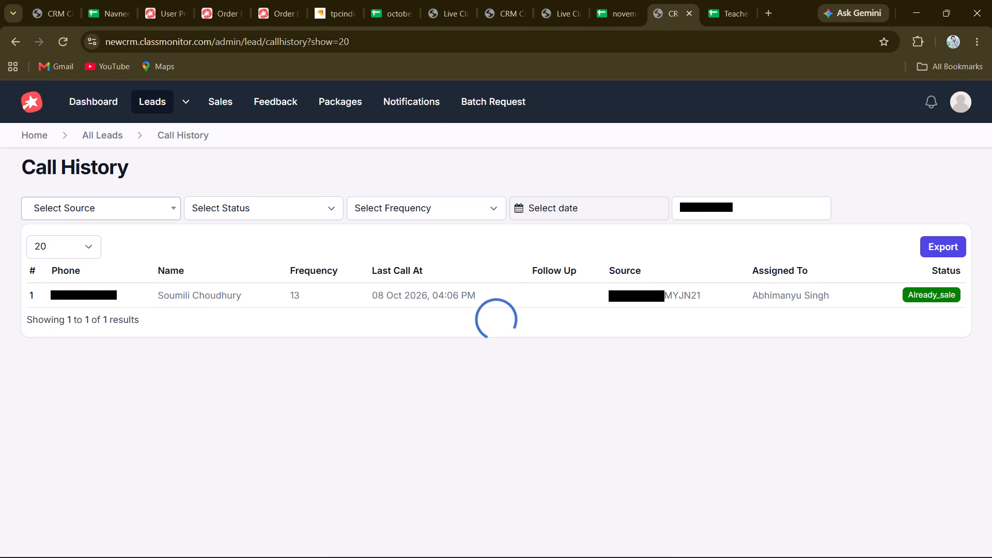
Show the open lead's subscriptions in its learning data and review its past call history.
{"action": "scroll", "coordinate": [426, 299], "scroll_direction": "down", "scroll_amount": 8}
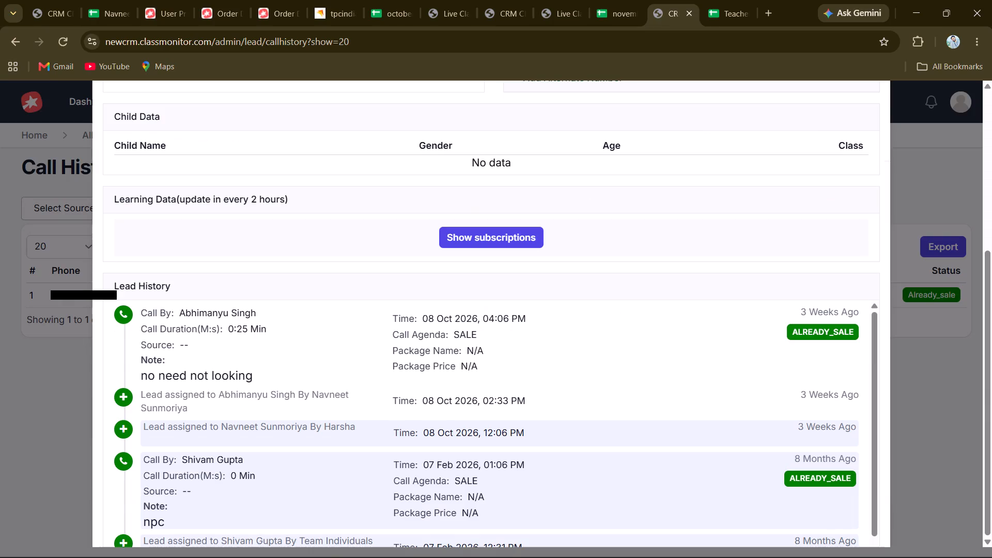
{"action": "scroll", "coordinate": [443, 282], "scroll_direction": "up", "scroll_amount": 3}
{"action": "left_click", "coordinate": [481, 332]}
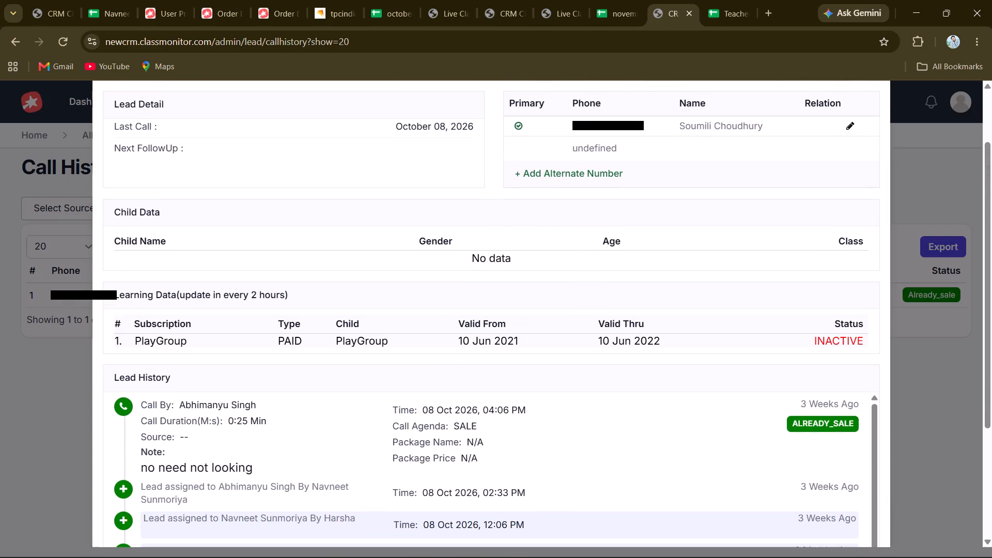
{"action": "scroll", "coordinate": [481, 332], "scroll_direction": "down", "scroll_amount": 7}
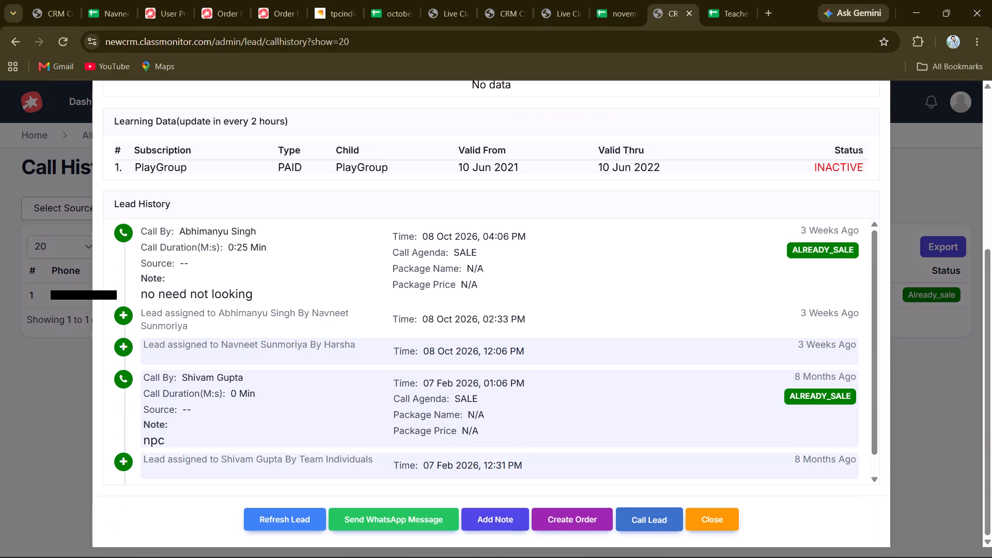
Start a call log for the lead with status AVERAGE and the next follow-up at Tomorrow Same Time.
{"action": "left_click", "coordinate": [656, 516]}
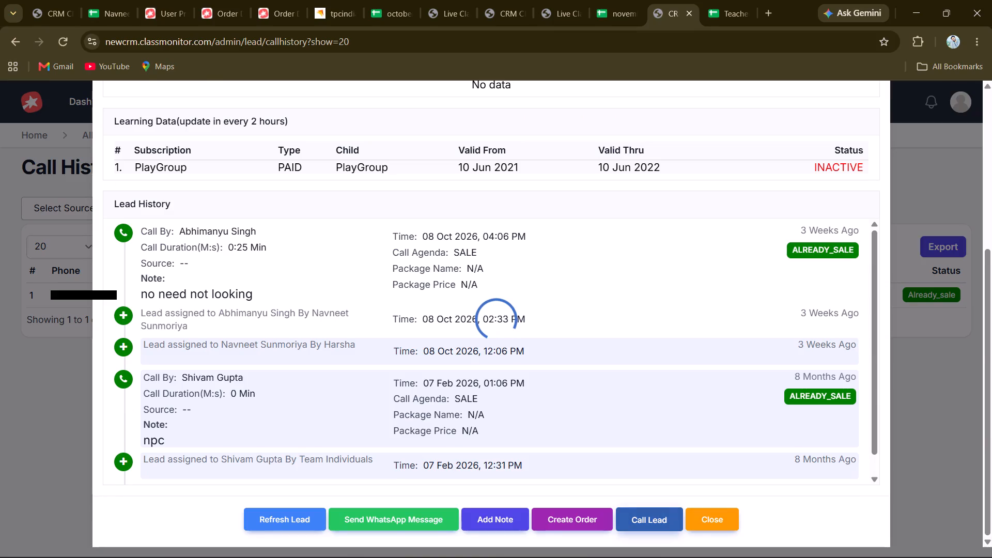
{"action": "scroll", "coordinate": [656, 516], "scroll_direction": "down", "scroll_amount": 10}
{"action": "left_click", "coordinate": [144, 252]}
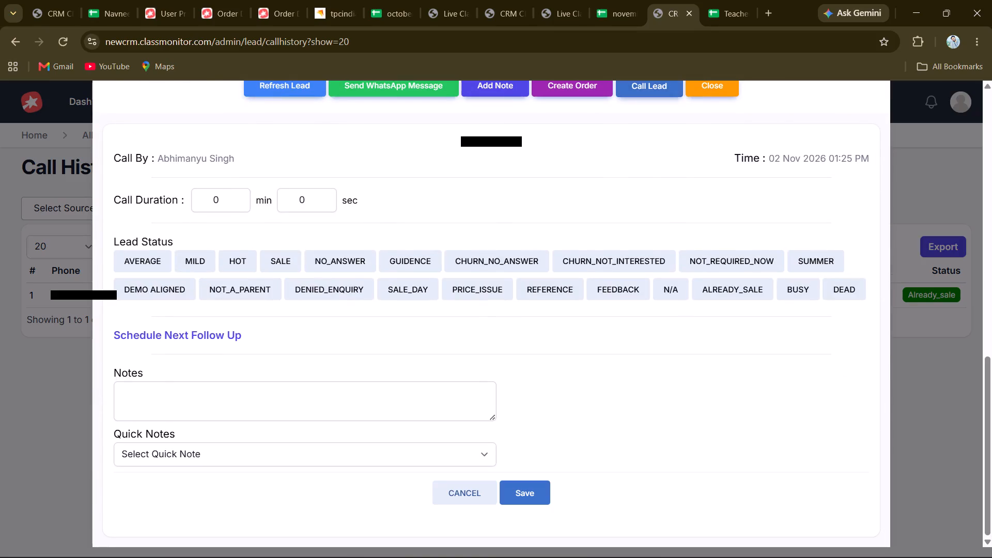
{"action": "left_click", "coordinate": [205, 337]}
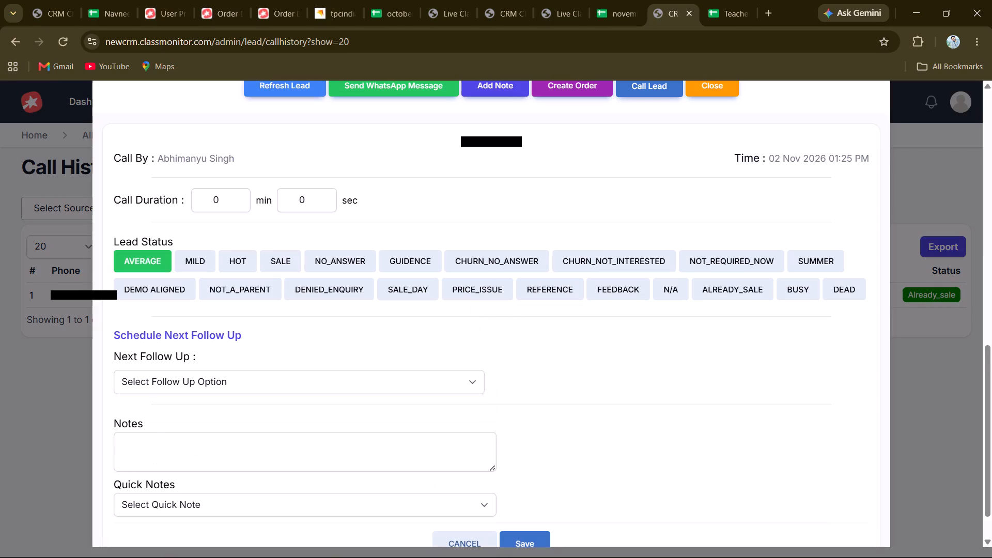
{"action": "left_click", "coordinate": [277, 382]}
{"action": "left_click", "coordinate": [222, 467]}
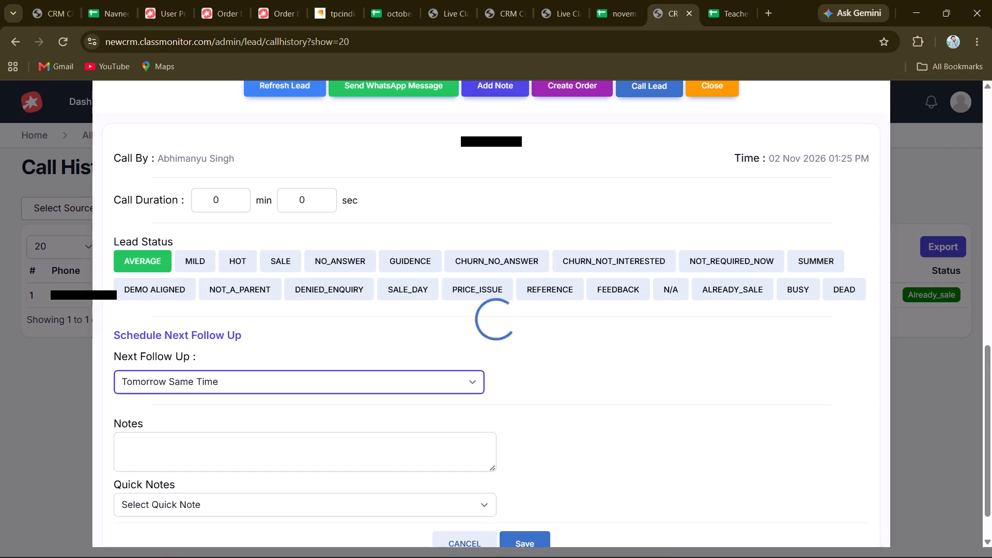
Set the call duration to 2 min 25 sec.
{"action": "left_click", "coordinate": [302, 203]}
{"action": "key", "text": "BackSpace"}
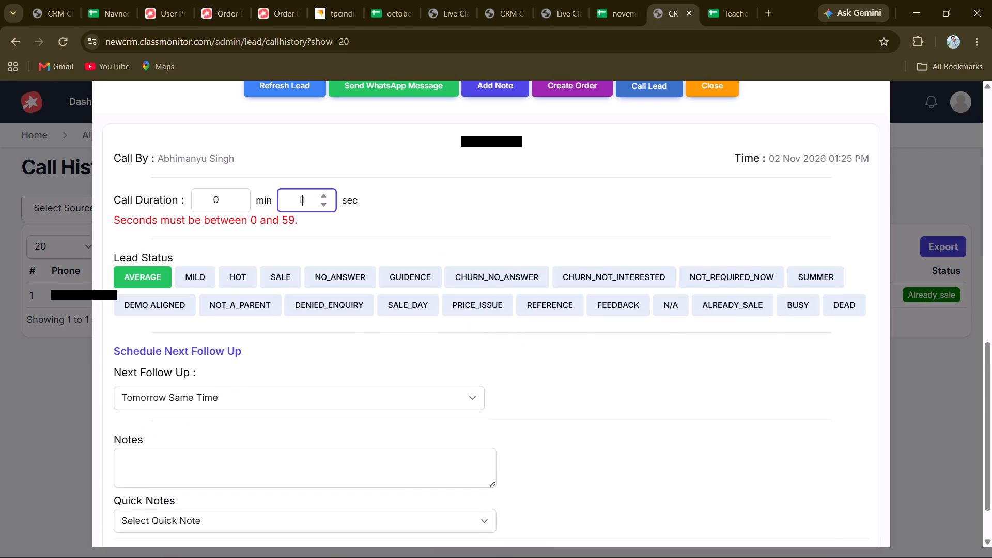
{"action": "type", "text": "25"}
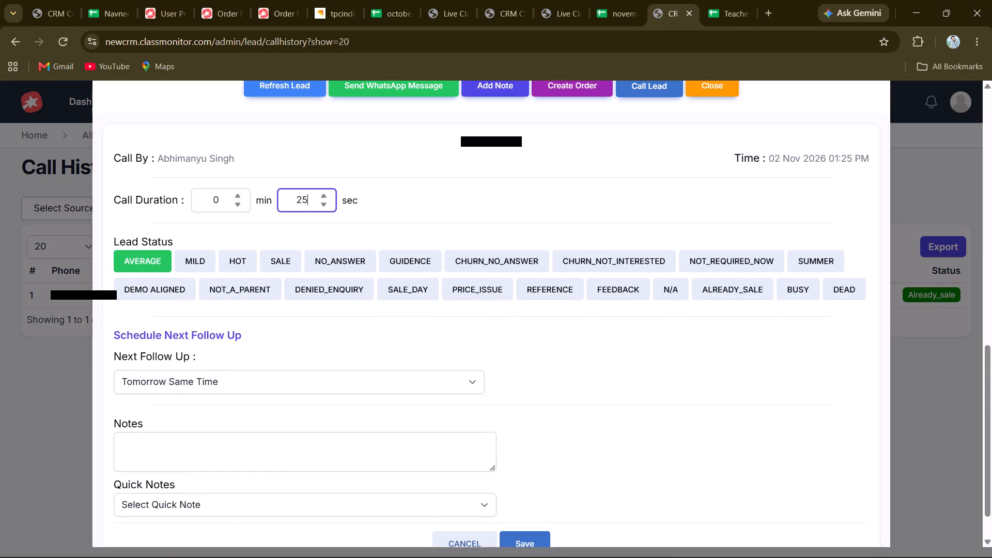
{"action": "left_click", "coordinate": [220, 200]}
{"action": "key", "text": "2"}
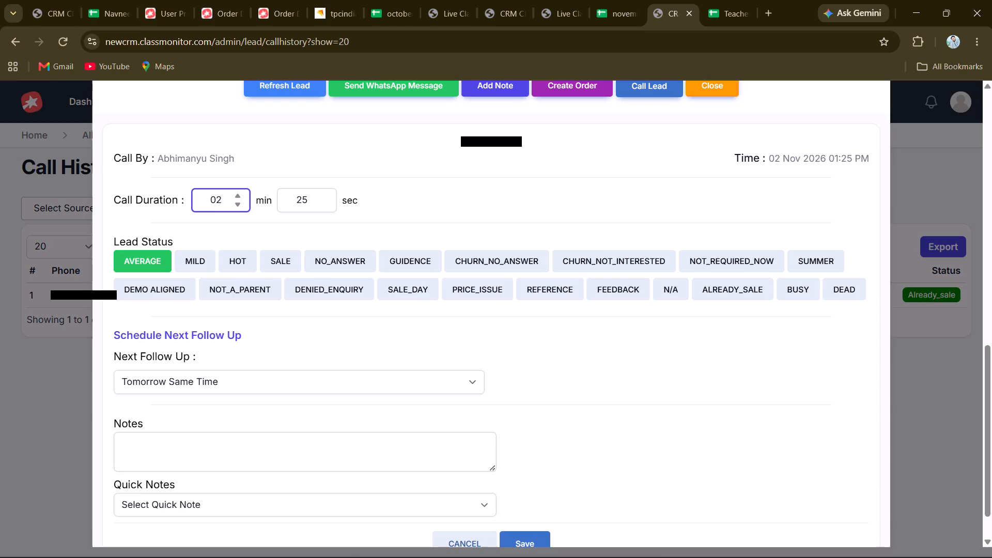
Add the note "grammar kit" to the call log, save it and close the lead details.
{"action": "left_click", "coordinate": [280, 445]}
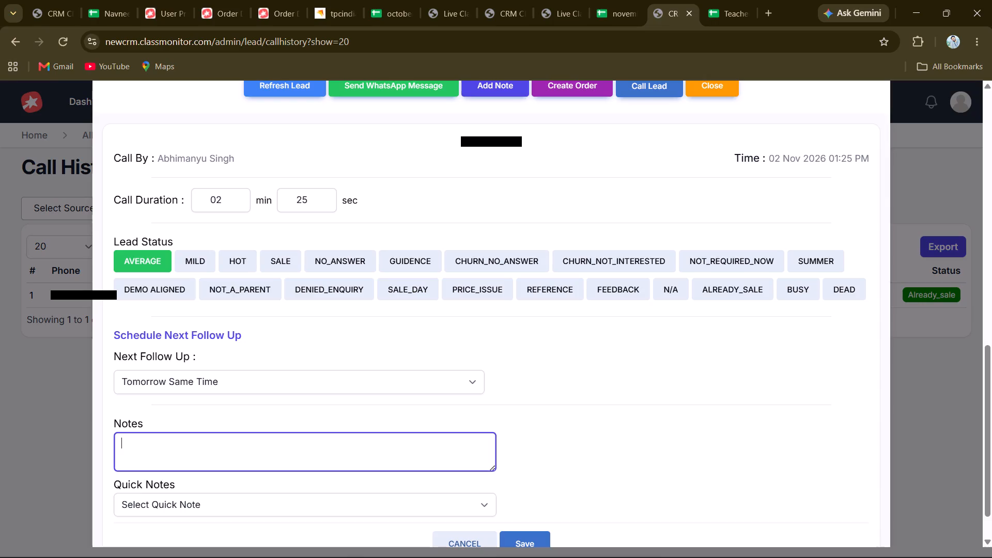
{"action": "type", "text": "on"}
{"action": "key", "text": "space"}
{"action": "key", "text": "BackSpace"}
{"action": "key", "text": "BackSpace"}
{"action": "key", "text": "BackSpace"}
{"action": "type", "text": "grammar kit"}
{"action": "key", "text": "space"}
{"action": "scroll", "coordinate": [362, 468], "scroll_direction": "down", "scroll_amount": 5}
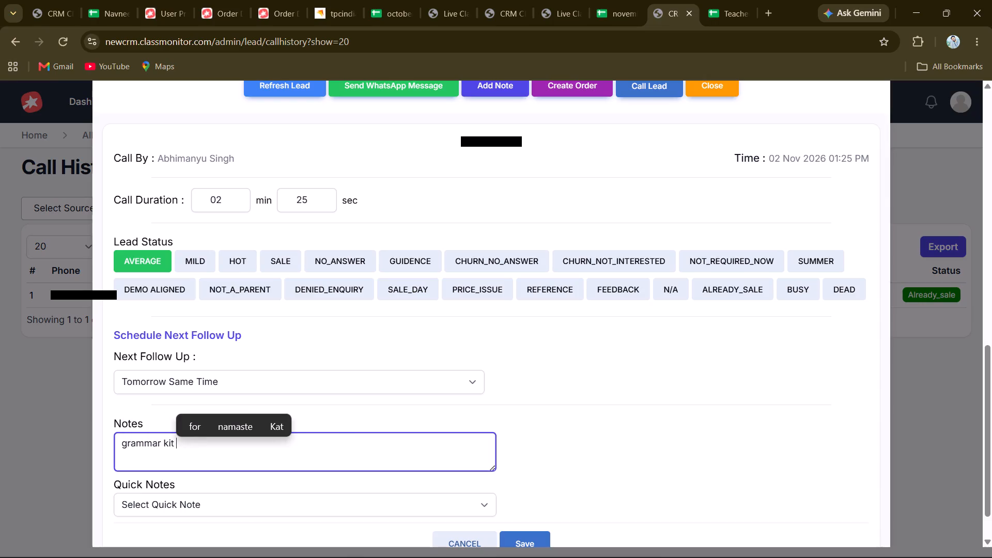
{"action": "left_click", "coordinate": [535, 492]}
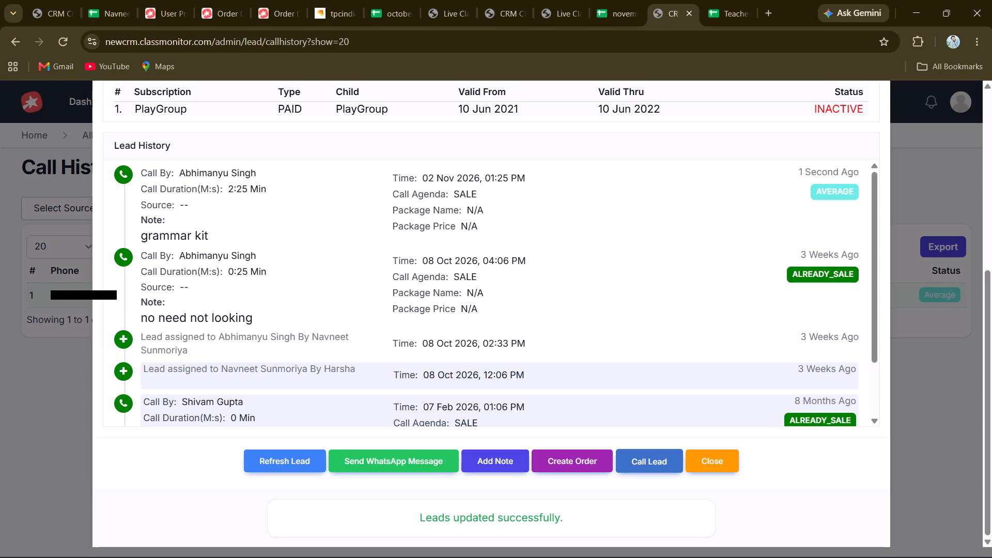
{"action": "left_click", "coordinate": [719, 462]}
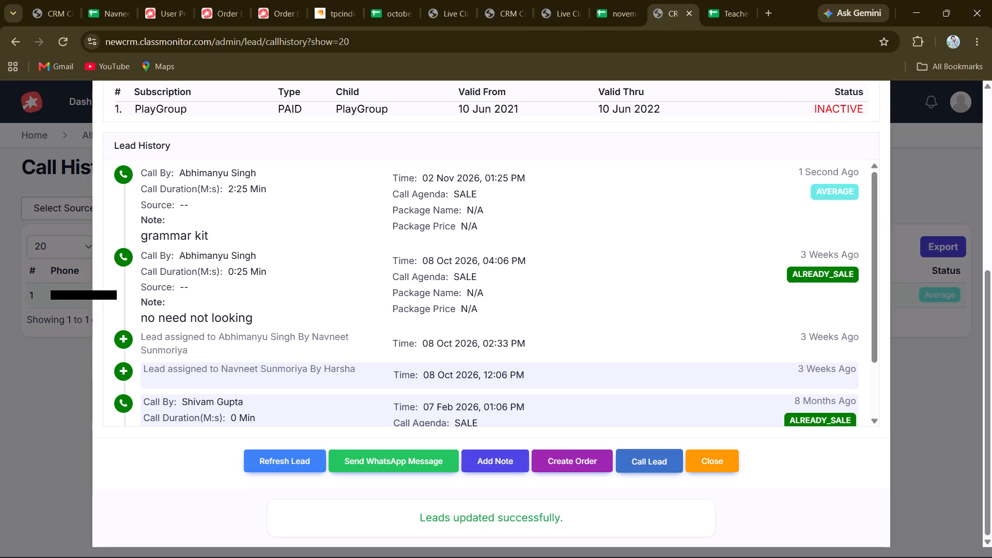